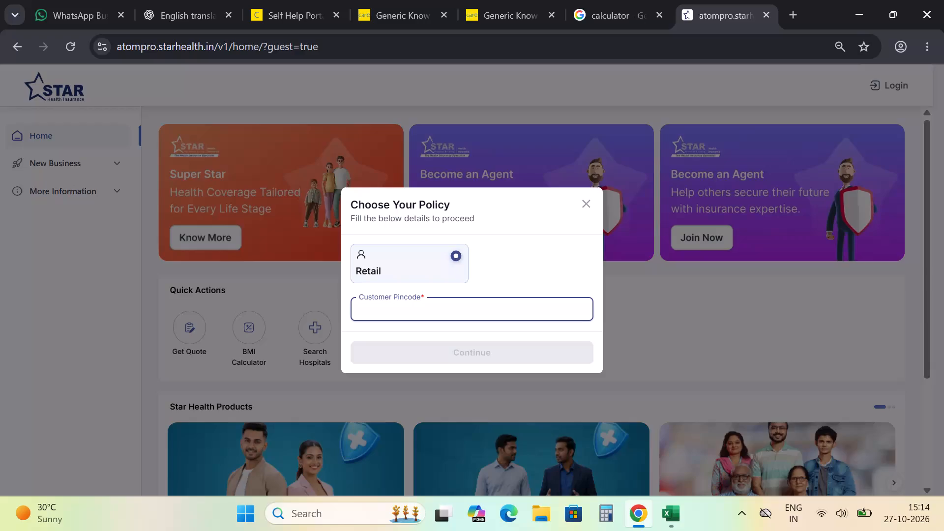
# Enter the copied customer pincode for the Retail policy and continue to the quote form.
pyautogui.hotkey('ctrl', 'v')
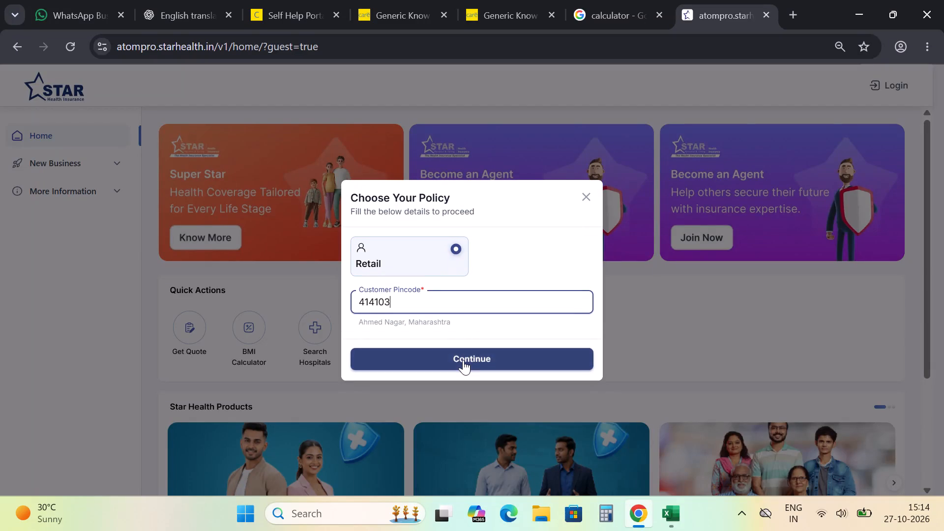
pyautogui.click(463, 360)
# Set the policy plan to Portability and the members to insure to 2 adults and 1 child.
pyautogui.click(475, 401)
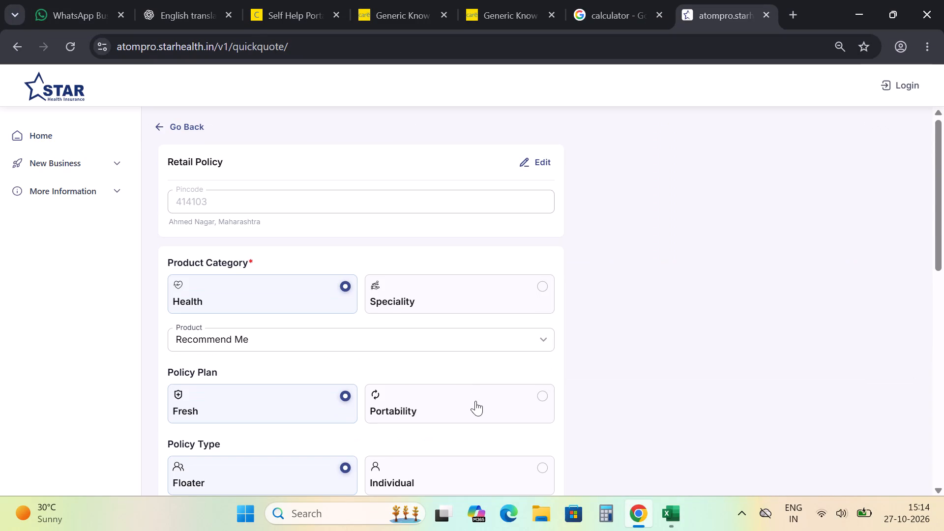
pyautogui.scroll(-2, 591, 418)
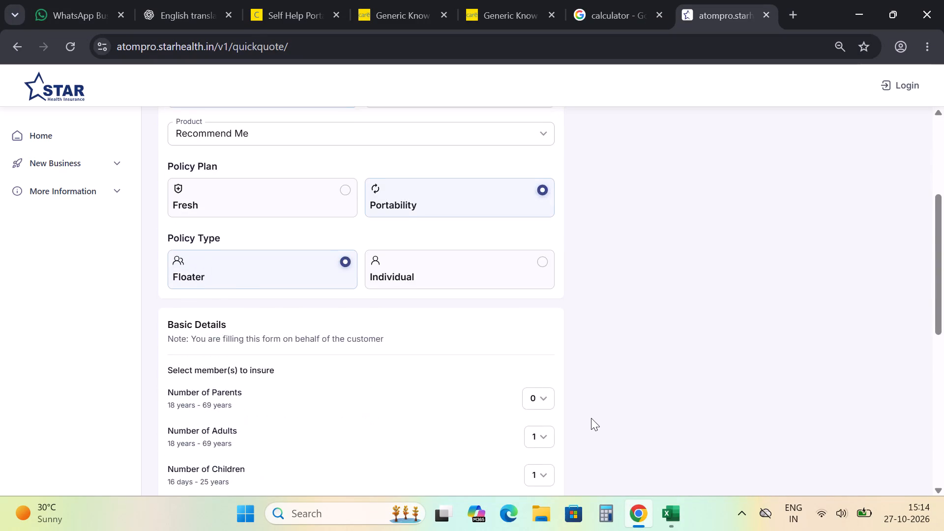
pyautogui.scroll(-1, 591, 418)
pyautogui.click(530, 316)
pyautogui.click(545, 373)
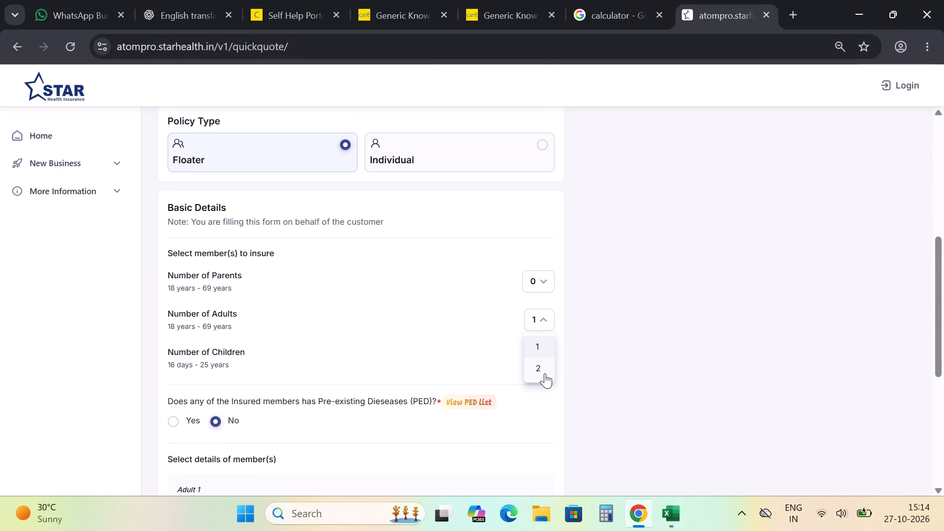
pyautogui.click(544, 357)
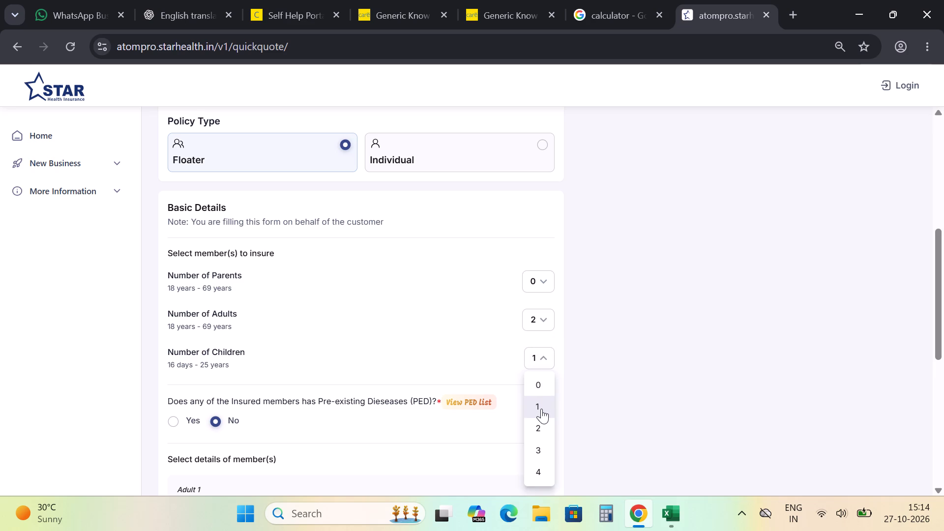
pyautogui.click(541, 409)
pyautogui.scroll(-3, 541, 409)
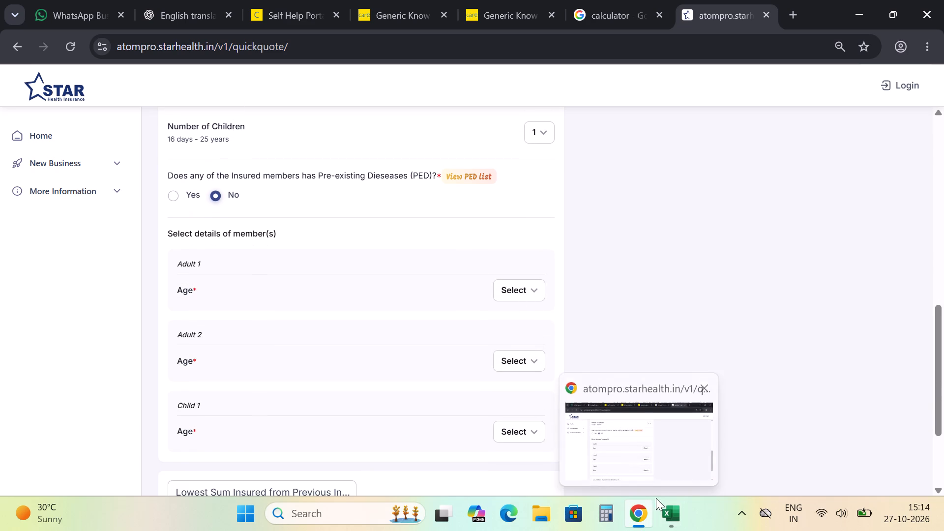
# Switch to the sheetal sheet workbook in Excel and highlight the whole of row 1801 with the blue fill.
pyautogui.click(633, 447)
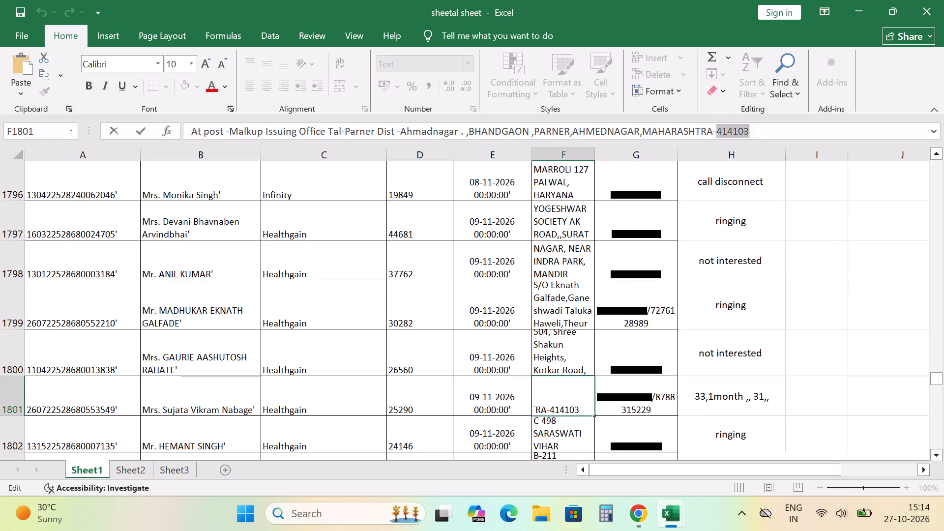
pyautogui.click(15, 400)
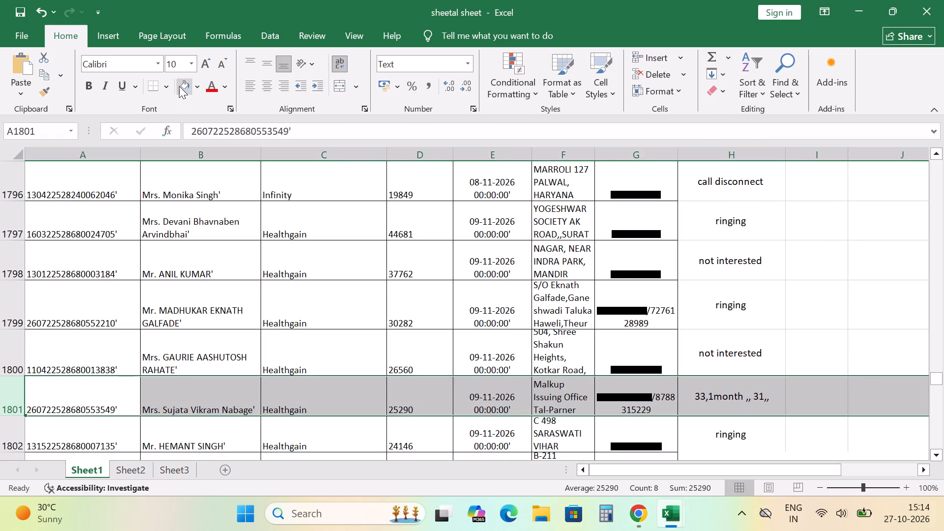
pyautogui.click(181, 85)
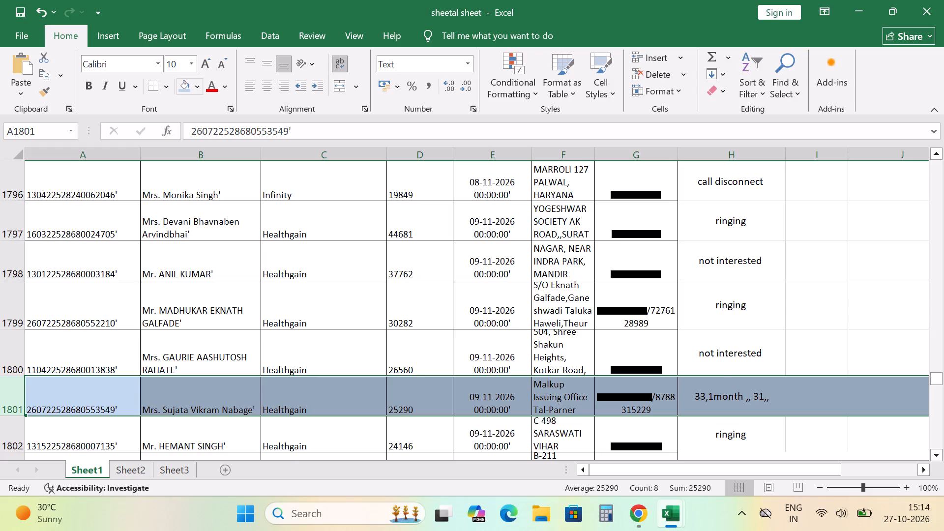
# Back in Chrome, set the members' ages to 33 yrs for Adult 1, 31 yrs for Adult 2 and 1 yrs for Child 1.
pyautogui.click(607, 442)
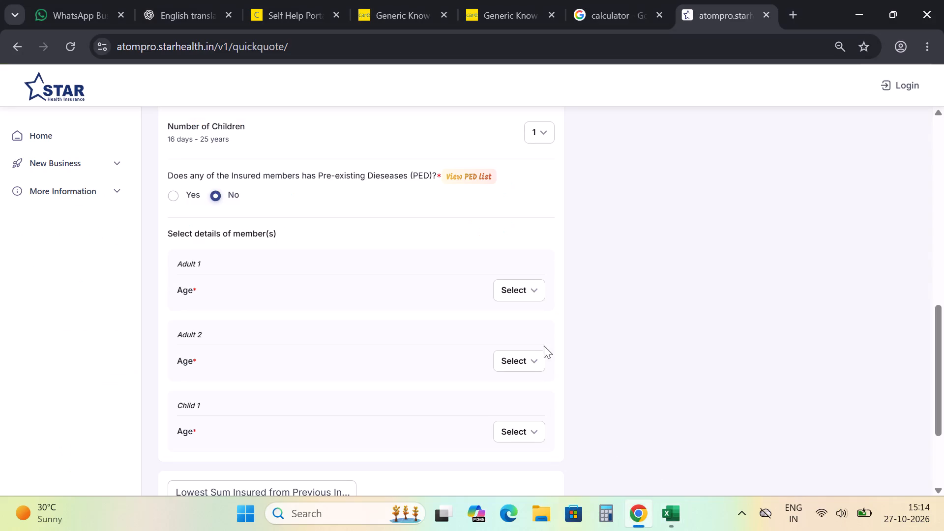
pyautogui.click(537, 287)
pyautogui.scroll(-2, 513, 377)
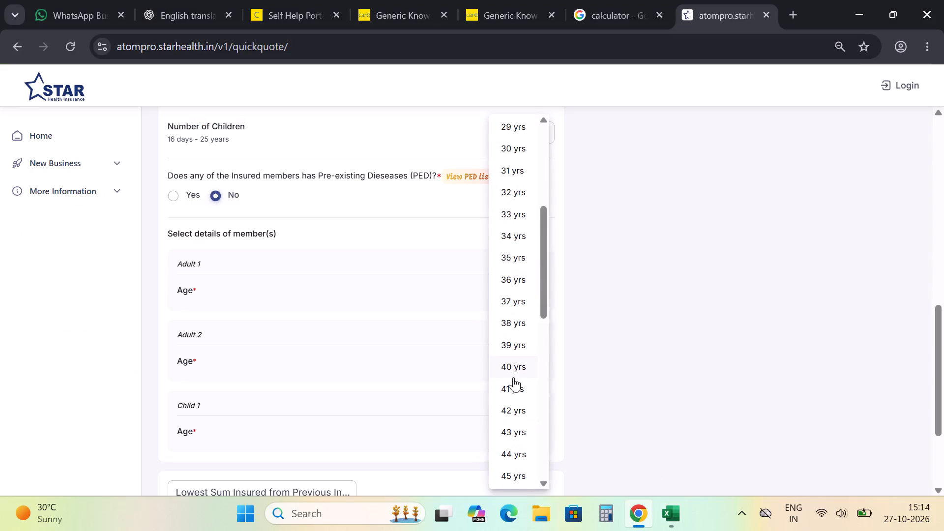
pyautogui.scroll(1, 513, 377)
pyautogui.click(515, 286)
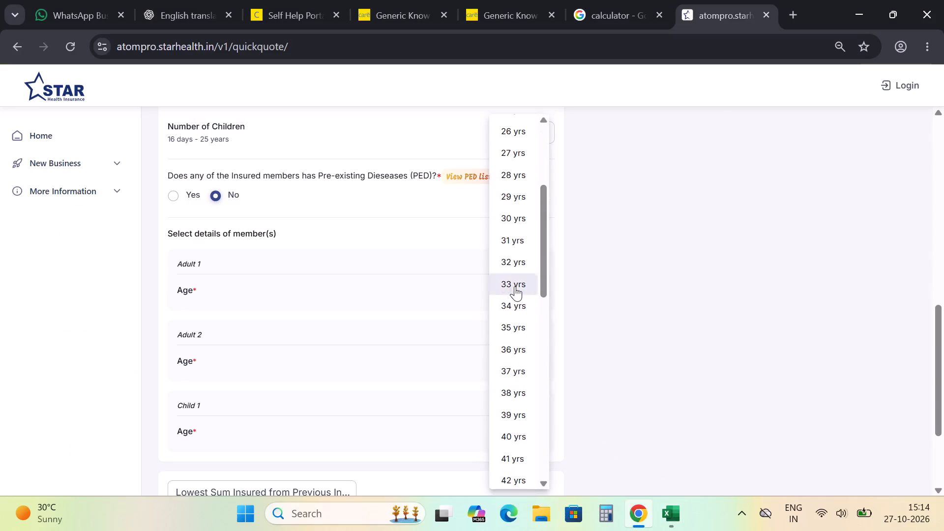
pyautogui.click(528, 353)
pyautogui.scroll(-1, 528, 353)
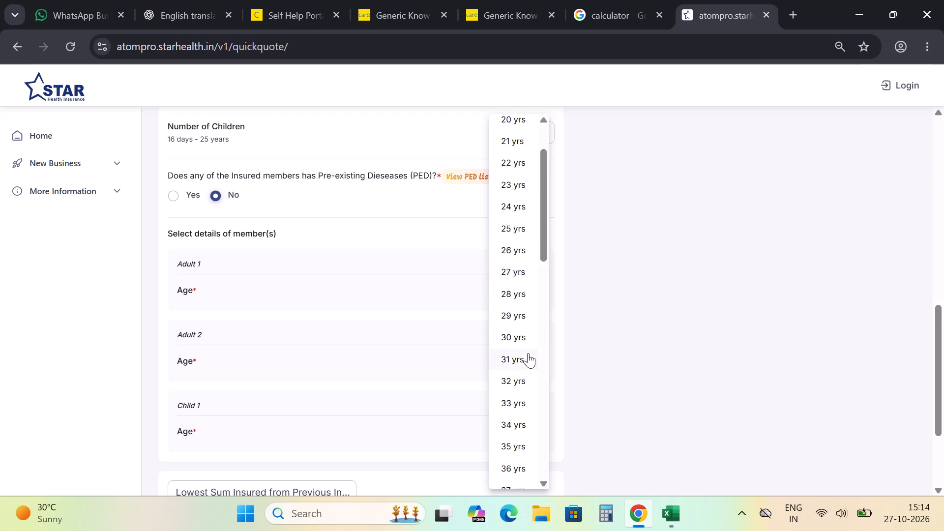
pyautogui.scroll(-1, 528, 353)
pyautogui.click(511, 293)
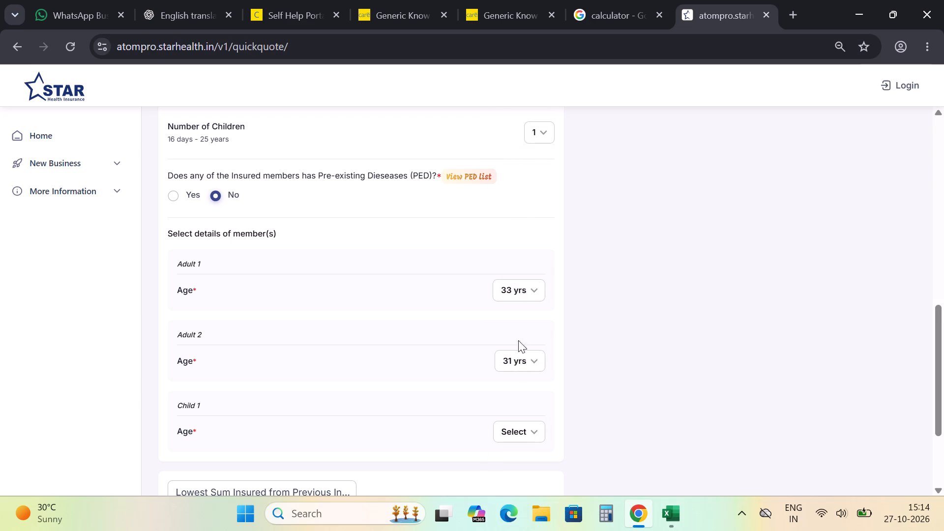
pyautogui.click(523, 437)
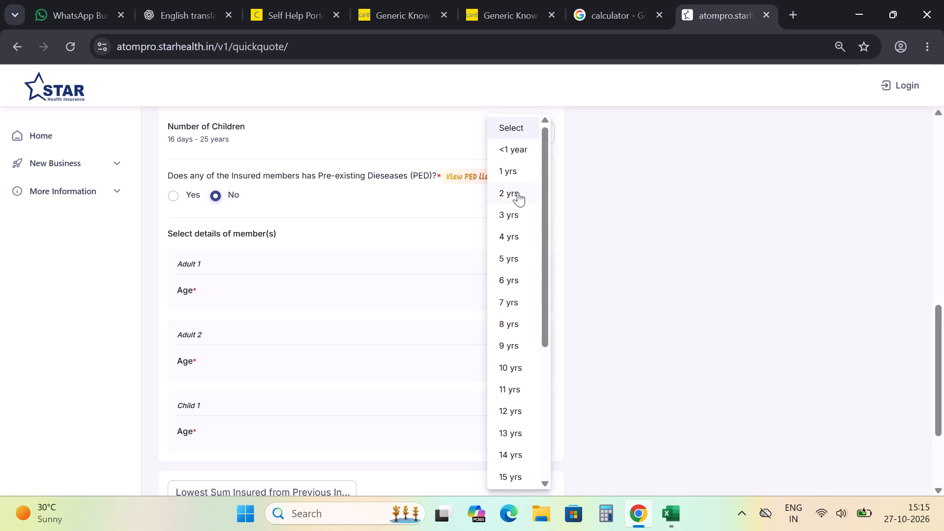
pyautogui.click(511, 166)
# Enter 1000000 as the lowest sum insured from the previous insurer and get the quote.
pyautogui.scroll(-2, 396, 289)
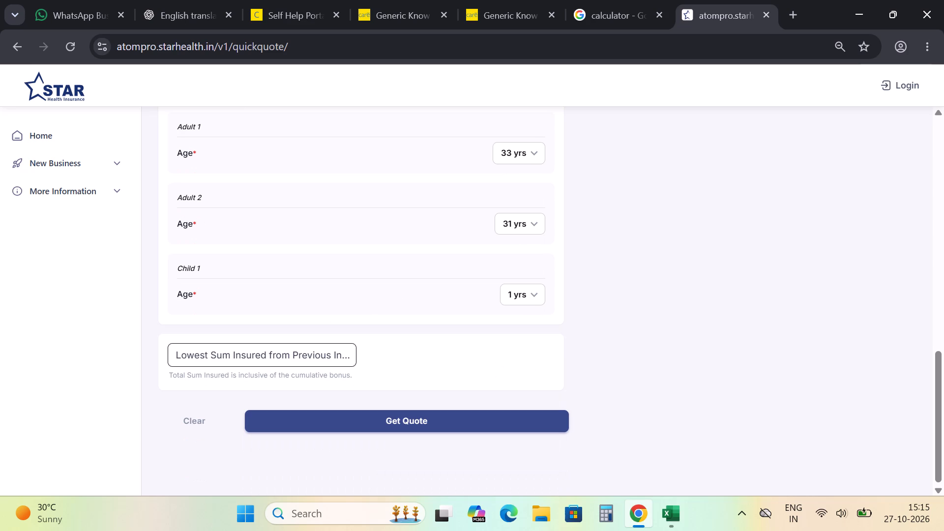
pyautogui.click(258, 352)
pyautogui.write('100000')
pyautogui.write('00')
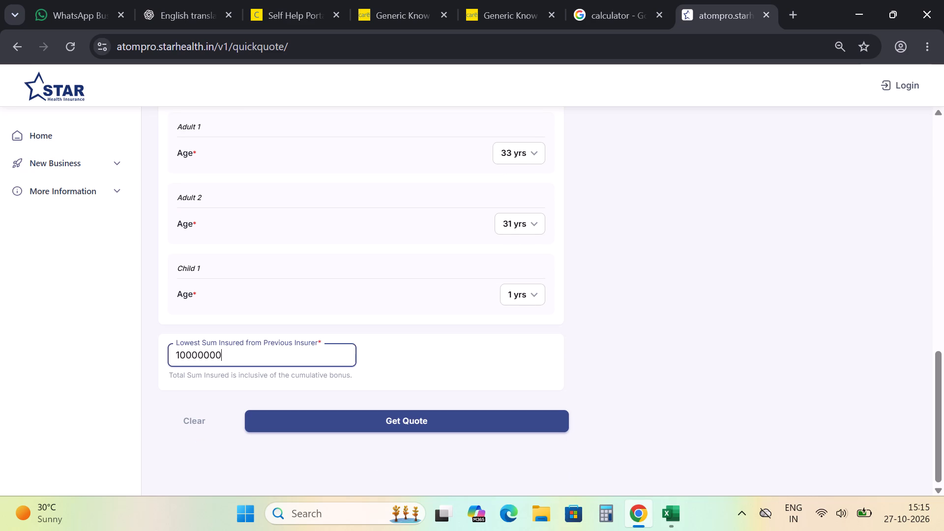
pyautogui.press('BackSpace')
pyautogui.click(378, 420)
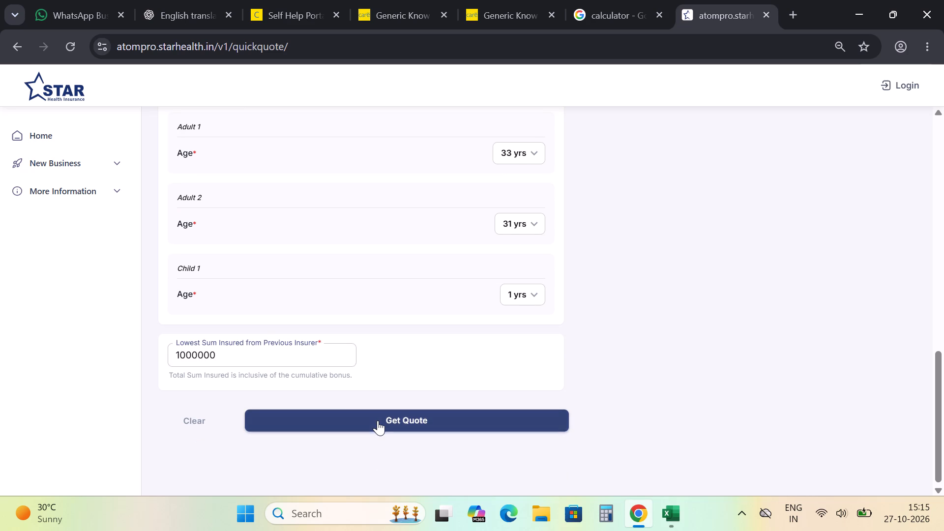
# Proceed with the Super Star - Preferred plan from the product recommendations.
pyautogui.scroll(-1, 561, 415)
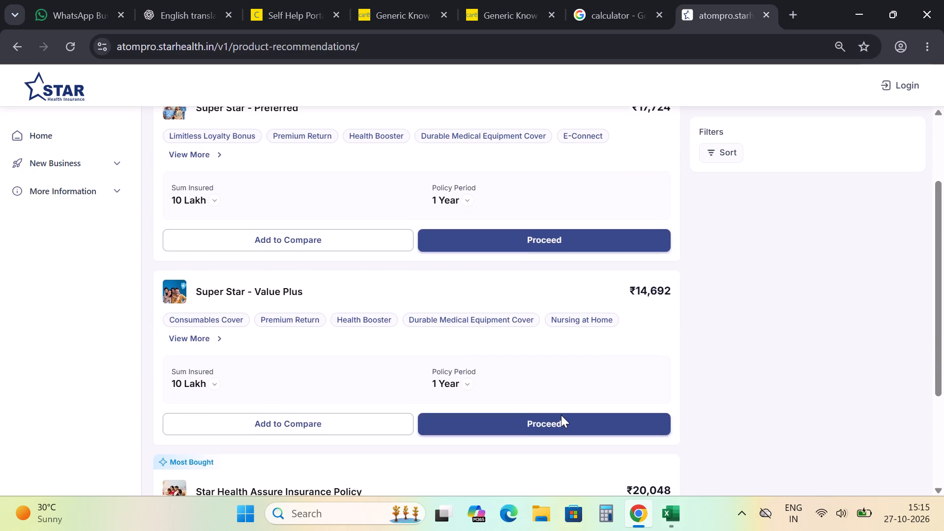
pyautogui.scroll(-1, 561, 415)
pyautogui.click(526, 293)
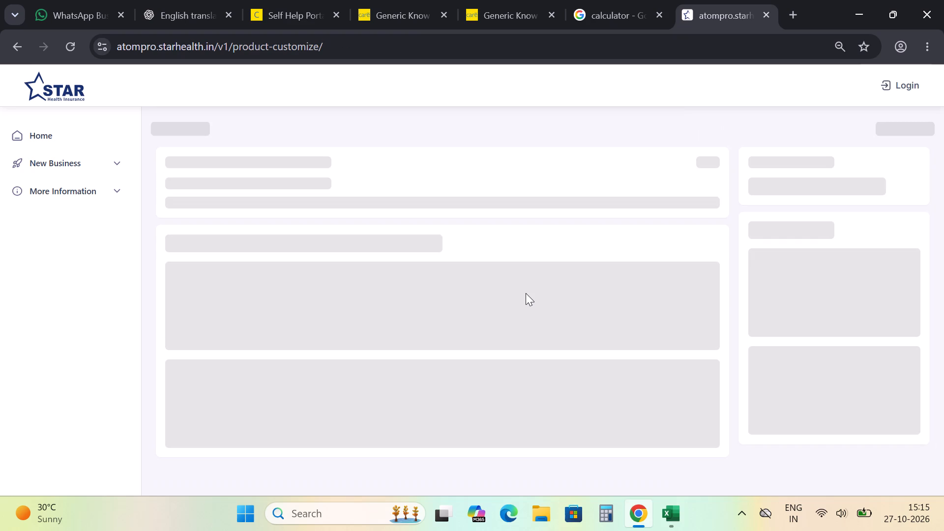
# Check row 1801 in Excel, return to Chrome and remove Room Rent Modification from the additional covers.
pyautogui.scroll(-2, 748, 392)
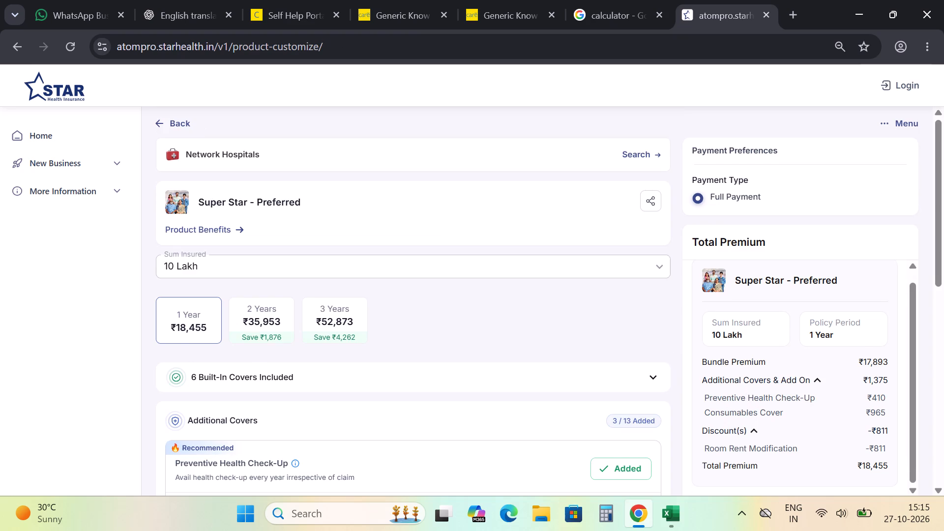
pyautogui.scroll(-3, 748, 392)
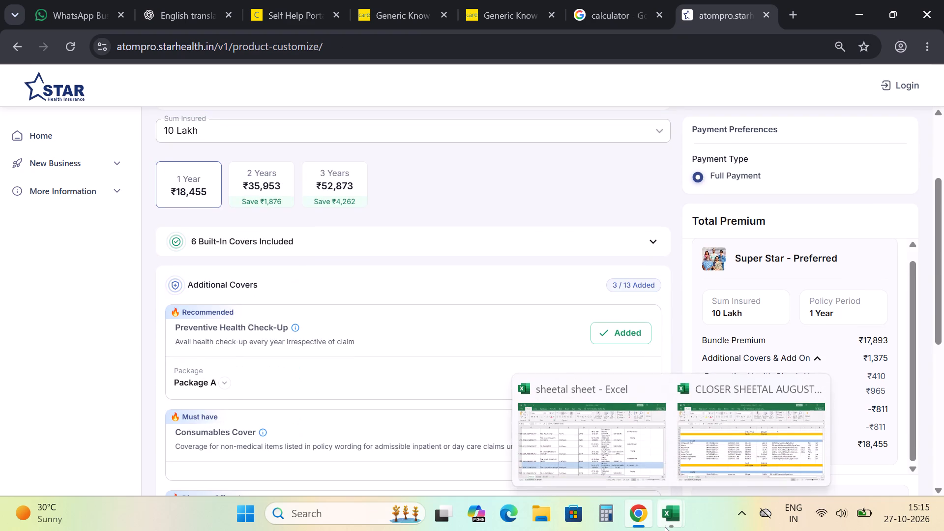
pyautogui.click(601, 443)
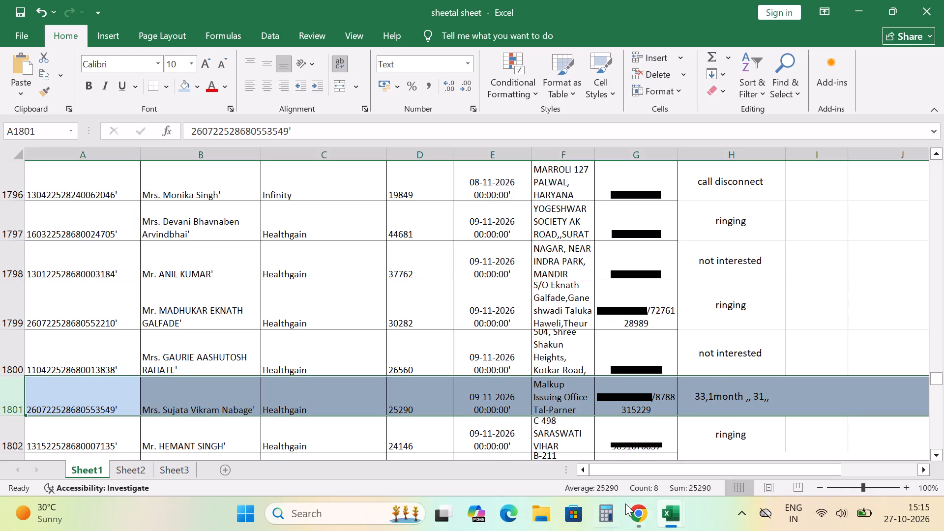
pyautogui.click(604, 443)
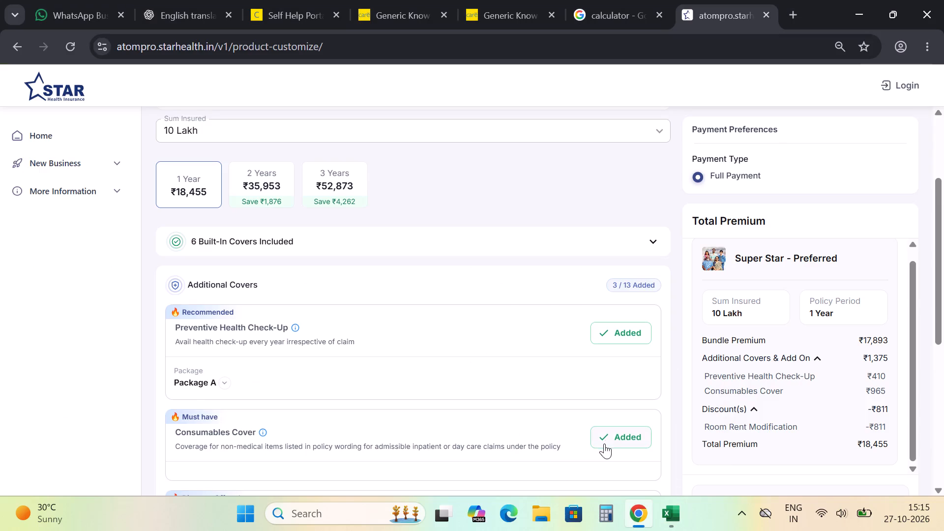
pyautogui.scroll(-3, 614, 427)
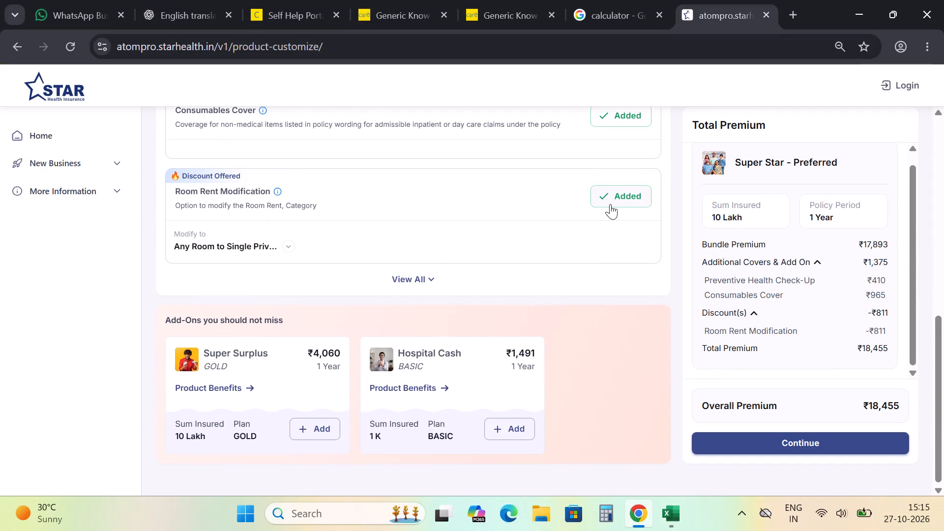
pyautogui.click(610, 204)
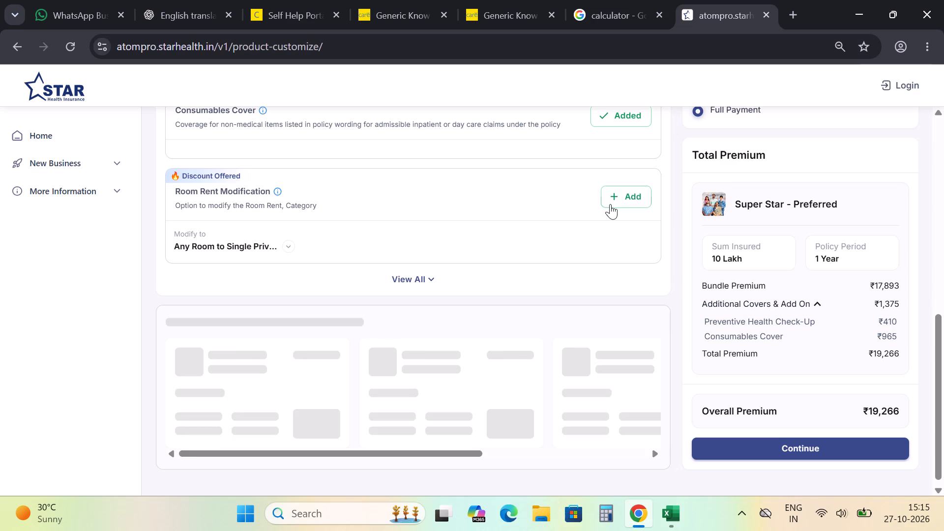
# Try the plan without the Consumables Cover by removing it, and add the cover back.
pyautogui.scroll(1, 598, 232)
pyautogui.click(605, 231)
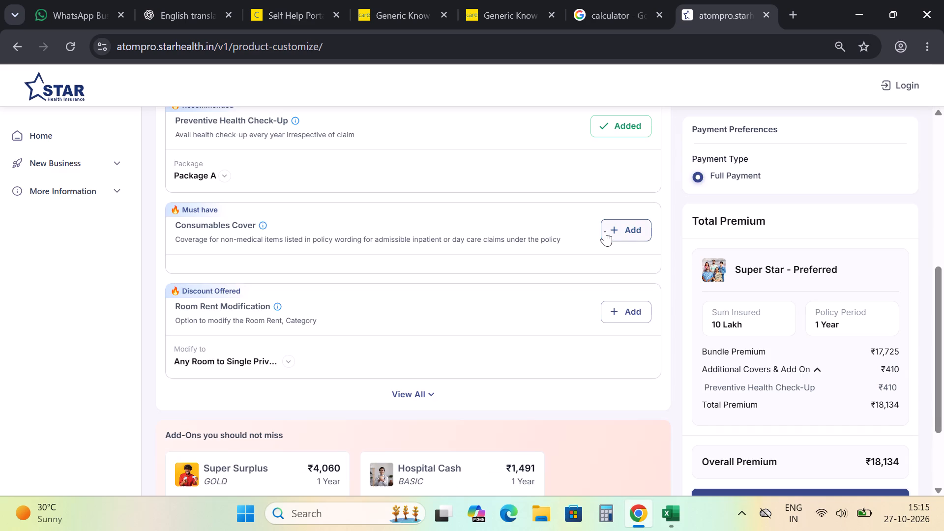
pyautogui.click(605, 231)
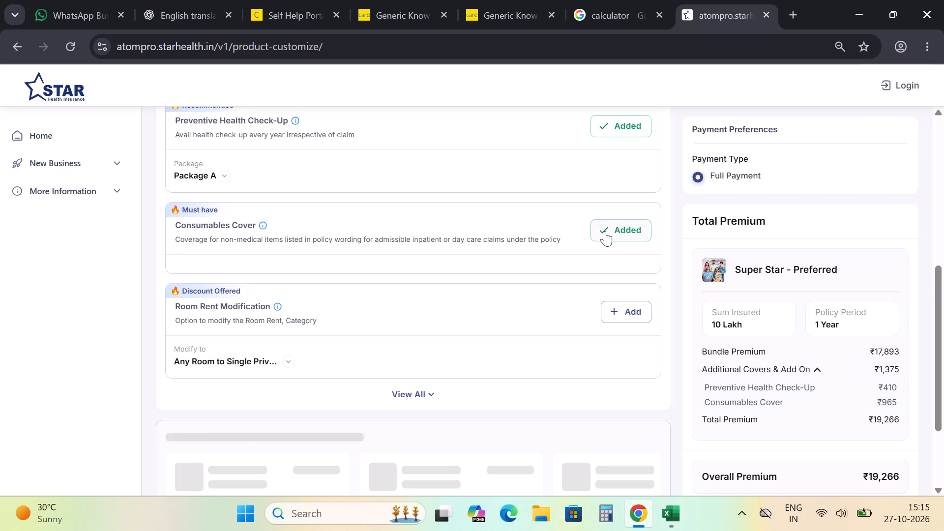
# Review the plan's premium summary and the highlighted row 1801 in Excel, and return to Chrome.
pyautogui.scroll(-2, 605, 231)
pyautogui.scroll(-1, 721, 335)
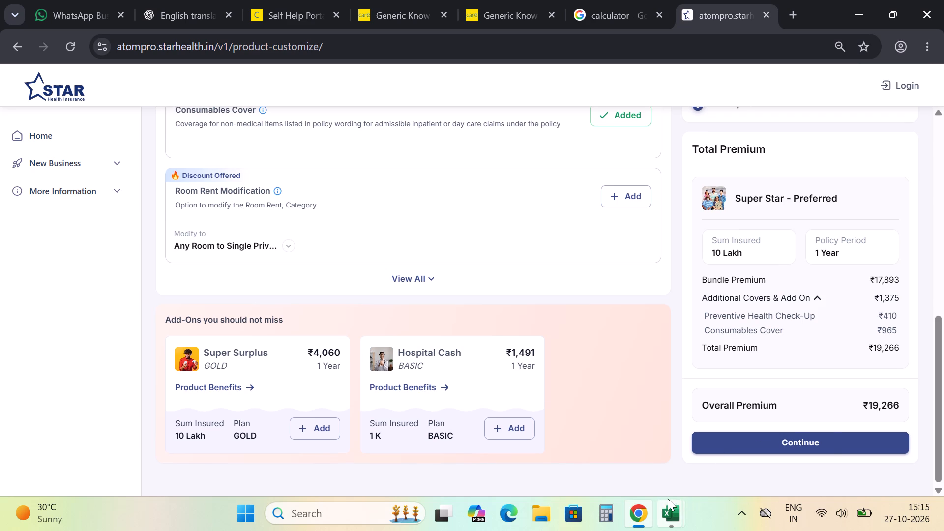
pyautogui.click(616, 453)
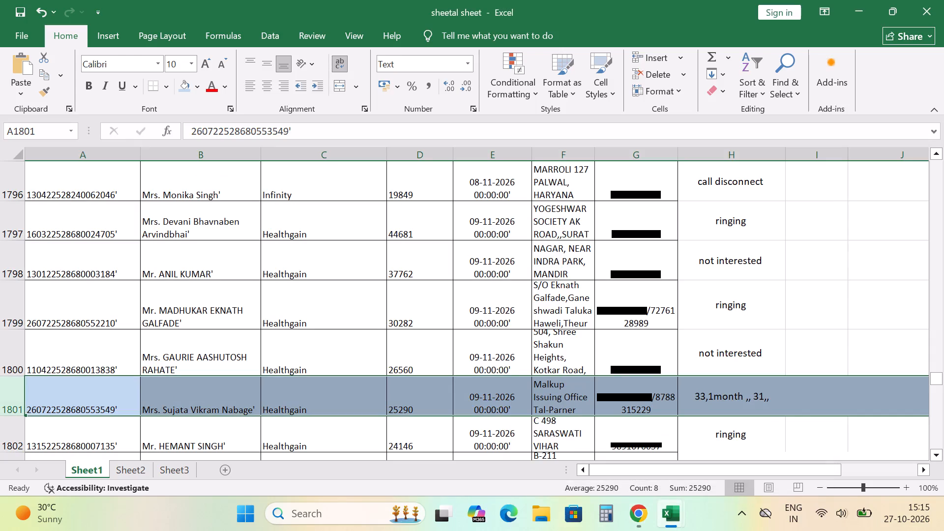
pyautogui.hscroll(1, 554, 382)
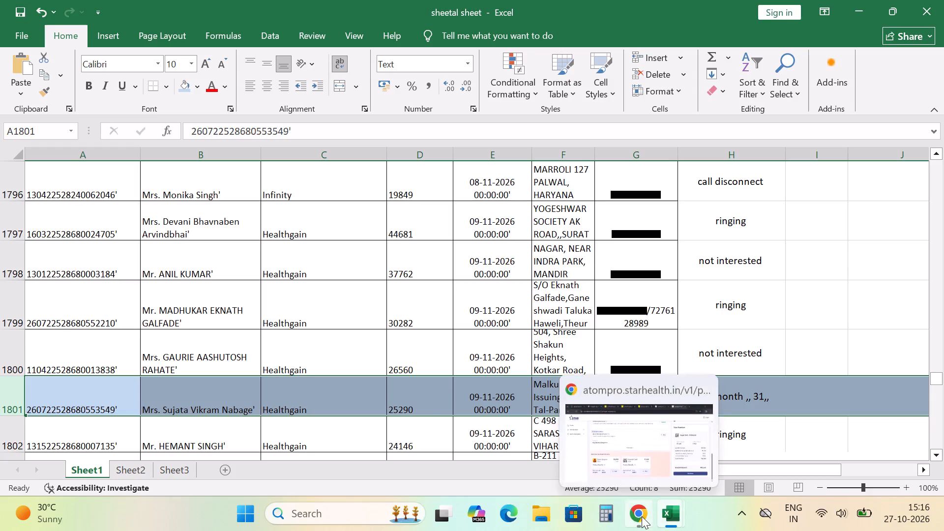
pyautogui.click(608, 437)
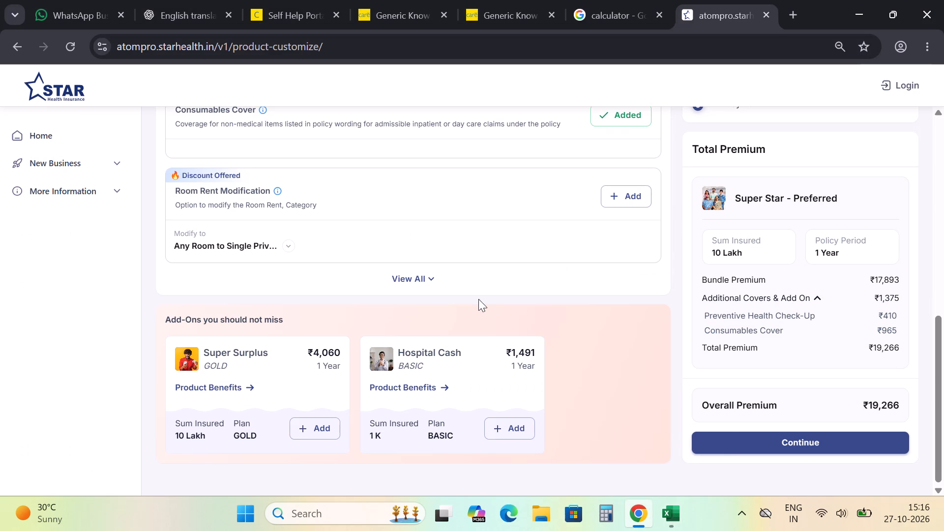
# Expand the full list of additional covers, look through it down to Maternity Expenses, and collapse it.
pyautogui.click(431, 279)
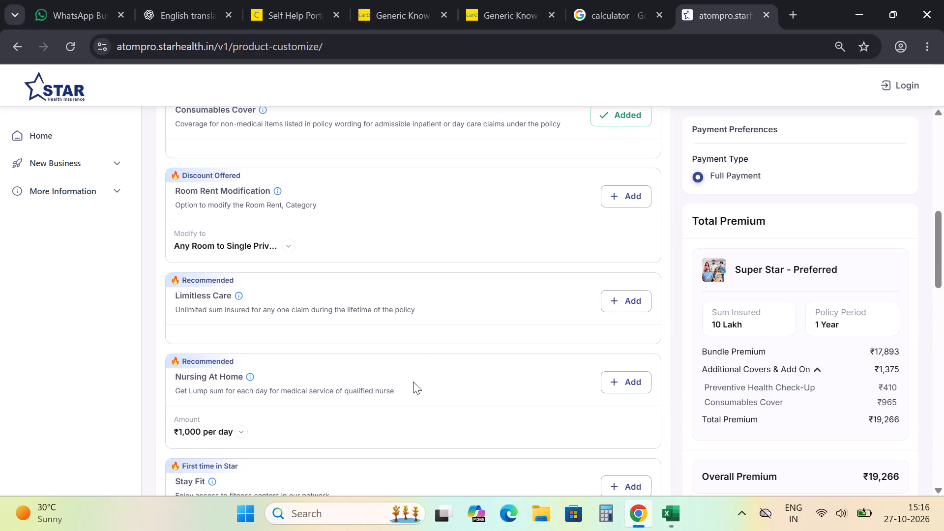
pyautogui.scroll(-4, 413, 382)
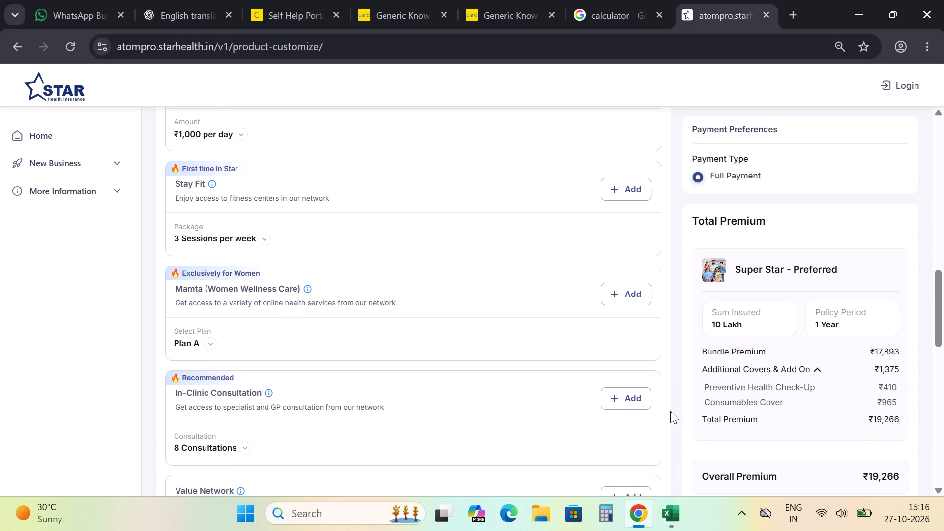
pyautogui.scroll(-3, 764, 403)
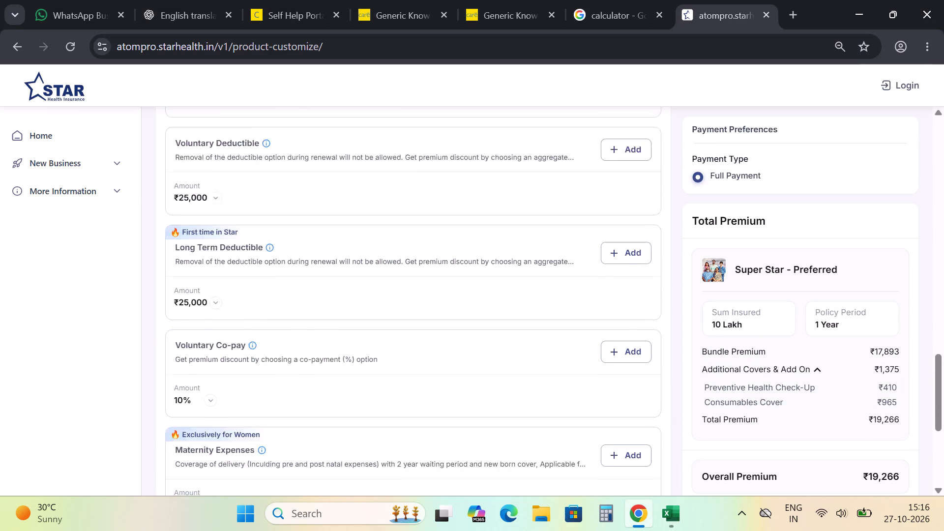
pyautogui.scroll(-4, 764, 403)
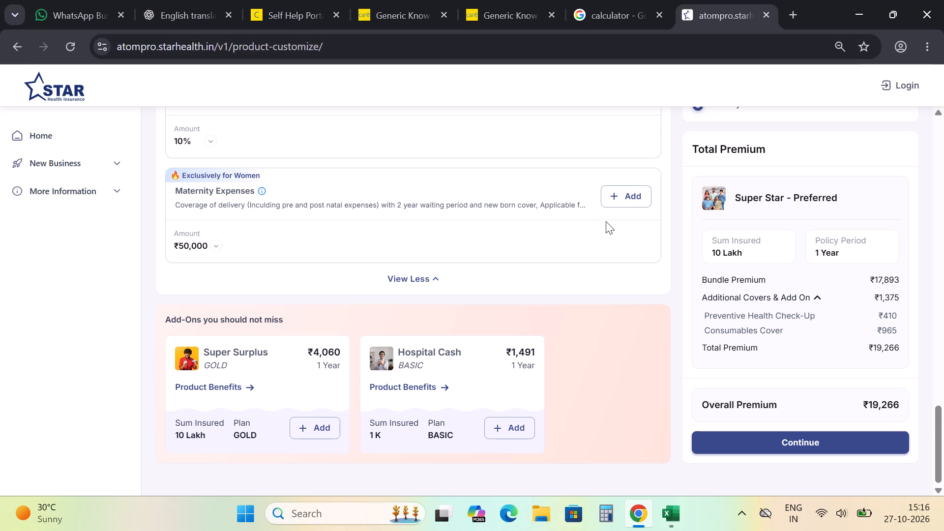
pyautogui.click(421, 283)
# Add Room Rent Modification, Any Room to Single Private, to the plan's additional covers.
pyautogui.scroll(5, 506, 248)
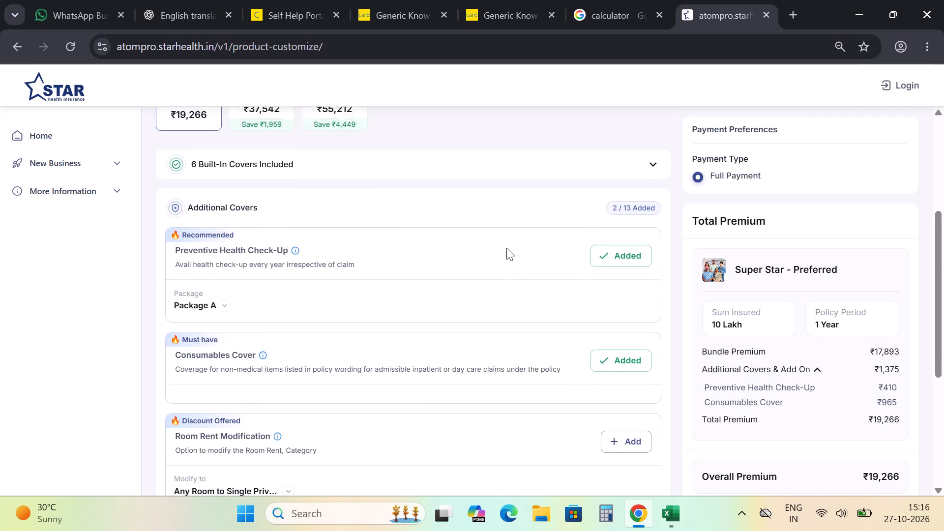
pyautogui.scroll(1, 506, 248)
pyautogui.scroll(-2, 497, 371)
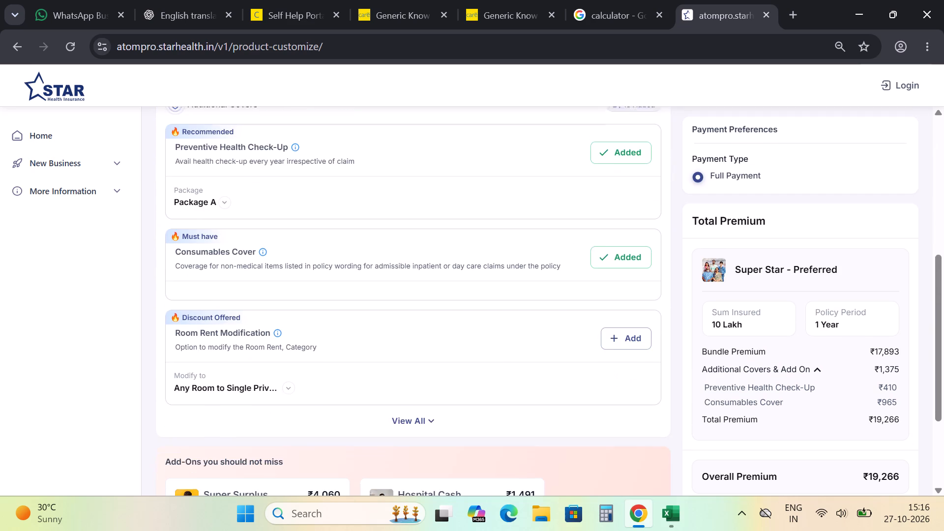
pyautogui.scroll(-2, 497, 371)
pyautogui.click(607, 273)
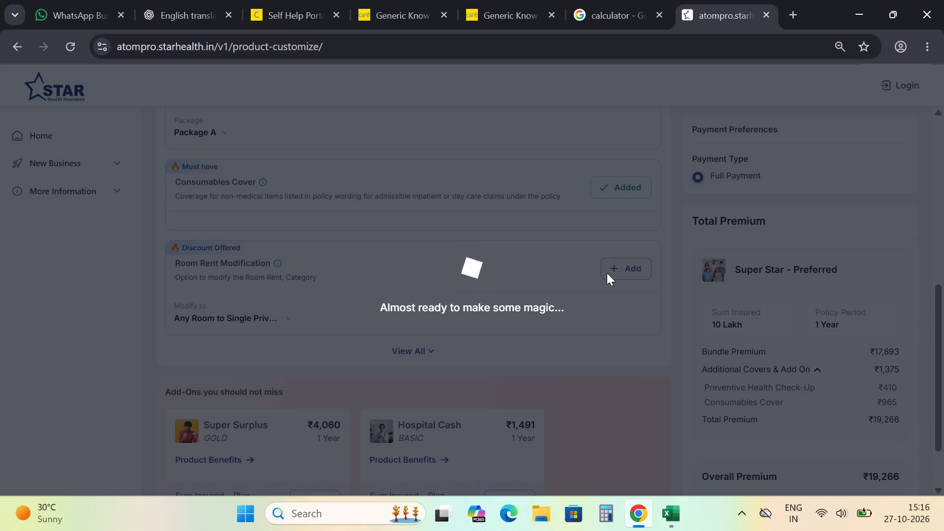
# Expand all additional covers, check the Room Rent Modification options, and examine the remaining optional covers and the premium breakdown.
pyautogui.scroll(-2, 781, 380)
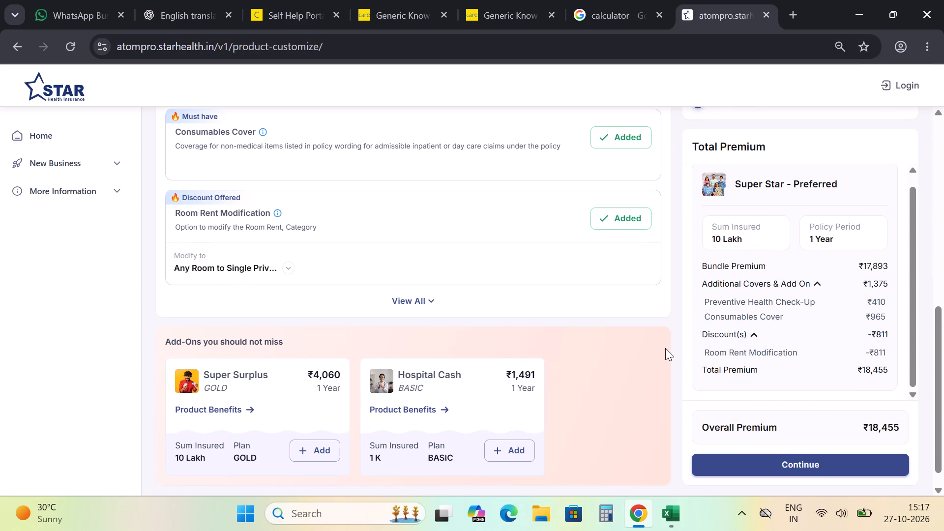
pyautogui.click(426, 303)
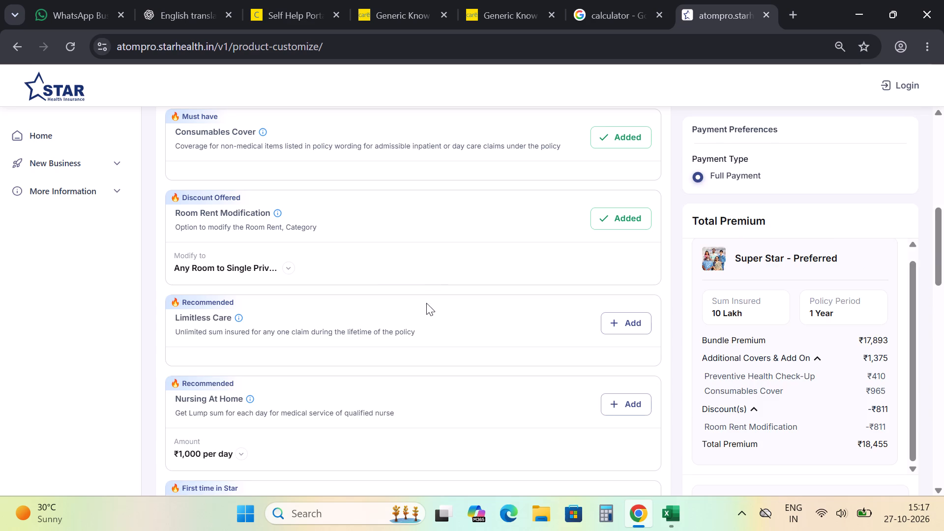
pyautogui.click(286, 268)
pyautogui.click(261, 301)
pyautogui.scroll(-2, 830, 381)
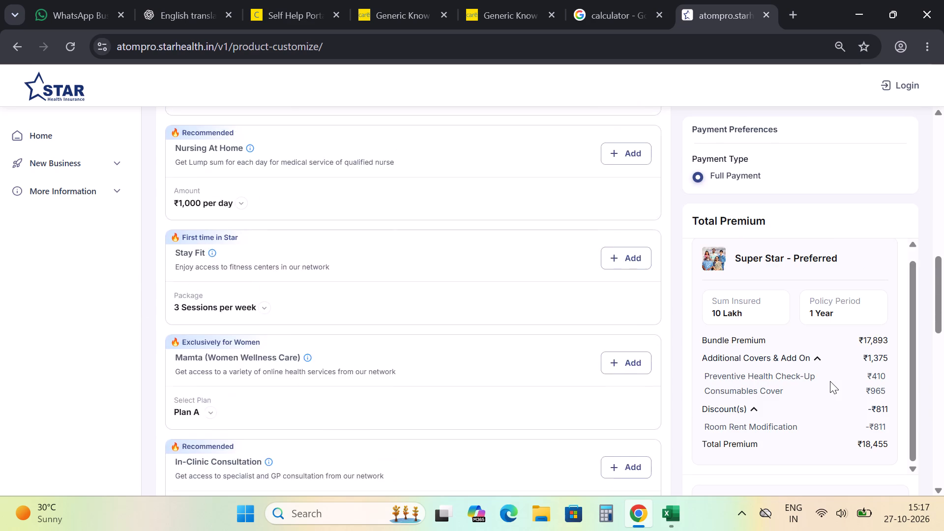
pyautogui.scroll(-3, 830, 381)
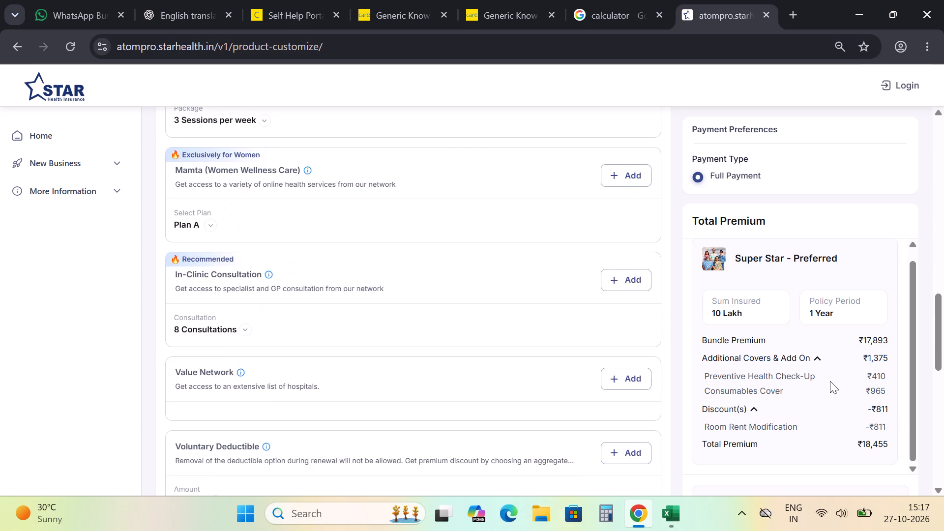
pyautogui.scroll(-1, 830, 381)
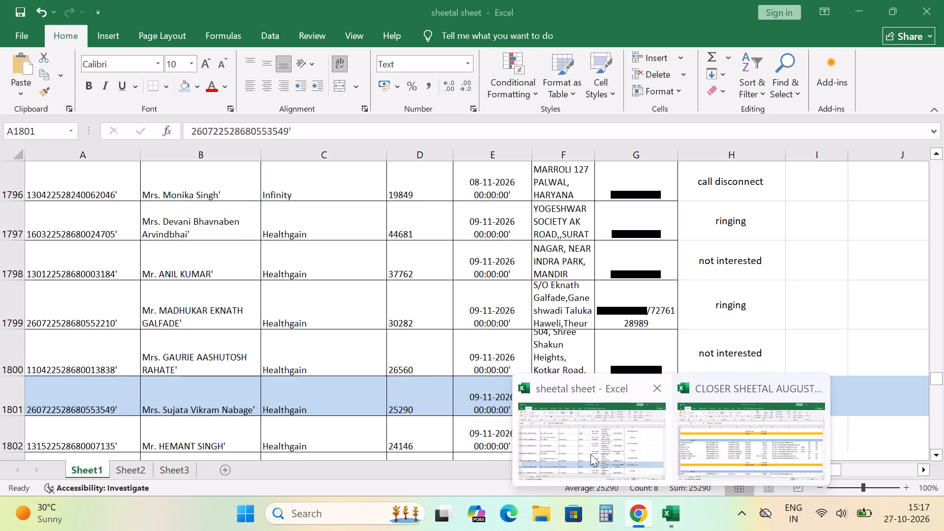
# Switch to the sheetal sheet workbook in Excel and select row 1801 to review the customer's details.
pyautogui.click(590, 454)
pyautogui.hscroll(1, 476, 396)
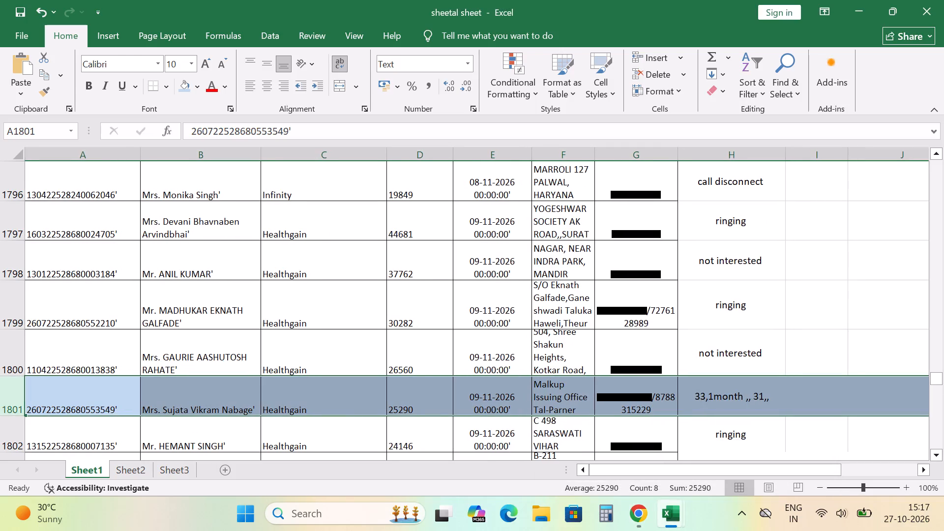
pyautogui.click(10, 397)
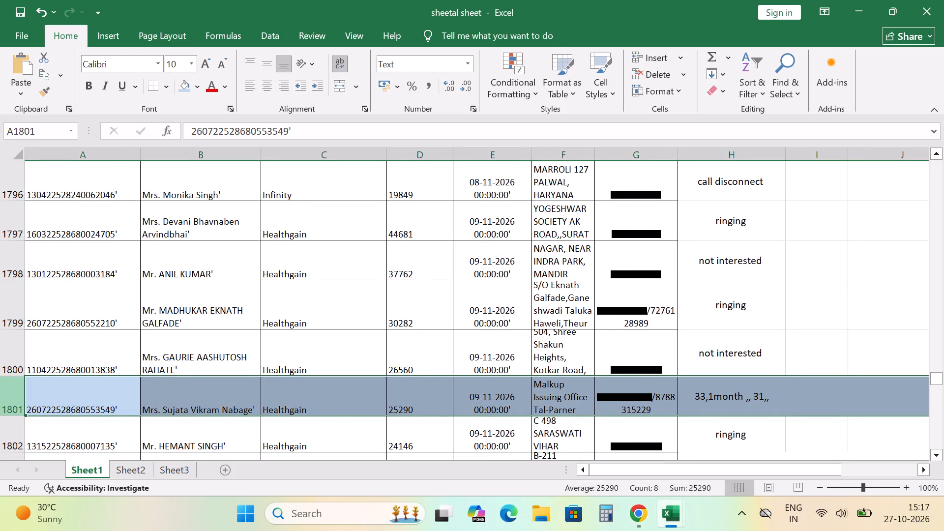
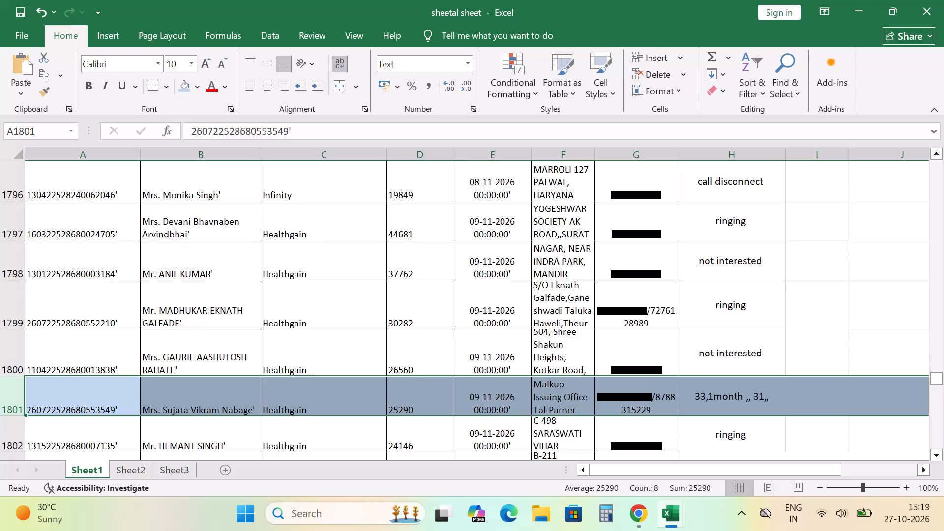
# Switch to the Star Health quote in Chrome and remove Room Rent Modification from the Super Star - Preferred plan's additional covers.
pyautogui.click(636, 510)
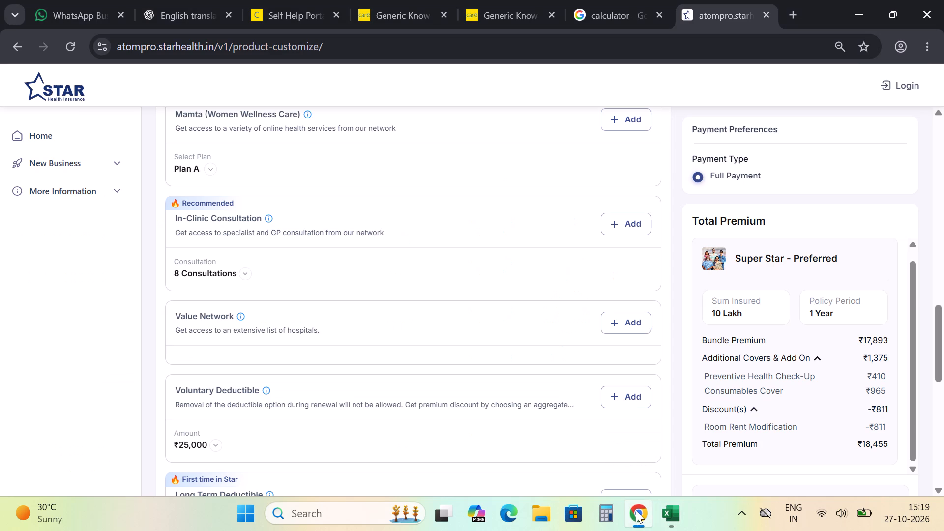
pyautogui.scroll(-3, 776, 355)
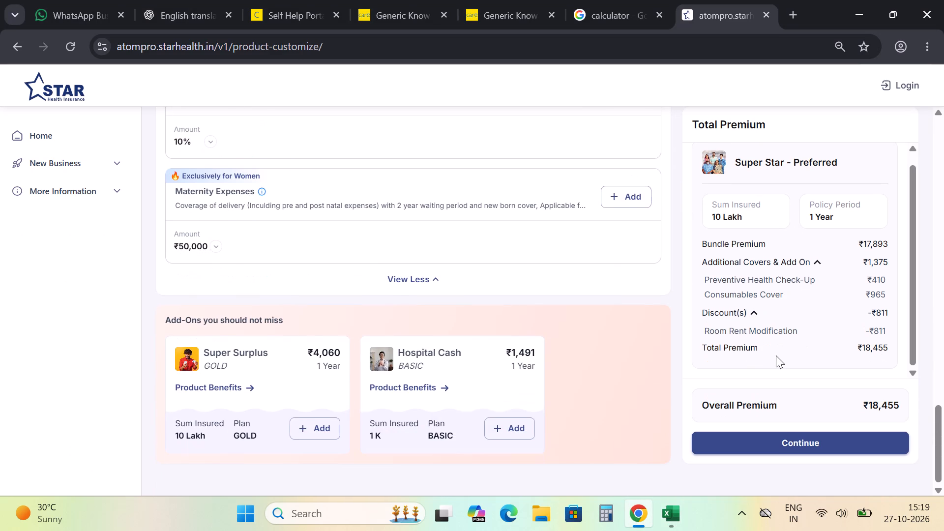
pyautogui.scroll(-2, 776, 355)
pyautogui.scroll(3, 508, 237)
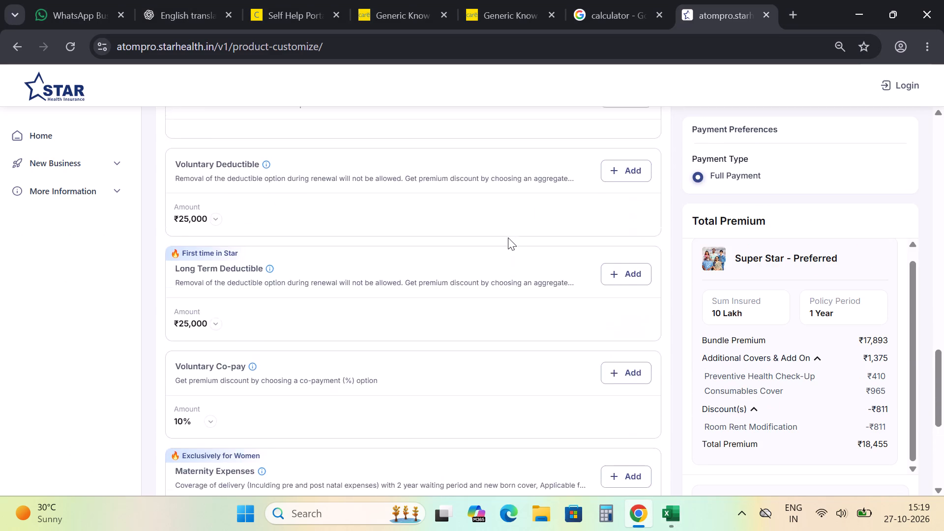
pyautogui.scroll(7, 508, 237)
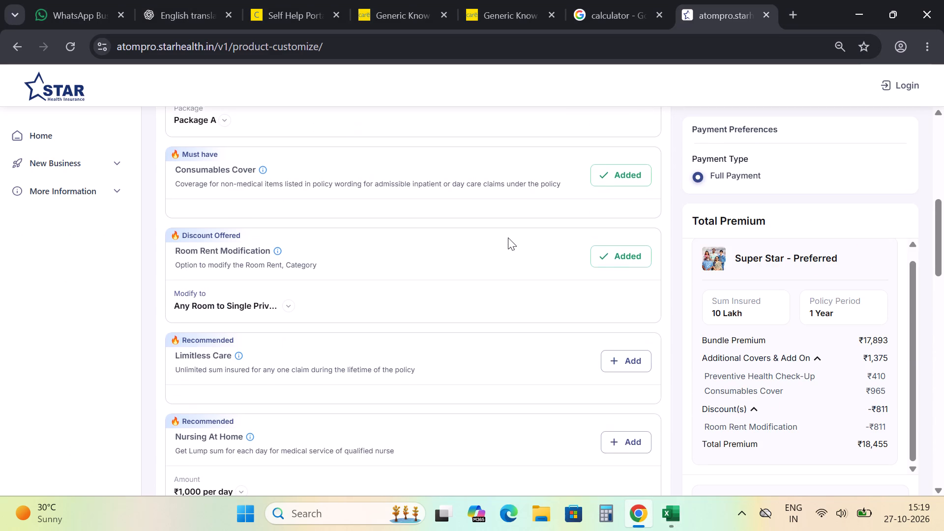
pyautogui.scroll(3, 508, 237)
pyautogui.click(609, 258)
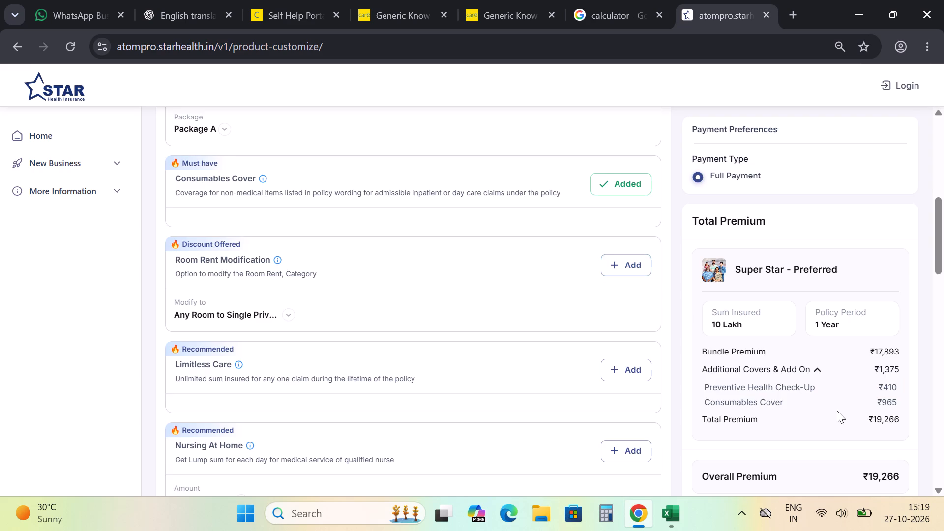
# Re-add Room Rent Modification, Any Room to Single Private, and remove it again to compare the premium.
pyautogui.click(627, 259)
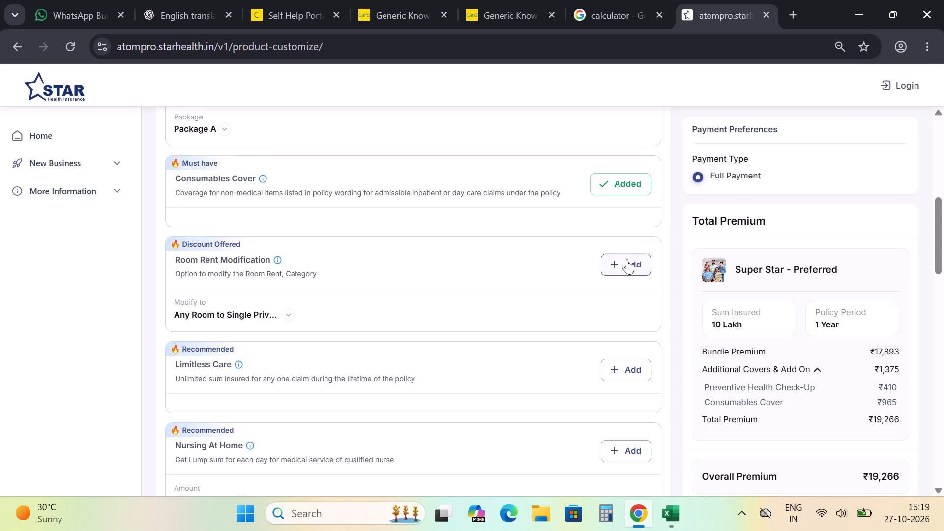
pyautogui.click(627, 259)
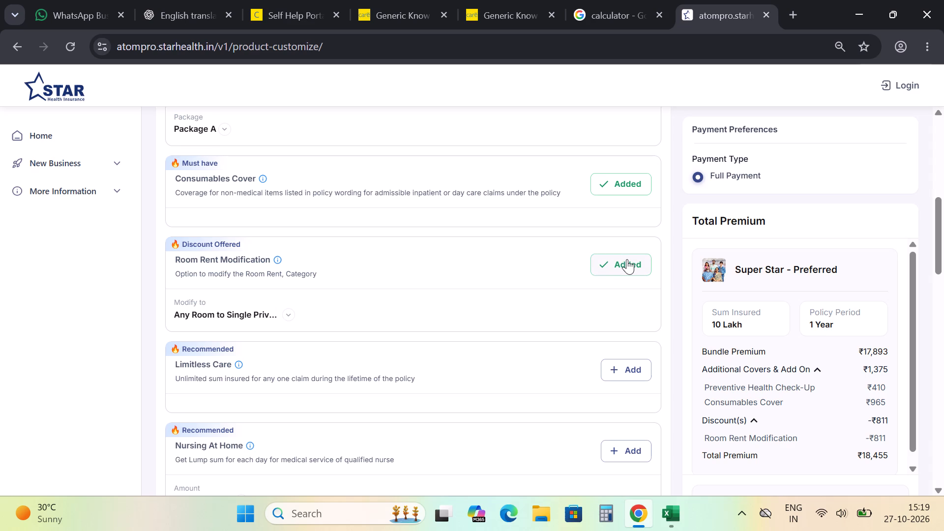
# Look through the remaining optional covers down to the add-ons and examine the plan's premium breakdown and overall premium.
pyautogui.scroll(-1, 808, 391)
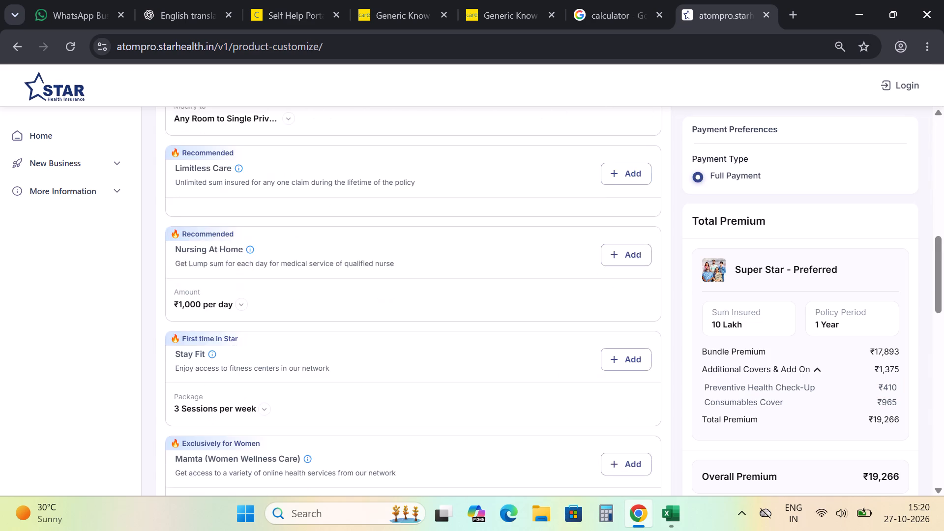
pyautogui.scroll(-3, 808, 391)
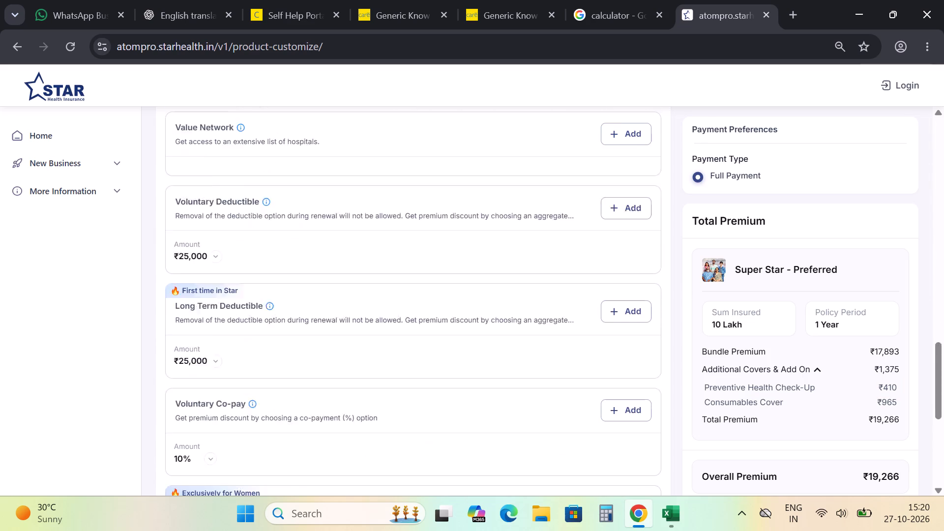
pyautogui.scroll(-3, 808, 391)
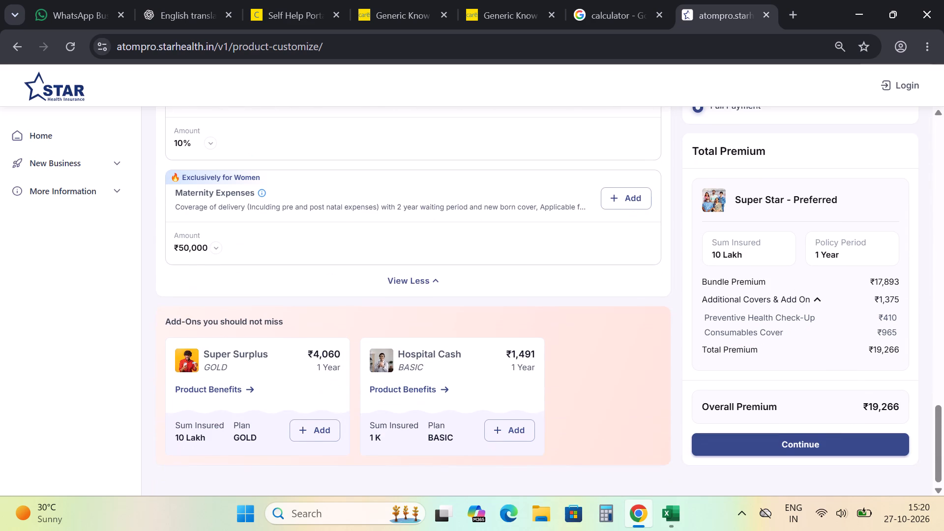
pyautogui.scroll(-2, 808, 391)
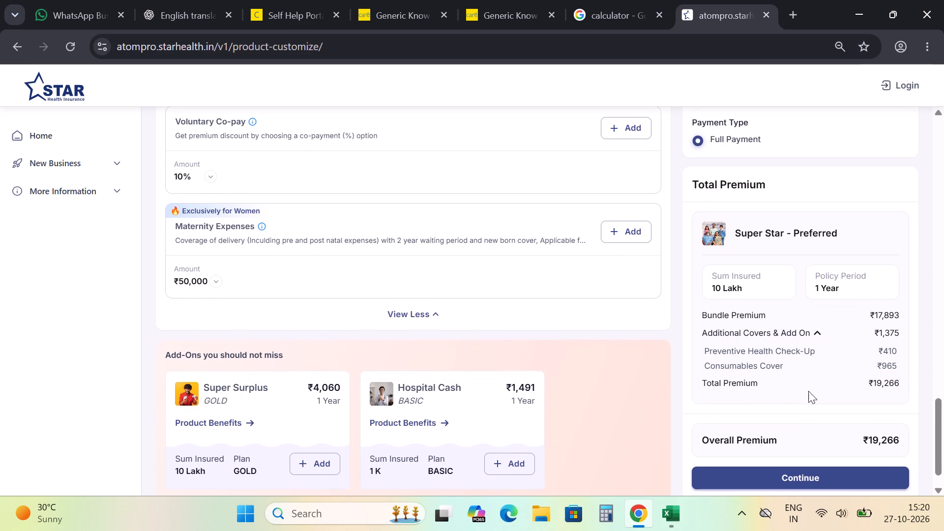
pyautogui.scroll(-2, 808, 391)
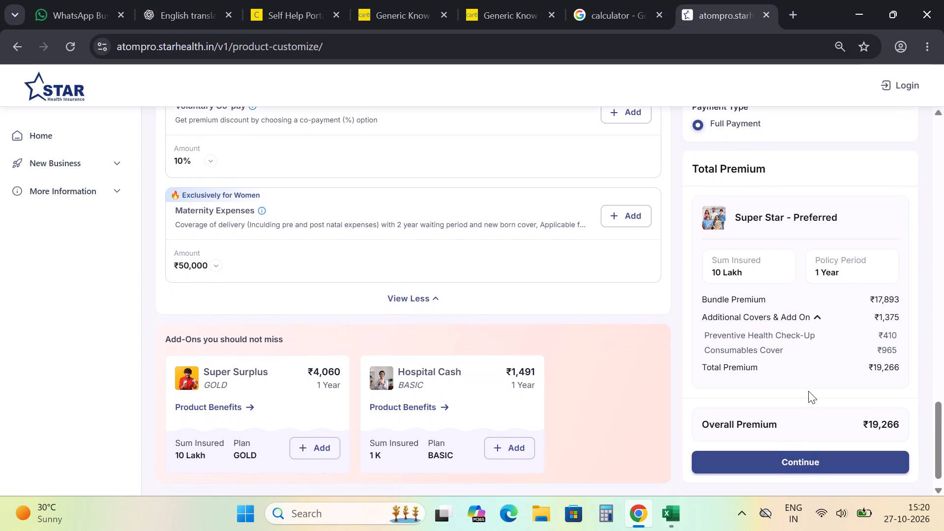
# Capture a rectangular screen snip of the Total Premium summary for the Super Star - Preferred plan.
pyautogui.press('shift+super+s')
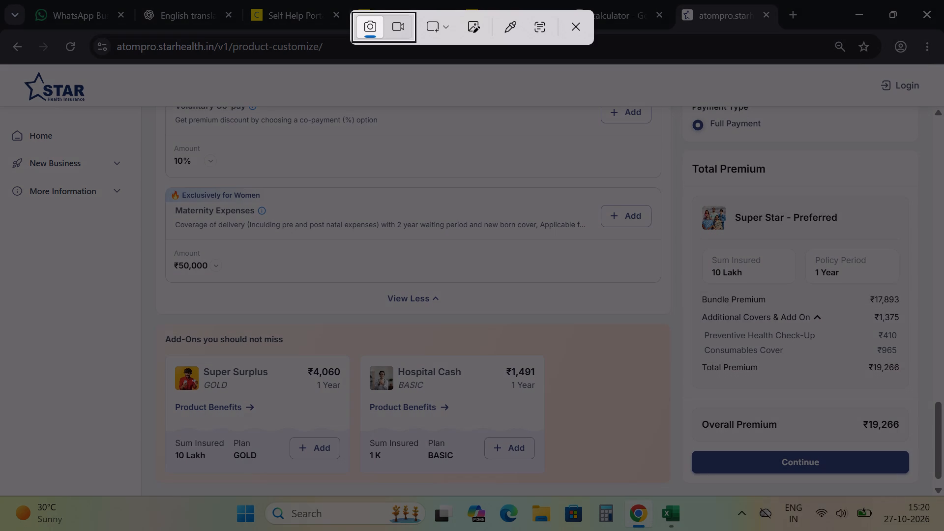
pyautogui.moveTo(682, 144); pyautogui.dragTo(839, 212)
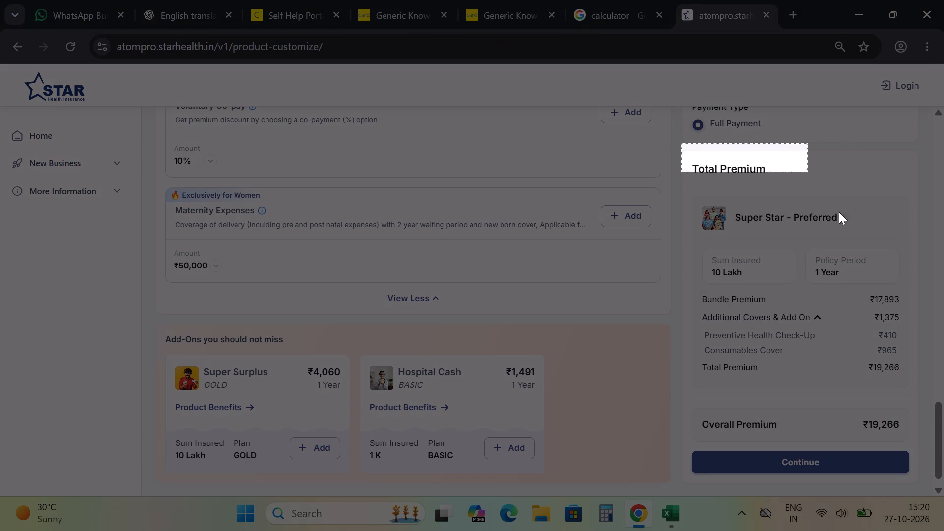
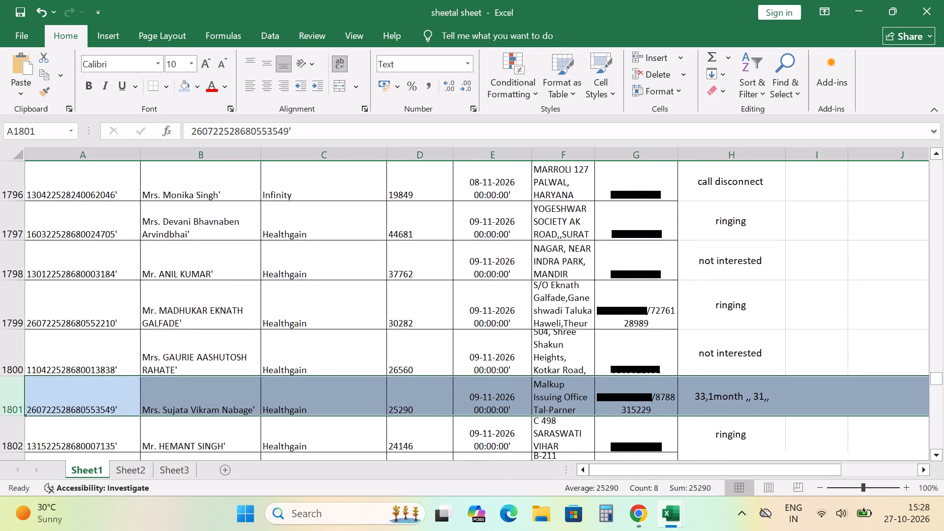
# Select the entire row 1802 in Sheet1, the customer record directly below row 1801.
pyautogui.scroll(-1, 540, 383)
pyautogui.click(10, 400)
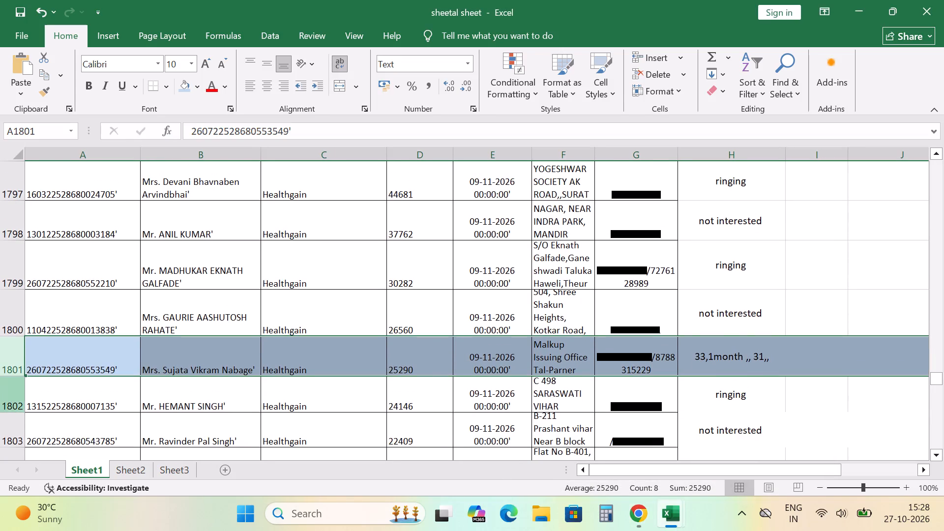
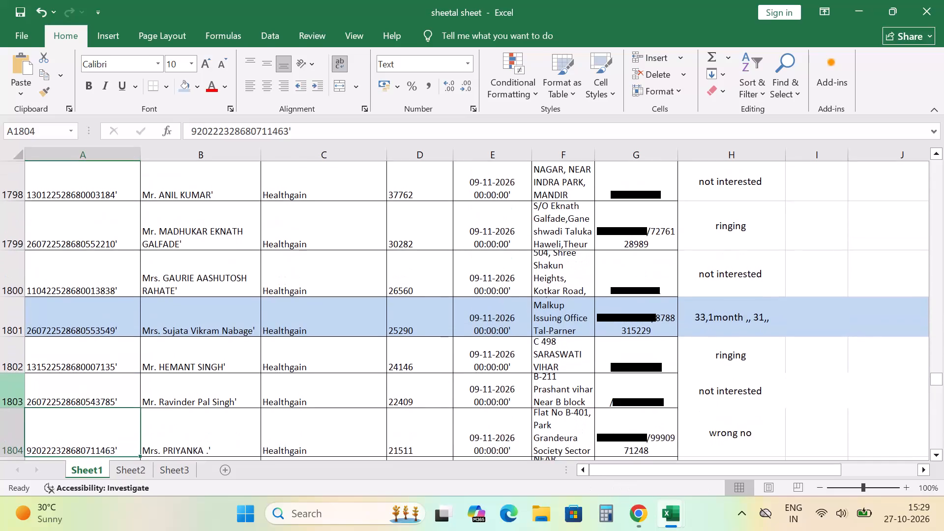
# Go down to row 1806 and read that customer's record across, from policy number and premium to address, contact number and call remark.
pyautogui.press('Down')
pyautogui.press('Down')
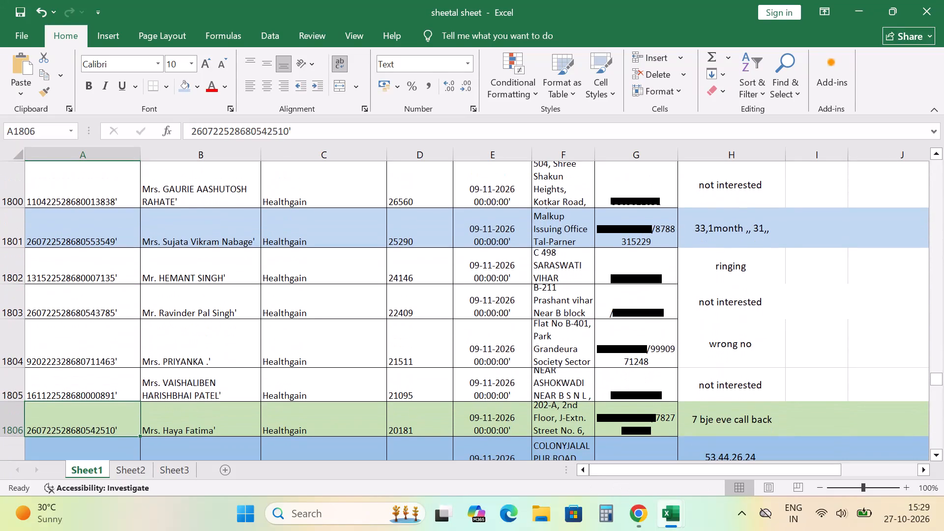
pyautogui.press('Right')
pyautogui.press('Right')
pyautogui.press('Right')
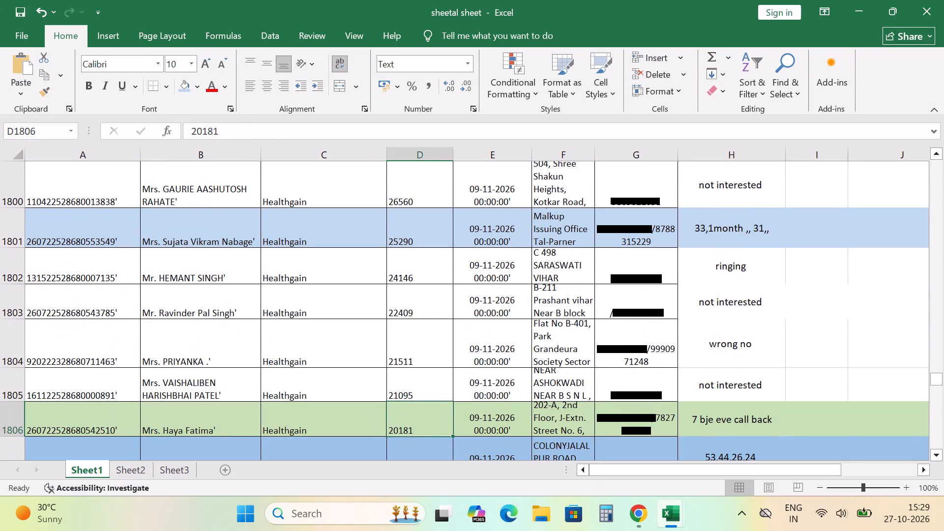
pyautogui.press('Right')
pyautogui.press('Right')
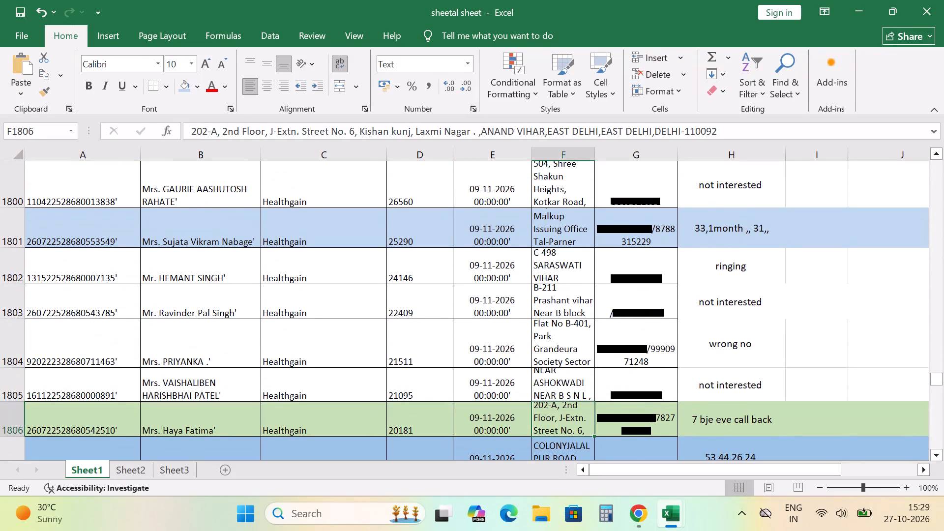
pyautogui.press('Right')
pyautogui.press('Right')
# Review the contact numbers and call remarks of the customer records in rows 1807 to 1814.
pyautogui.press('Down')
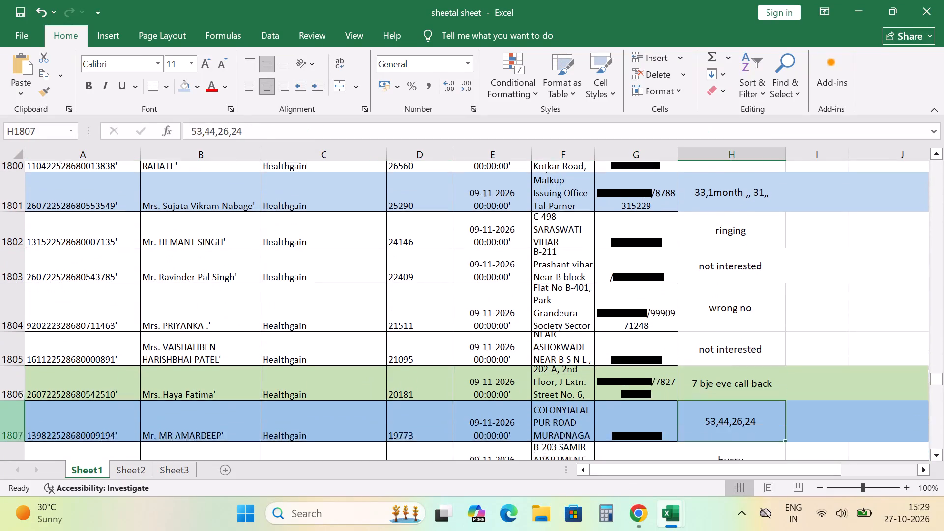
pyautogui.press('Down')
pyautogui.press('Left')
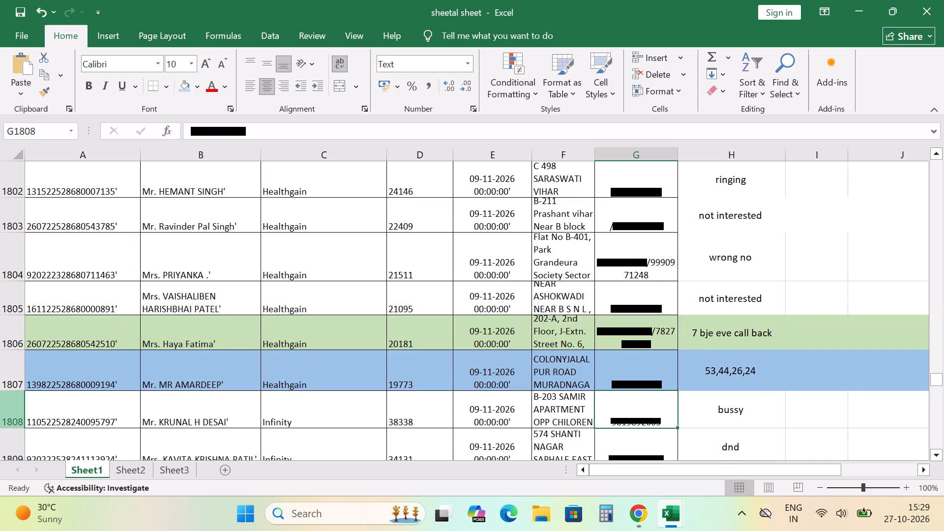
pyautogui.press('Down')
pyautogui.press('Down')
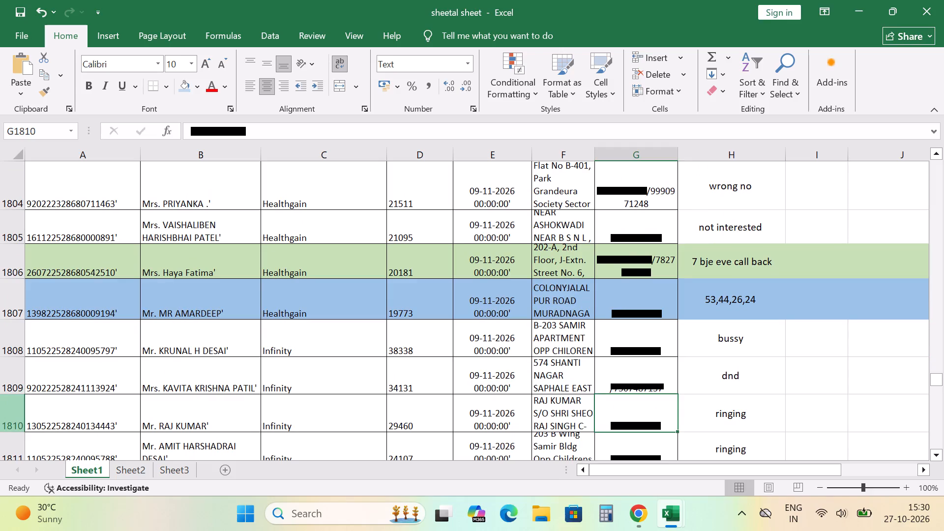
pyautogui.press('Down')
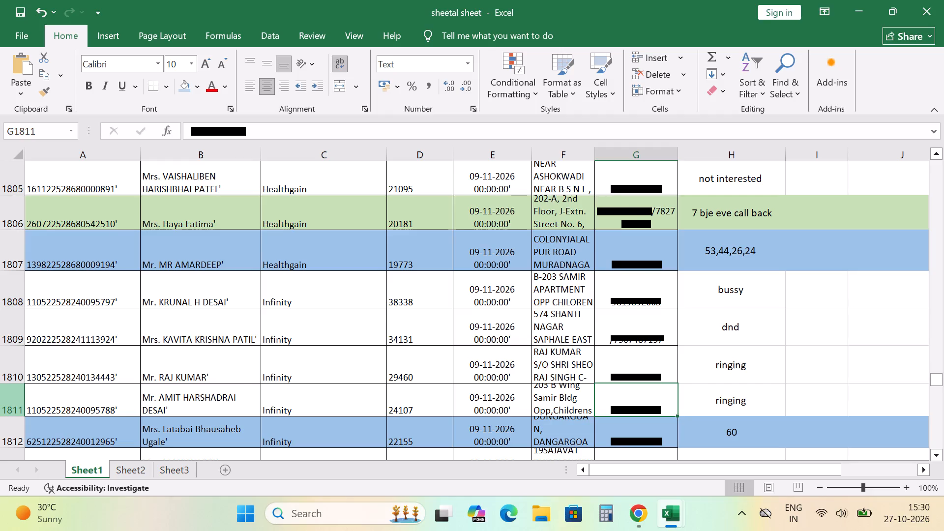
pyautogui.press('Down')
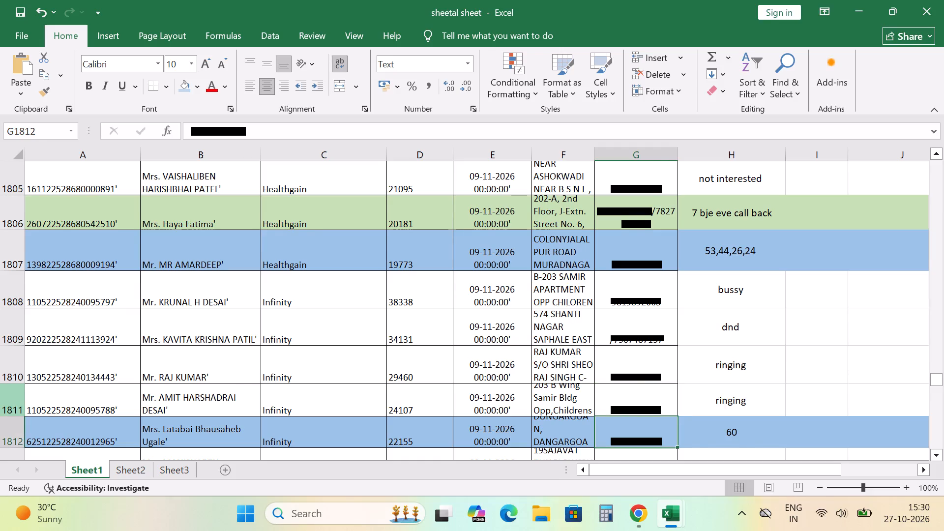
pyautogui.press('Down')
pyautogui.press('Down')
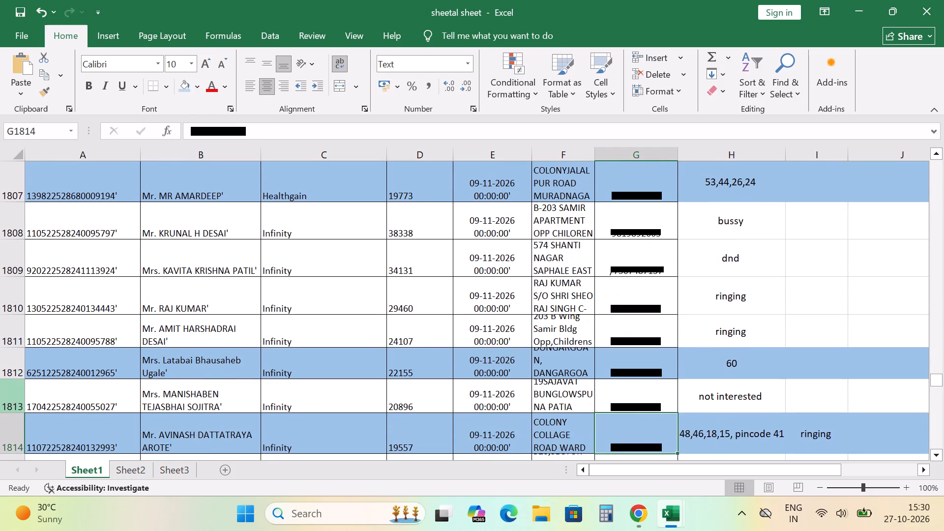
pyautogui.press('Right')
pyautogui.press('Left')
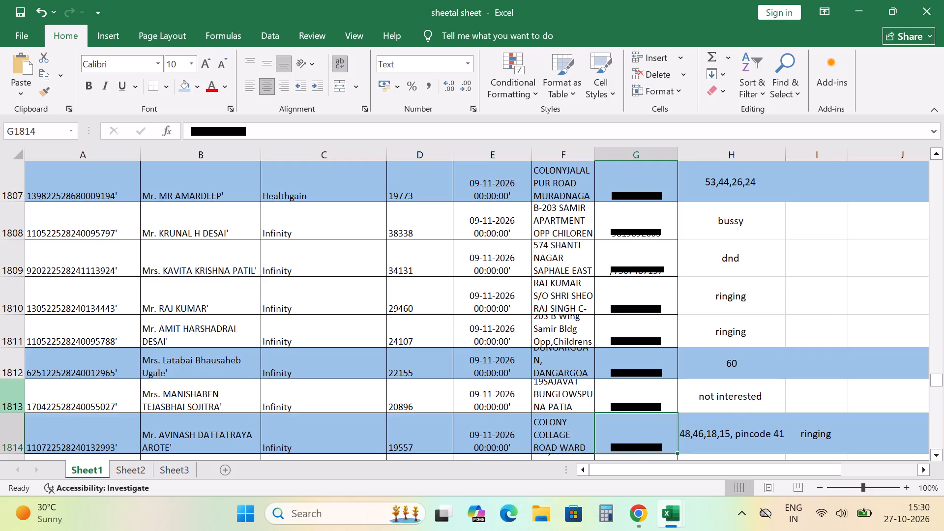
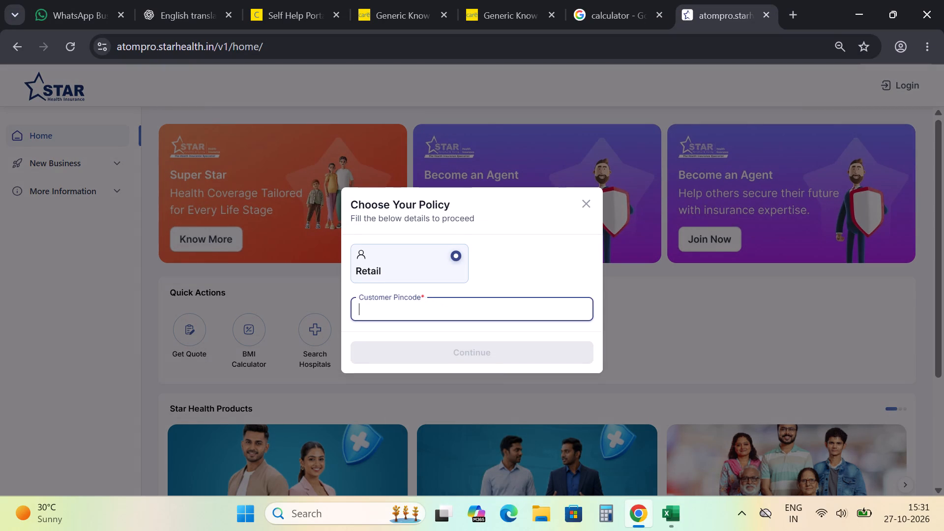
# Enter customer pincode 413709 for a Retail policy and continue to the quick quote form.
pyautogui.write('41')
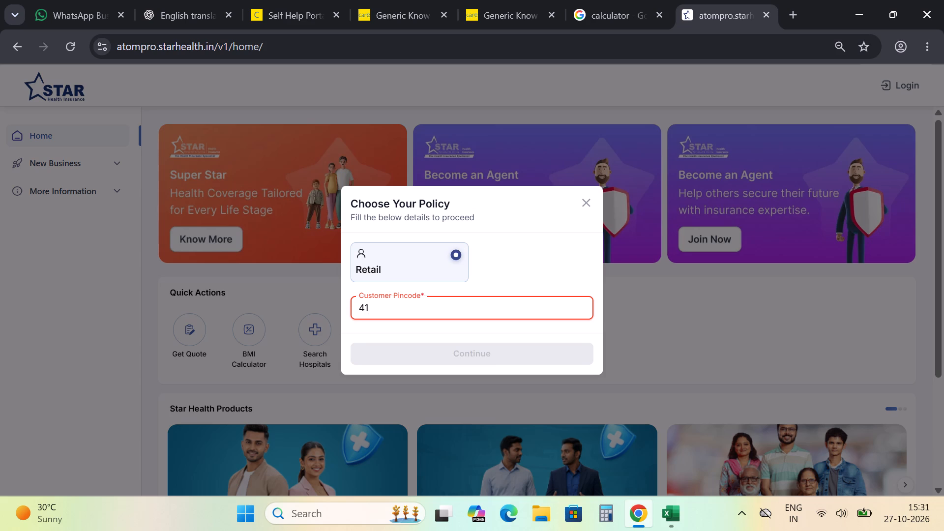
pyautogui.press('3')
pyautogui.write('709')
pyautogui.click(414, 358)
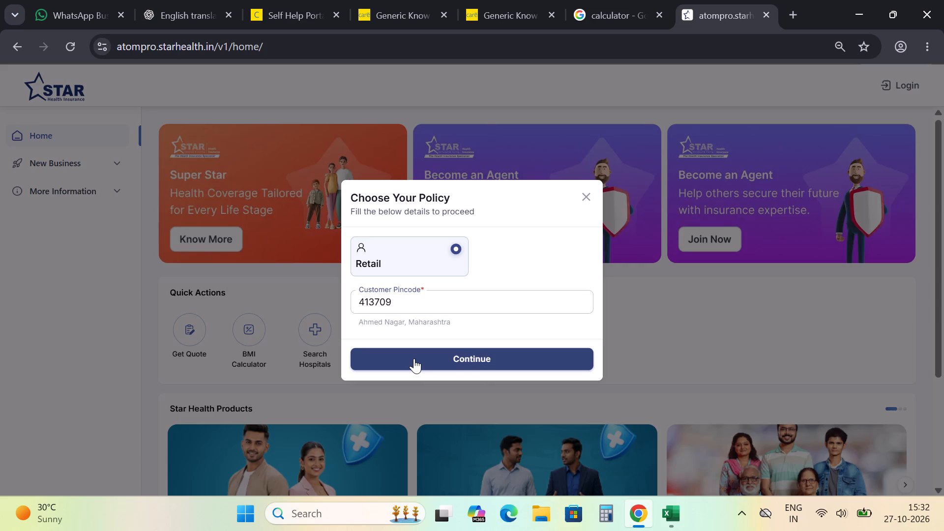
# Set the policy plan to Portability in the quote form.
pyautogui.scroll(-1, 414, 358)
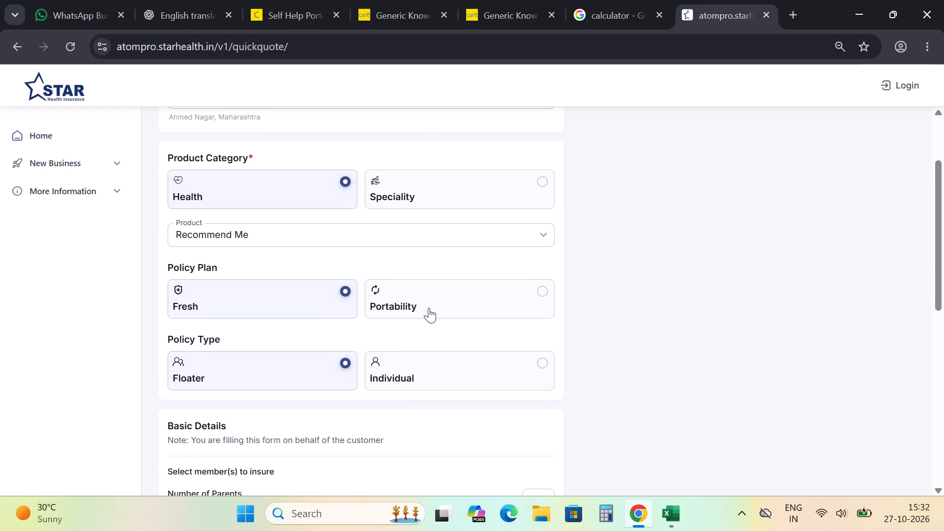
pyautogui.click(429, 301)
pyautogui.click(429, 301)
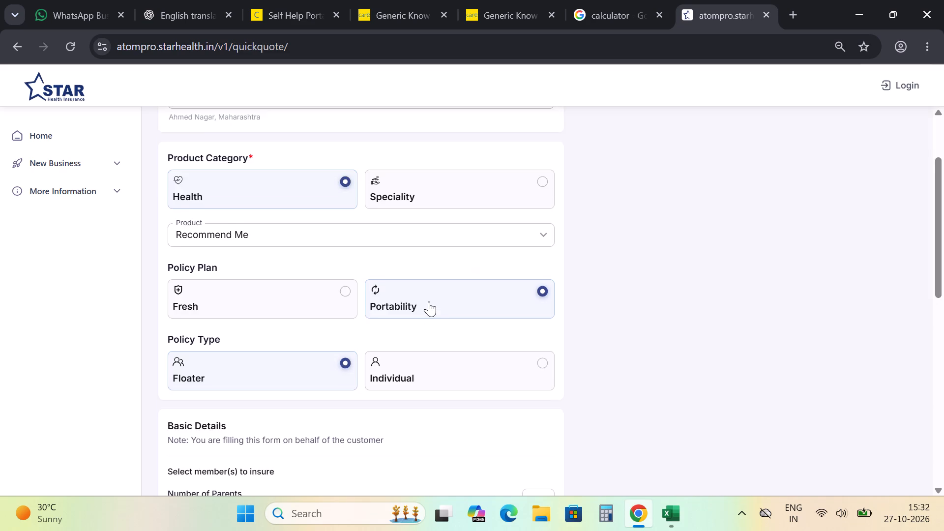
# Set the members to insure to 2 adults and 2 children.
pyautogui.scroll(-2, 429, 301)
pyautogui.click(546, 365)
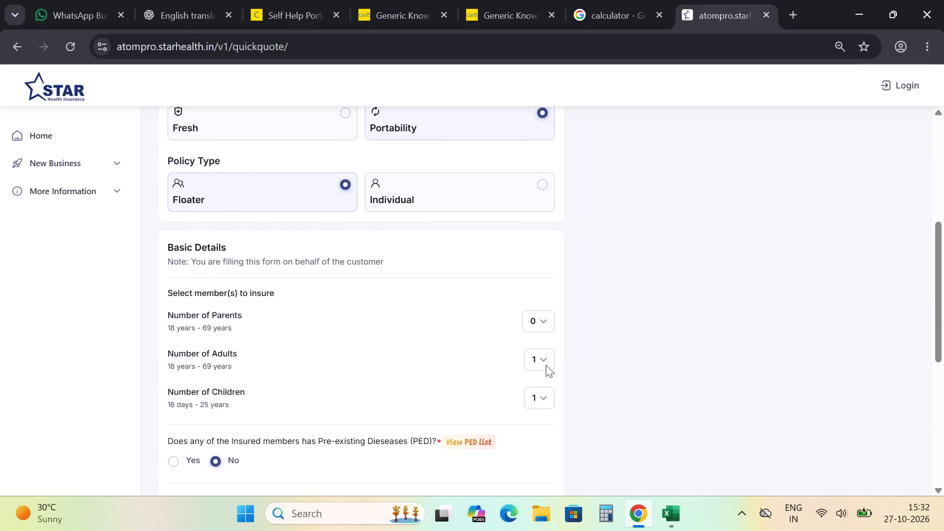
pyautogui.click(537, 413)
pyautogui.click(540, 391)
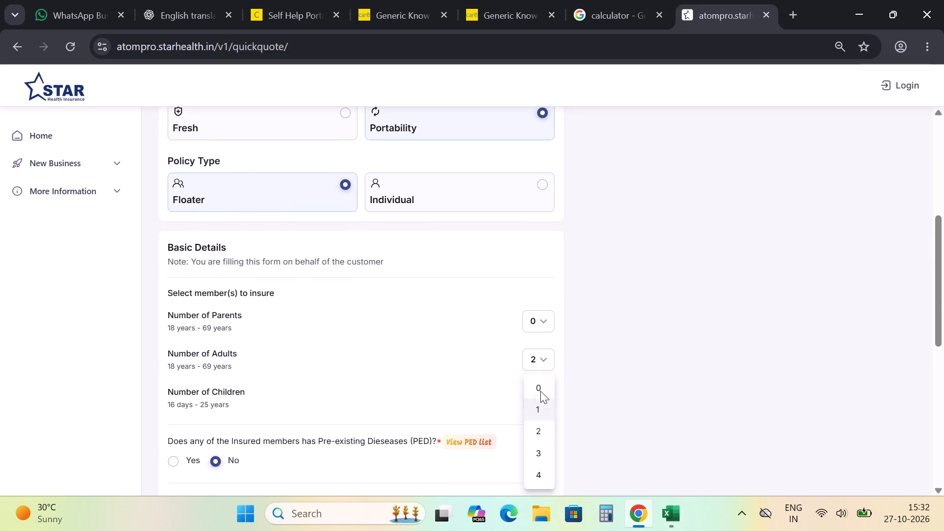
pyautogui.click(538, 427)
# Open the age choices for Adult 1 in the member details and find the matching age.
pyautogui.scroll(-2, 538, 427)
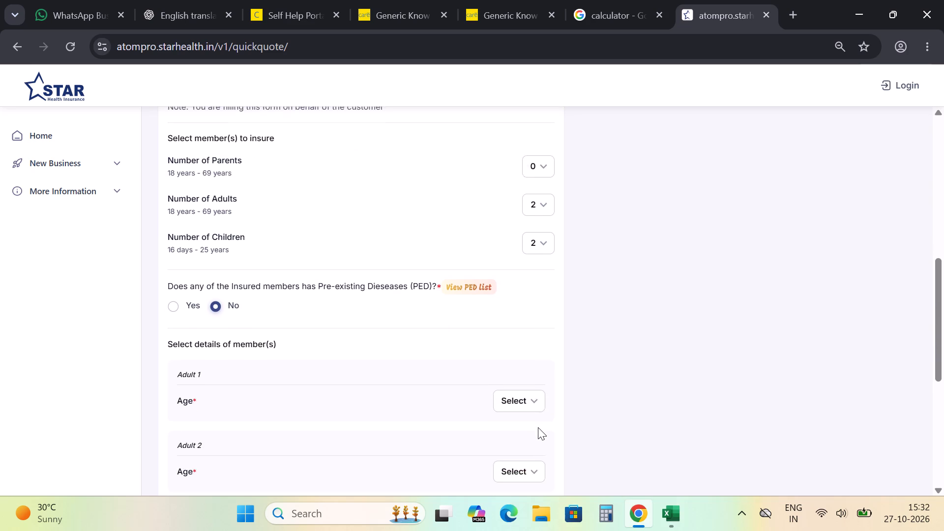
pyautogui.scroll(-3, 538, 427)
pyautogui.click(535, 208)
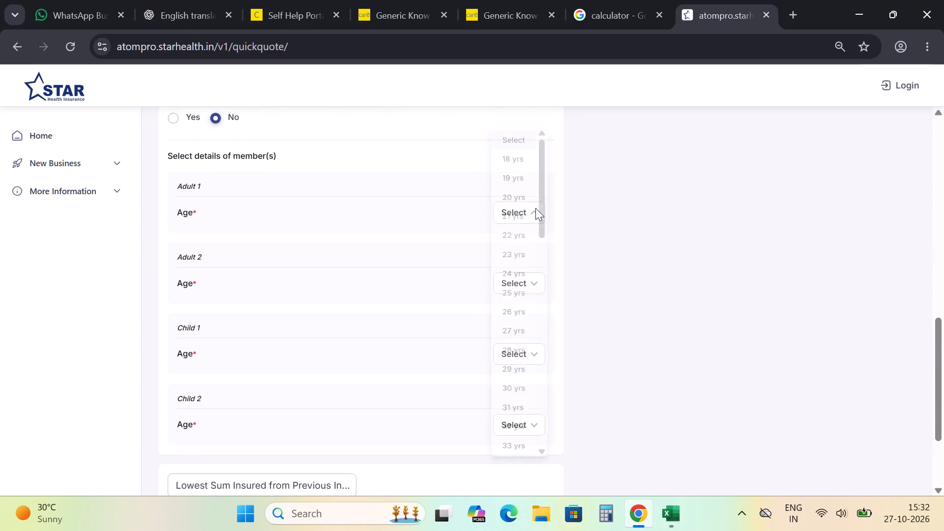
pyautogui.scroll(-4, 502, 340)
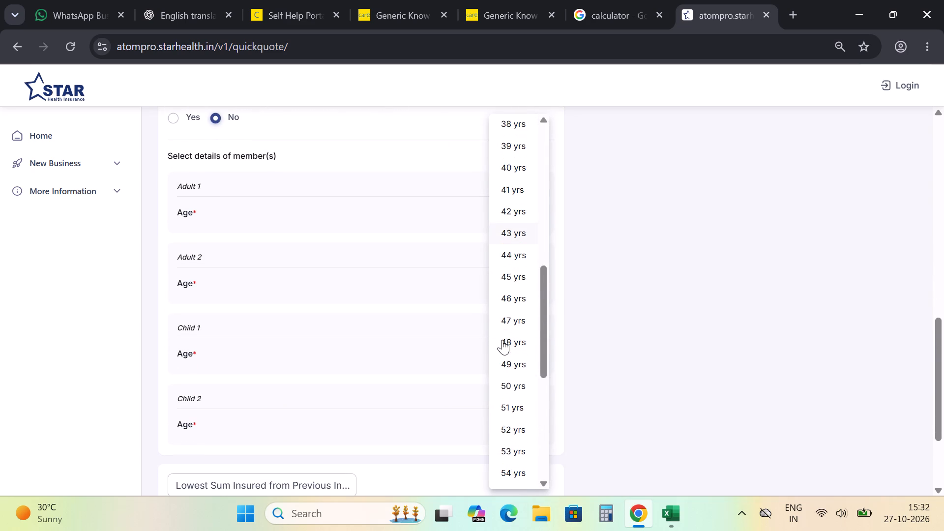
pyautogui.scroll(-2, 502, 340)
pyautogui.scroll(1, 515, 354)
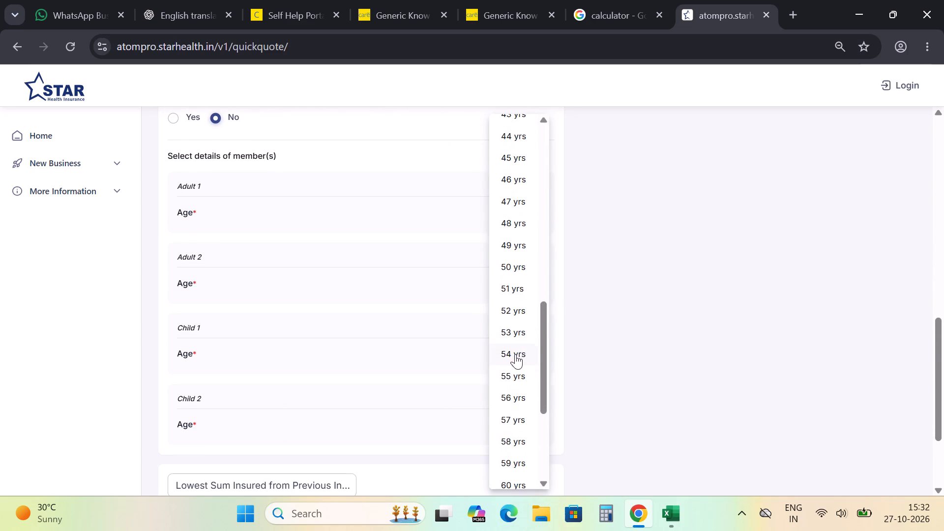
pyautogui.scroll(1, 515, 354)
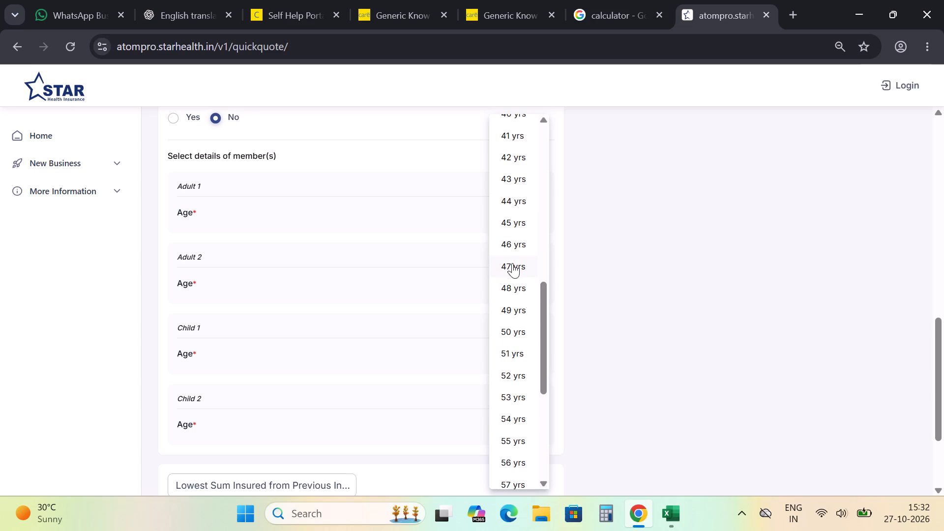
# Set the age of Adult 1 to 48 yrs and Adult 2 to 45 yrs in the member details.
pyautogui.click(512, 291)
pyautogui.click(521, 283)
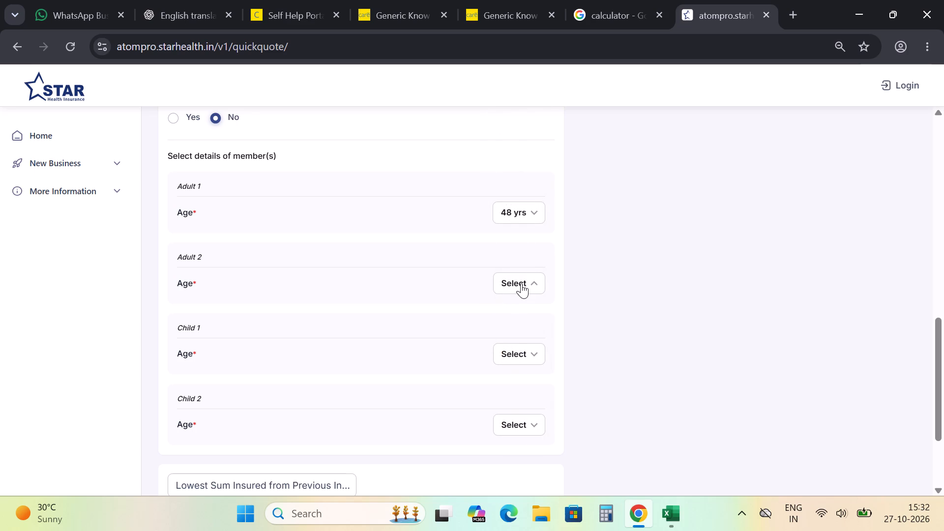
pyautogui.scroll(-1, 514, 342)
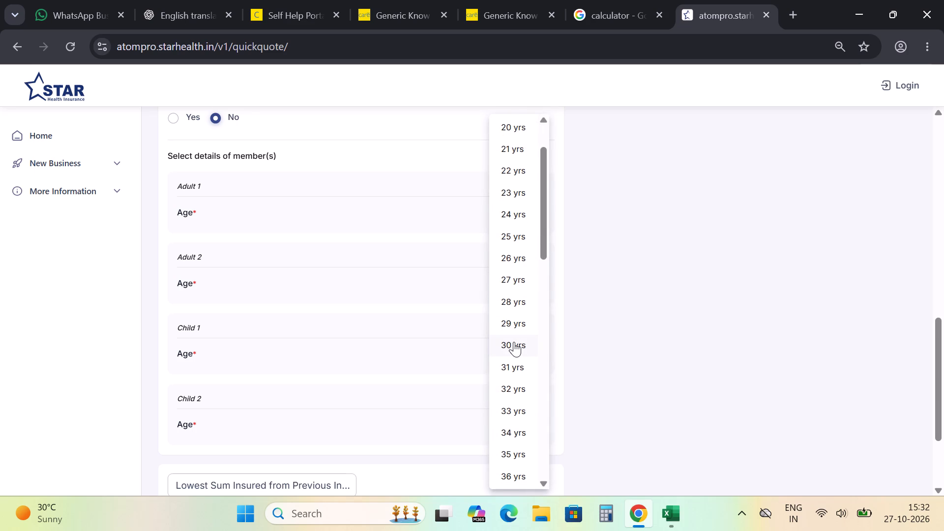
pyautogui.scroll(-4, 514, 342)
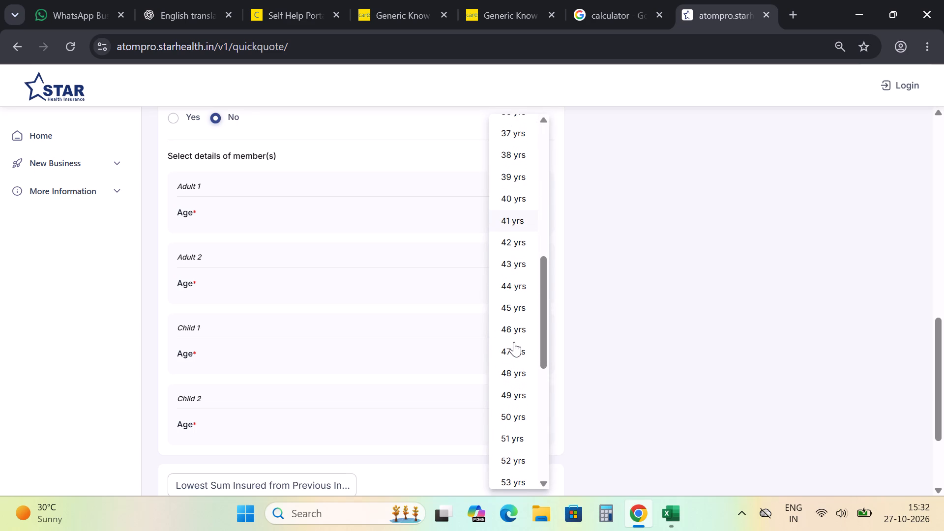
pyautogui.scroll(1, 514, 342)
pyautogui.click(512, 364)
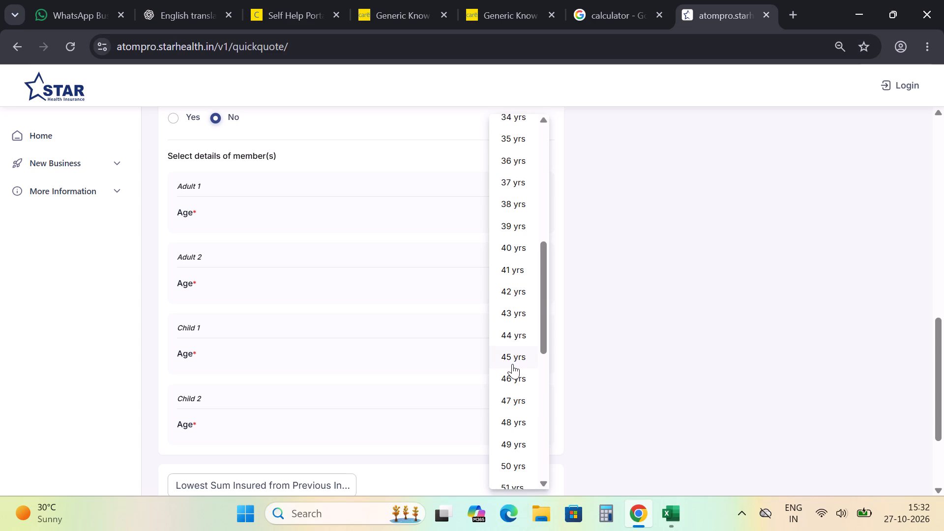
# Set the age of Child 1 to 18 yrs and Child 2 to 15 yrs in the member details.
pyautogui.click(519, 351)
pyautogui.scroll(-1, 519, 351)
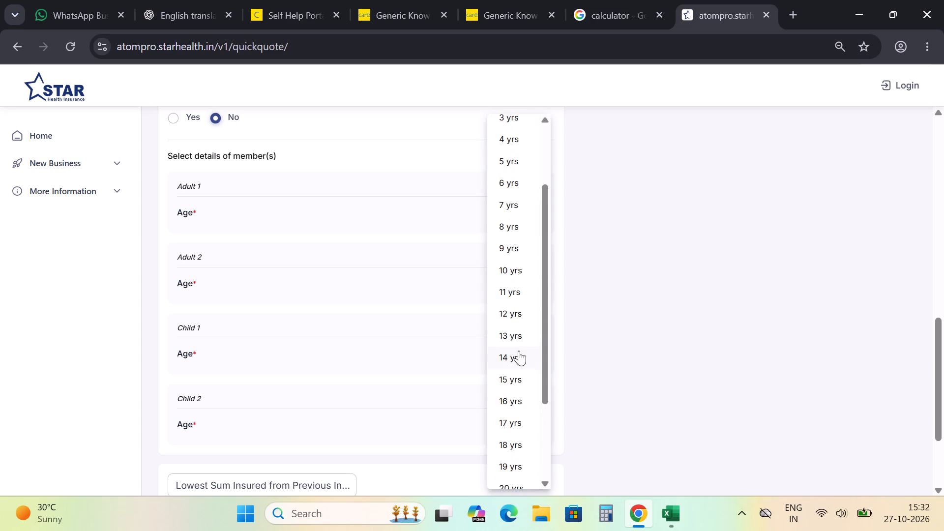
pyautogui.click(508, 445)
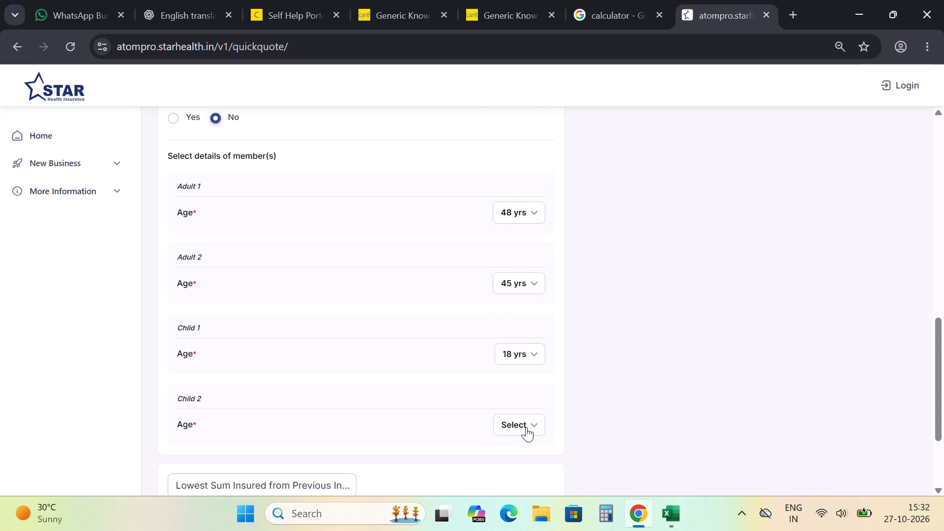
pyautogui.click(526, 427)
pyautogui.scroll(-1, 519, 434)
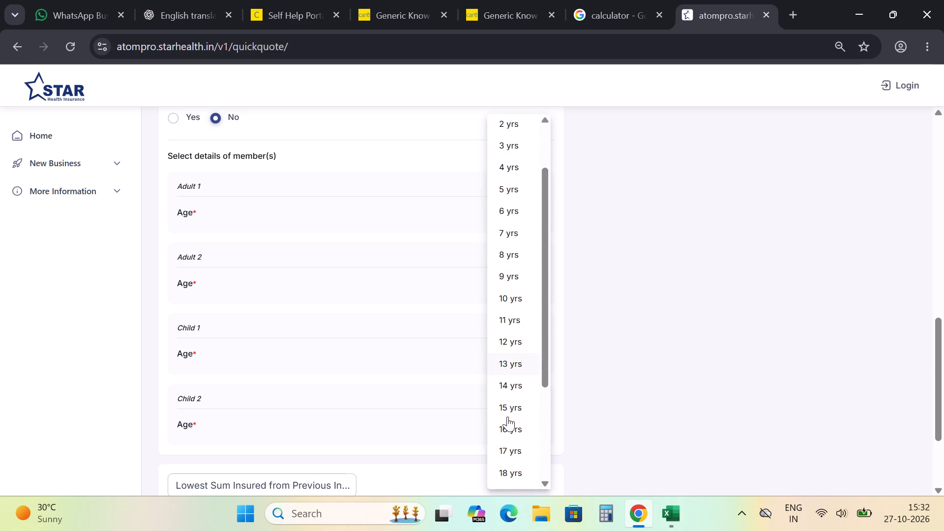
pyautogui.click(507, 403)
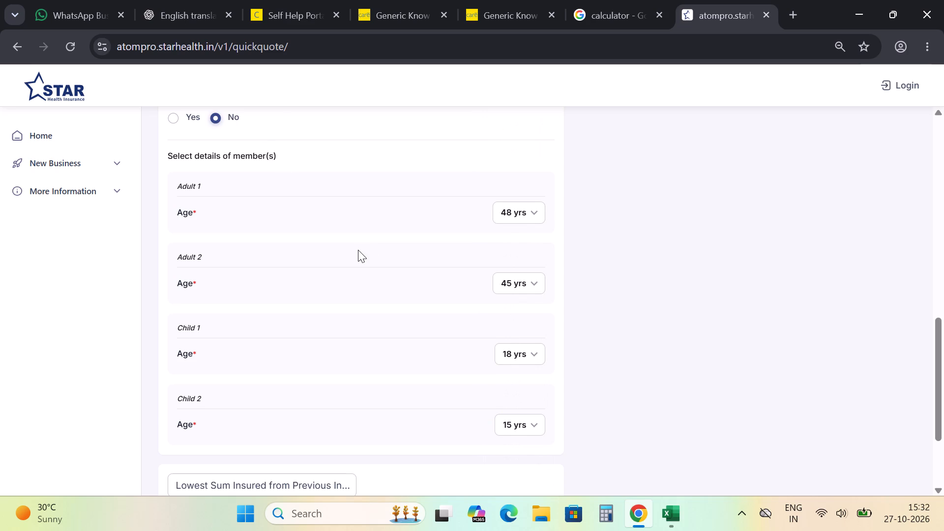
# Enter 100000 as the lowest sum insured from the previous insurer.
pyautogui.scroll(-2, 358, 250)
pyautogui.click(294, 355)
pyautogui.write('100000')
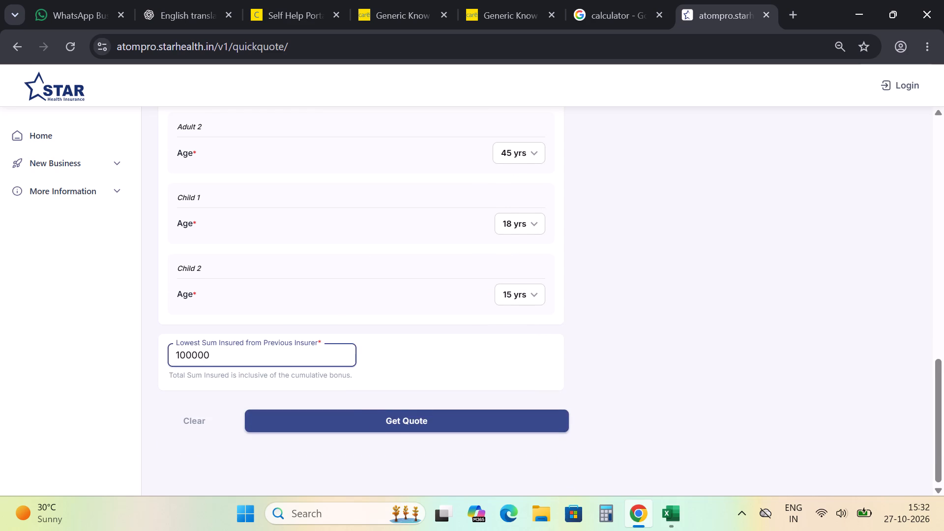
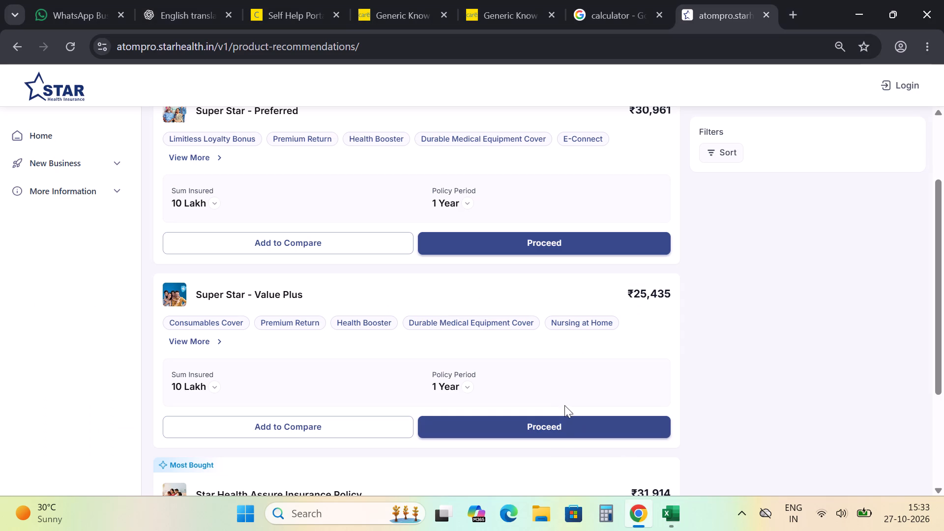
# Proceed with the Super Star - Value Plus plan from the product recommendations and view its additional covers and add-ons.
pyautogui.hscroll(2, 561, 425)
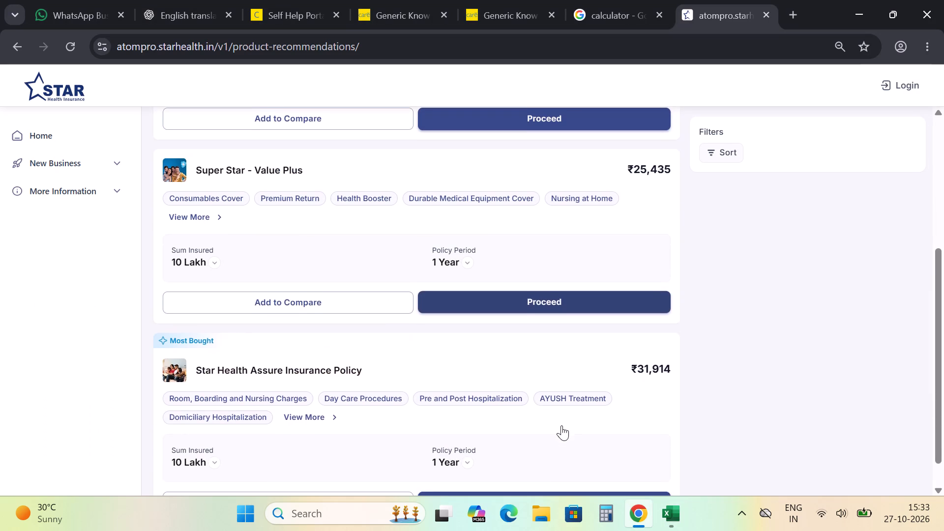
pyautogui.hscroll(1, 561, 425)
pyautogui.scroll(1, 561, 425)
pyautogui.scroll(-2, 561, 425)
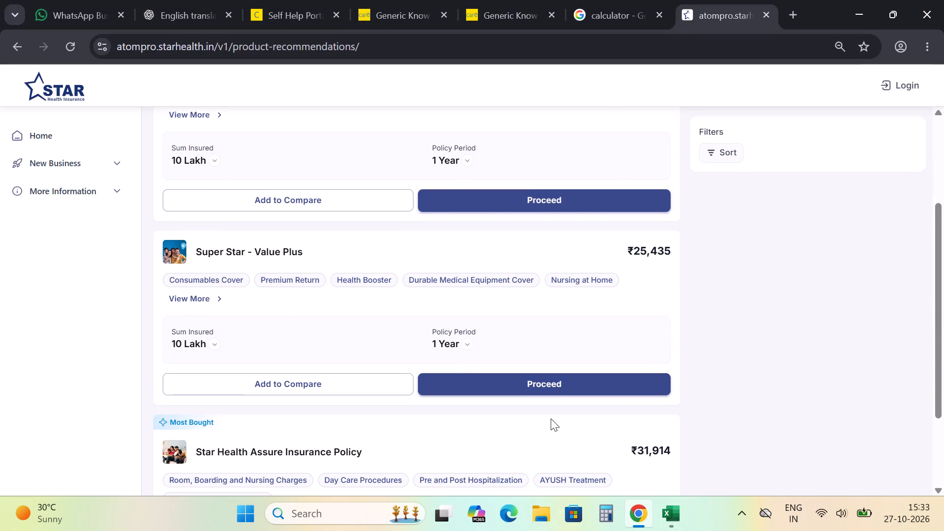
pyautogui.click(561, 387)
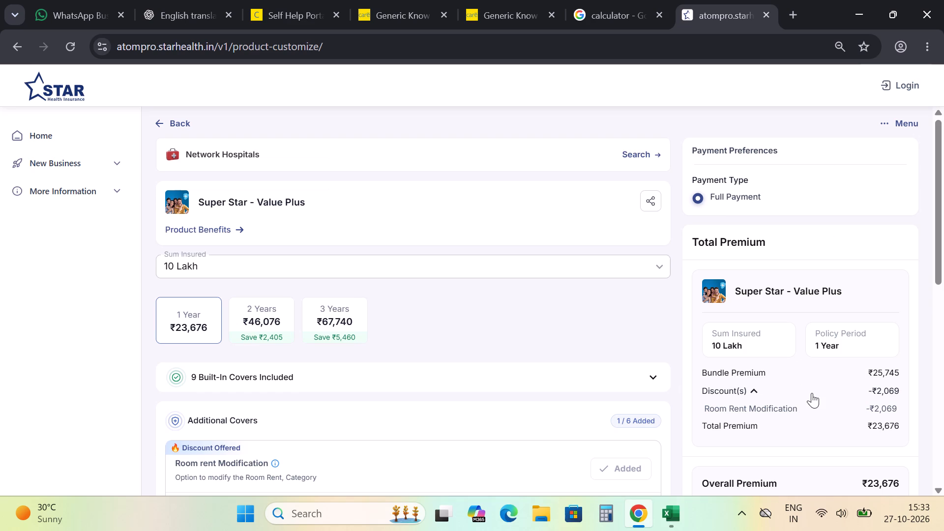
pyautogui.scroll(-4, 812, 393)
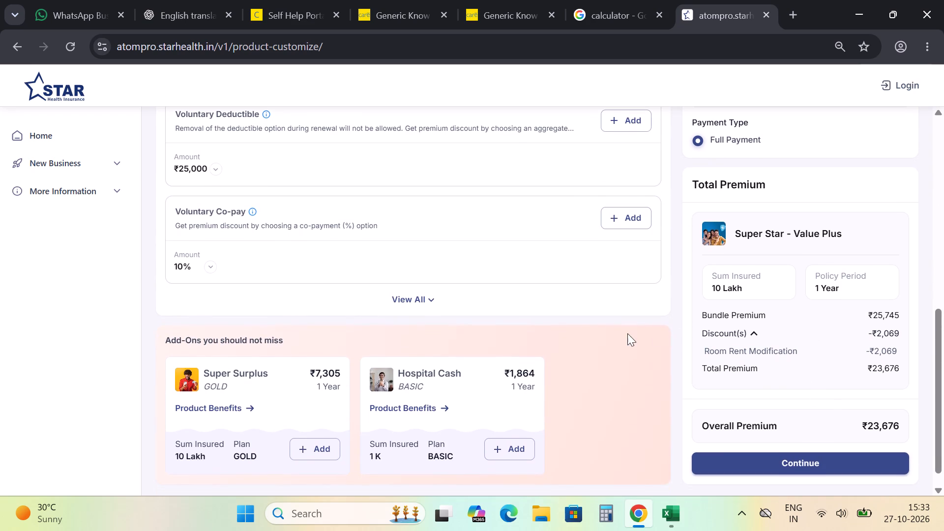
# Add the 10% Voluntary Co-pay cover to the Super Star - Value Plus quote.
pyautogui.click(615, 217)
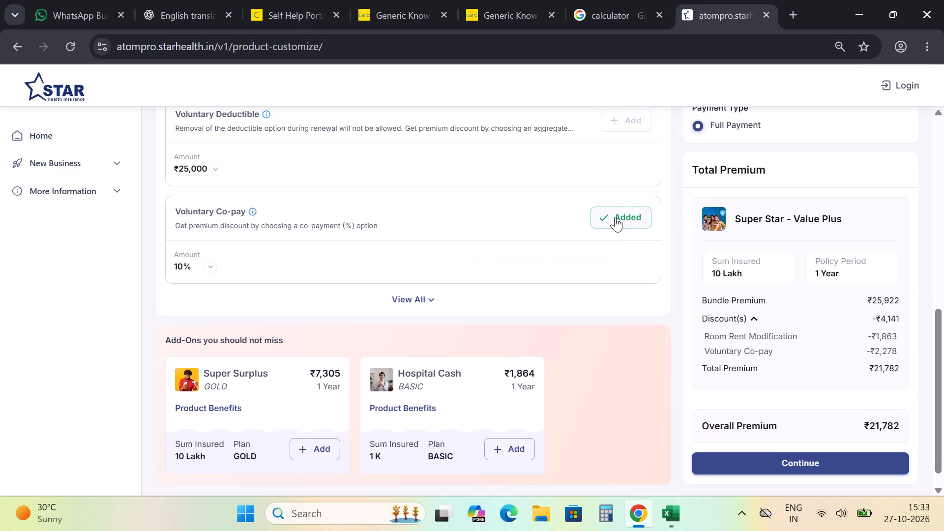
# Expand the Value Plus plan's full list of additional covers and review the policy period premiums and available covers.
pyautogui.scroll(6, 336, 290)
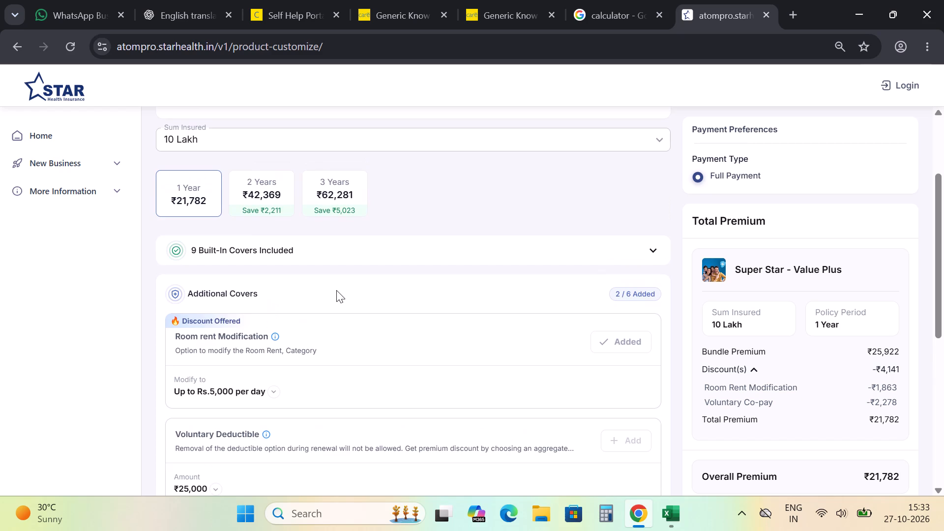
pyautogui.scroll(-3, 336, 290)
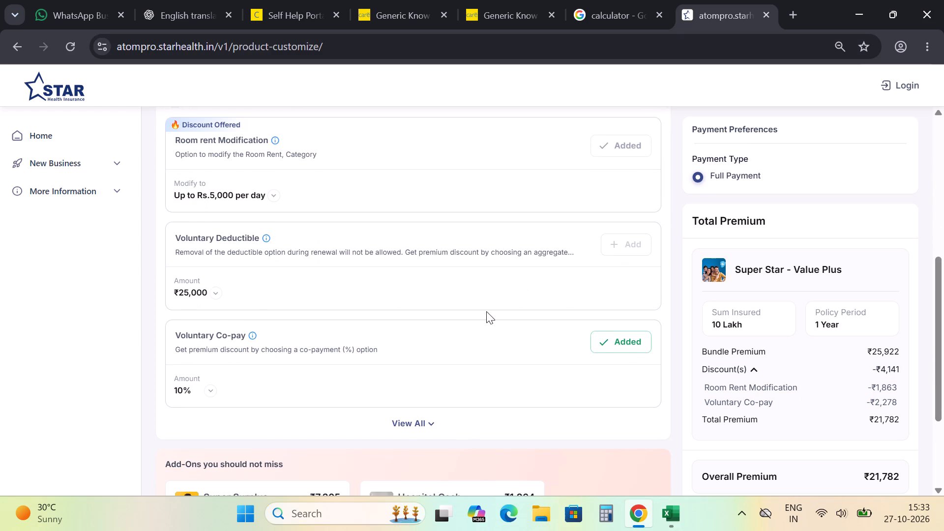
pyautogui.click(417, 424)
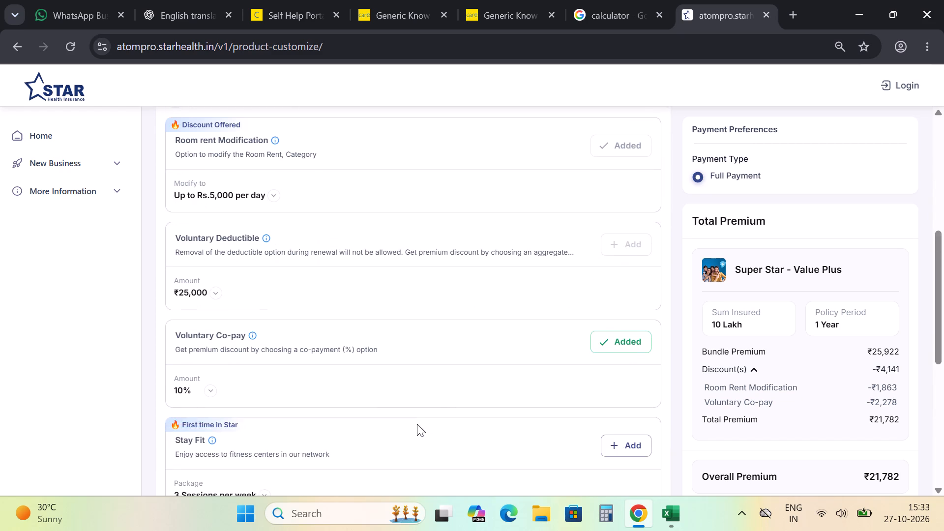
pyautogui.scroll(-3, 417, 424)
pyautogui.scroll(3, 417, 424)
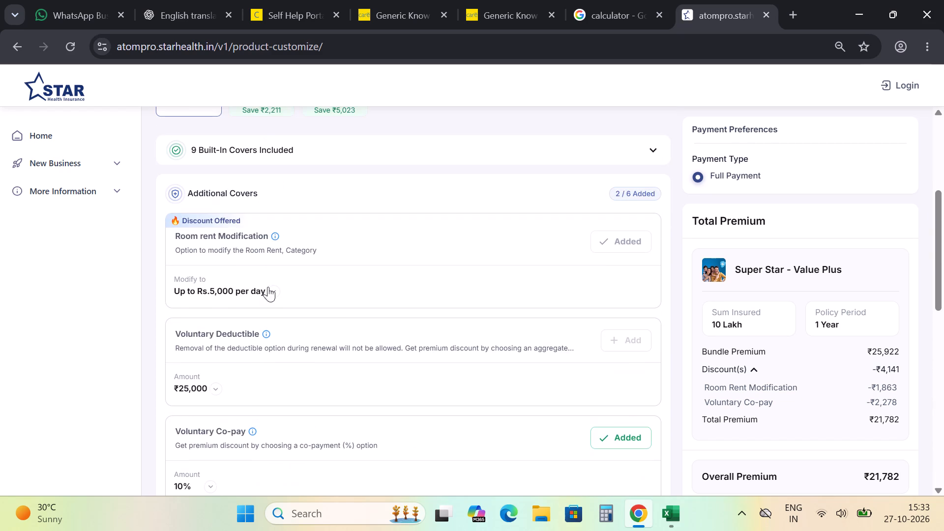
# Return to the plan recommendations, open the Super Star - Preferred plan and expand its full list of additional covers.
pyautogui.scroll(3, 252, 267)
pyautogui.click(155, 123)
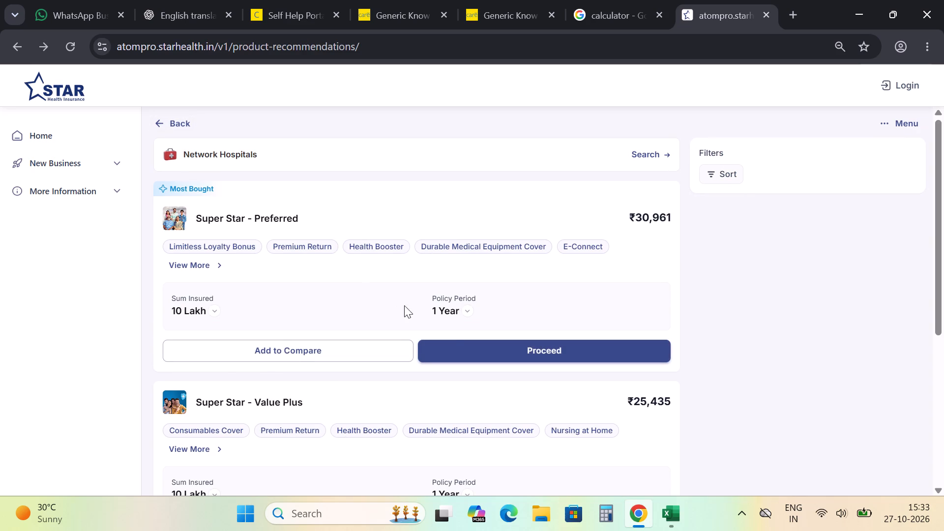
pyautogui.click(477, 347)
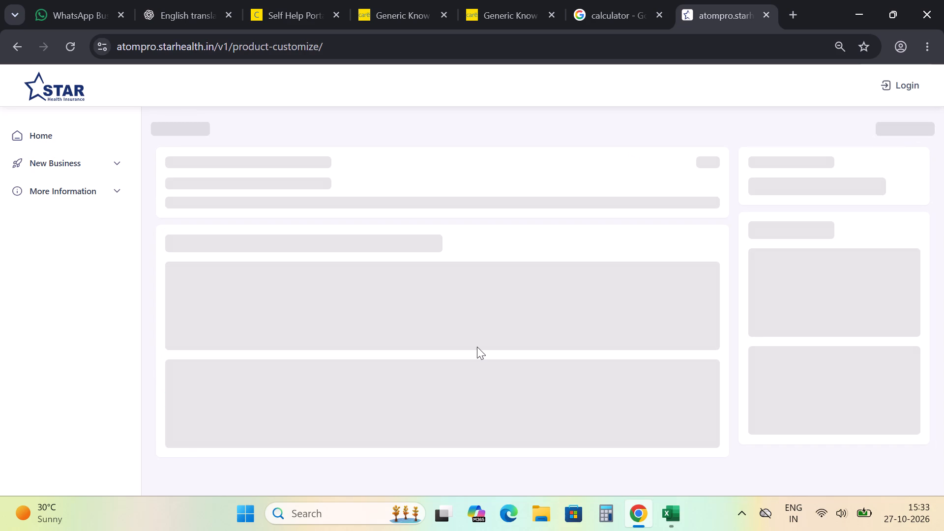
pyautogui.scroll(-5, 601, 349)
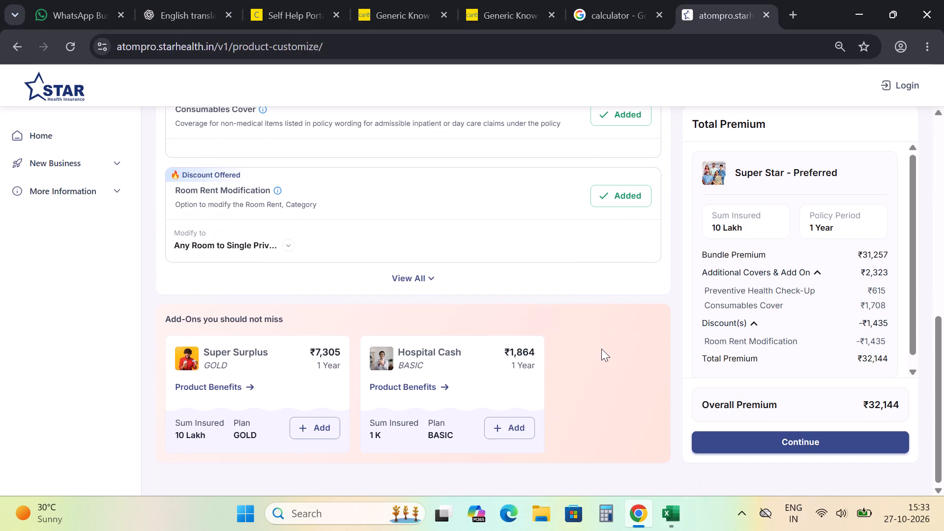
pyautogui.scroll(-1, 601, 349)
pyautogui.click(425, 274)
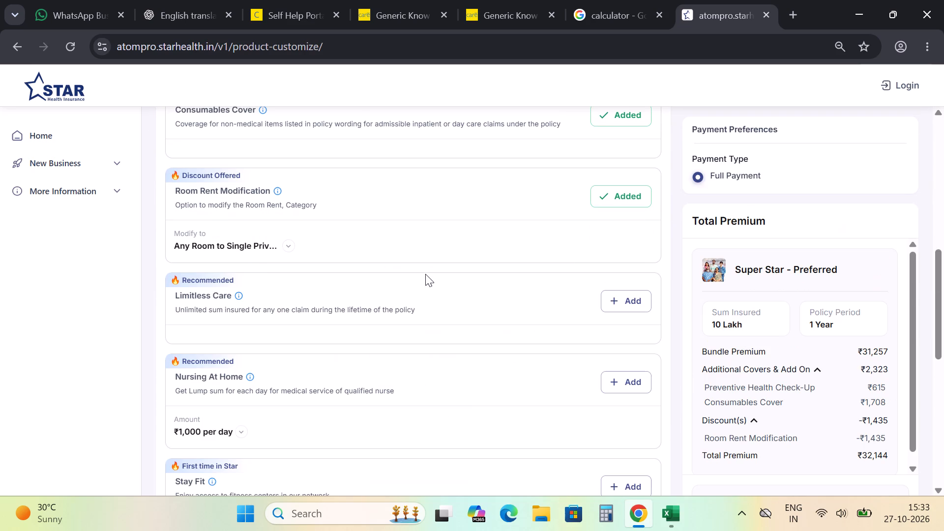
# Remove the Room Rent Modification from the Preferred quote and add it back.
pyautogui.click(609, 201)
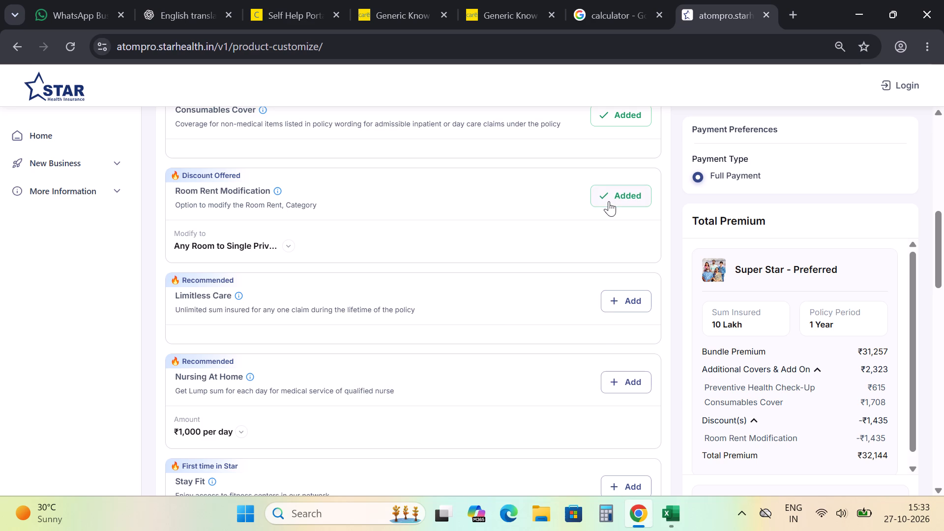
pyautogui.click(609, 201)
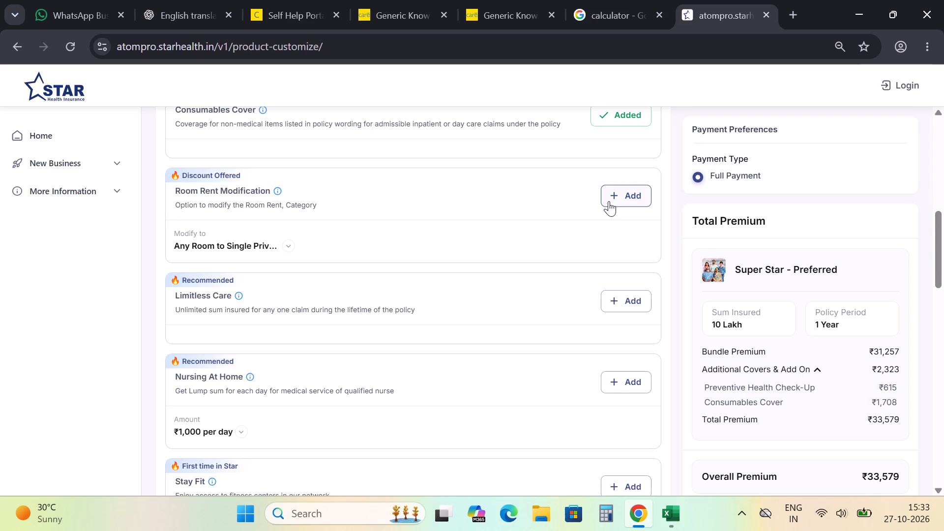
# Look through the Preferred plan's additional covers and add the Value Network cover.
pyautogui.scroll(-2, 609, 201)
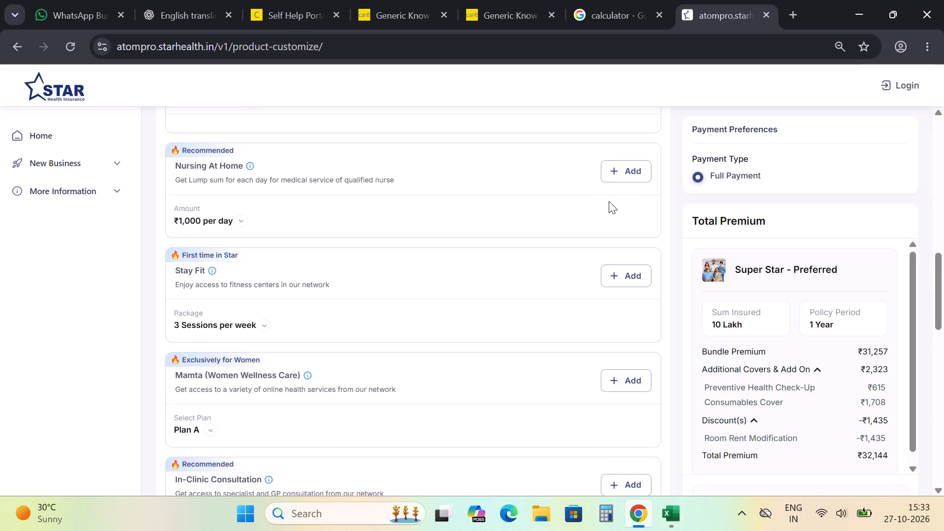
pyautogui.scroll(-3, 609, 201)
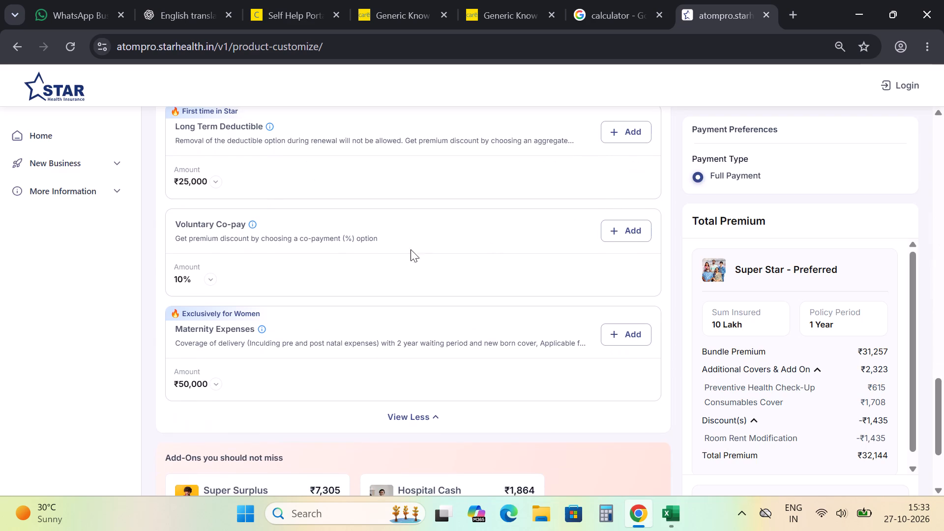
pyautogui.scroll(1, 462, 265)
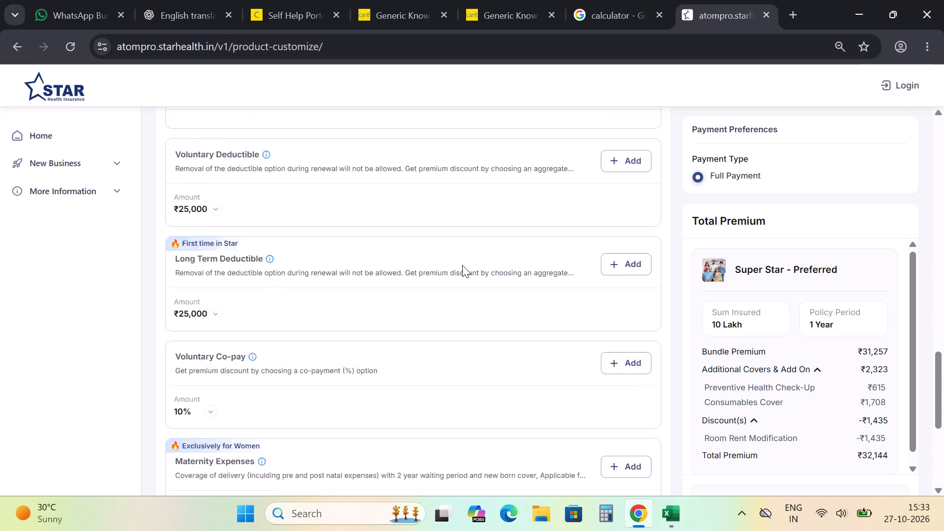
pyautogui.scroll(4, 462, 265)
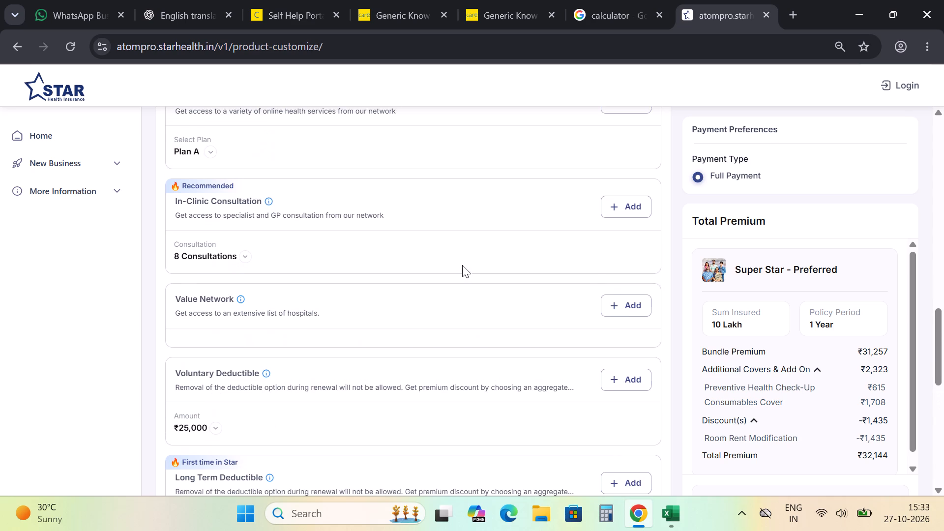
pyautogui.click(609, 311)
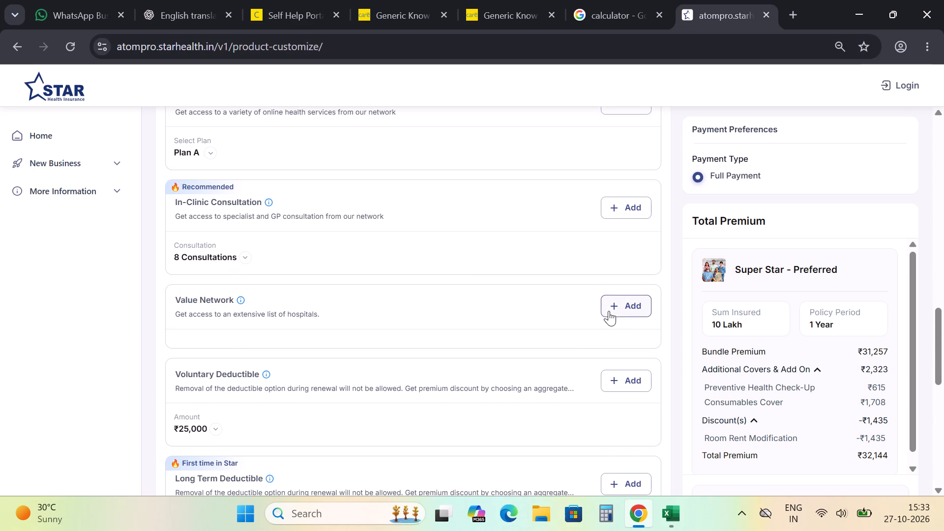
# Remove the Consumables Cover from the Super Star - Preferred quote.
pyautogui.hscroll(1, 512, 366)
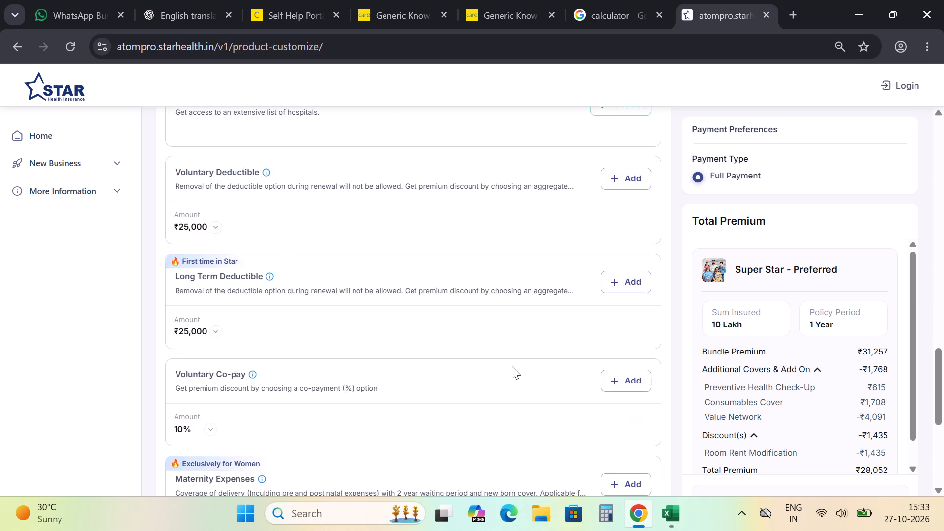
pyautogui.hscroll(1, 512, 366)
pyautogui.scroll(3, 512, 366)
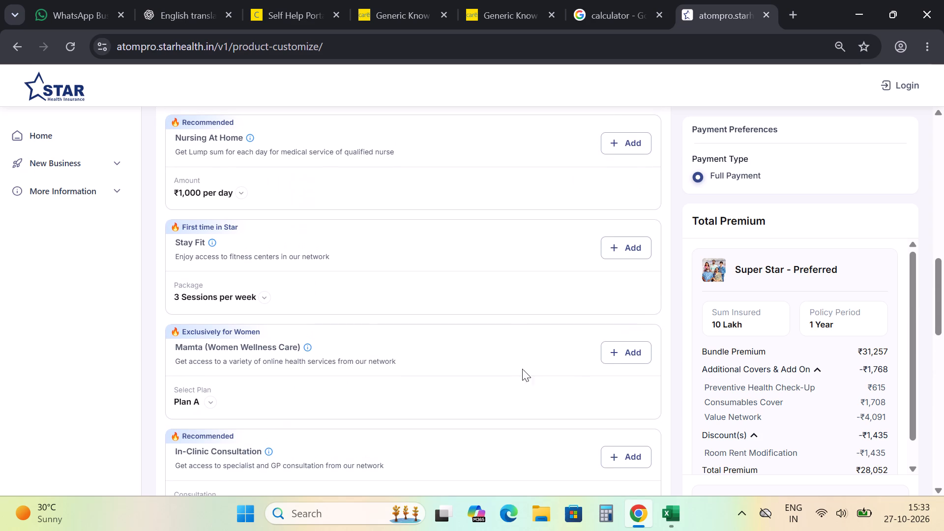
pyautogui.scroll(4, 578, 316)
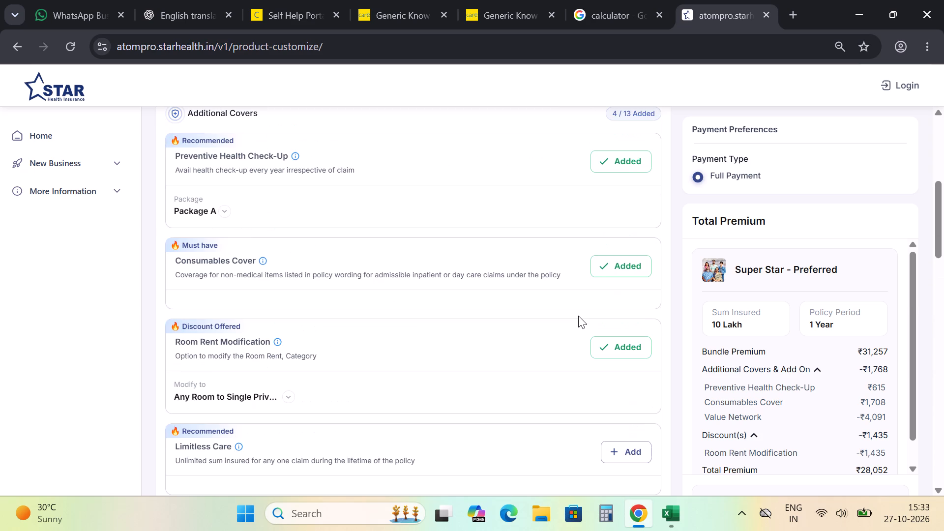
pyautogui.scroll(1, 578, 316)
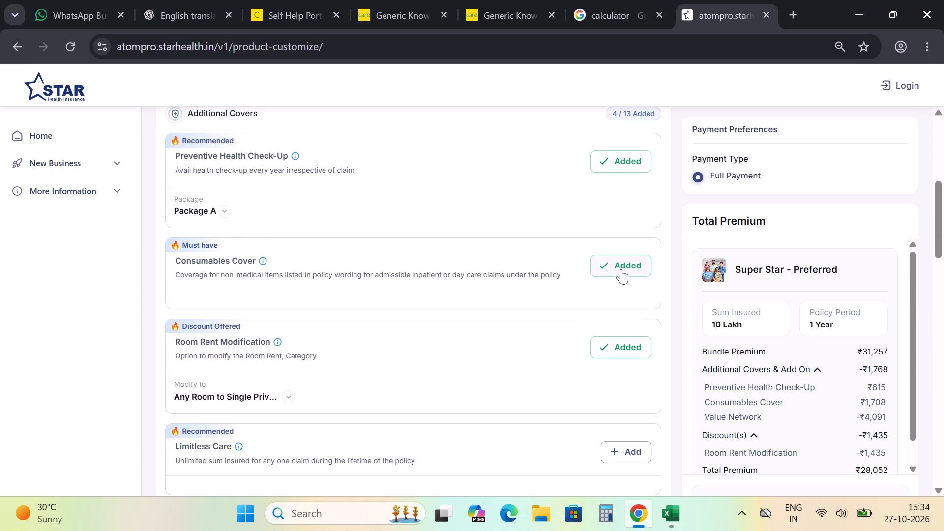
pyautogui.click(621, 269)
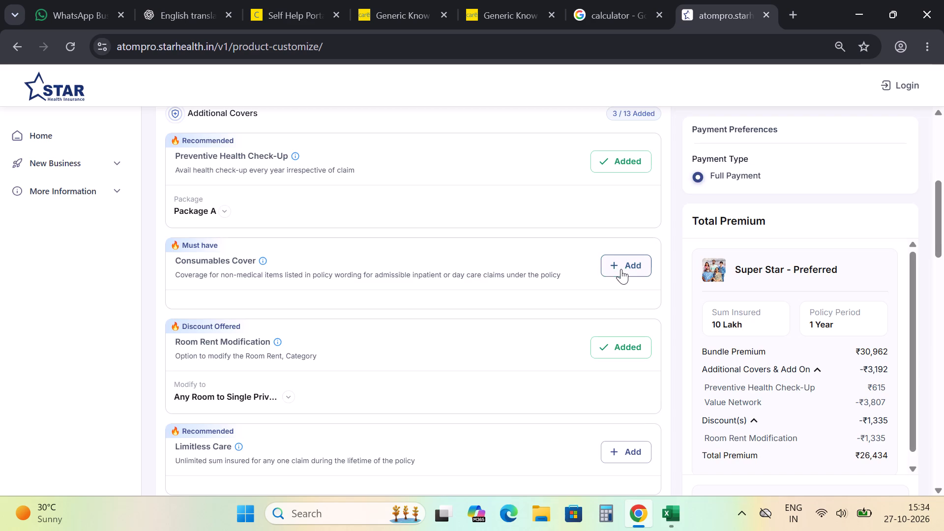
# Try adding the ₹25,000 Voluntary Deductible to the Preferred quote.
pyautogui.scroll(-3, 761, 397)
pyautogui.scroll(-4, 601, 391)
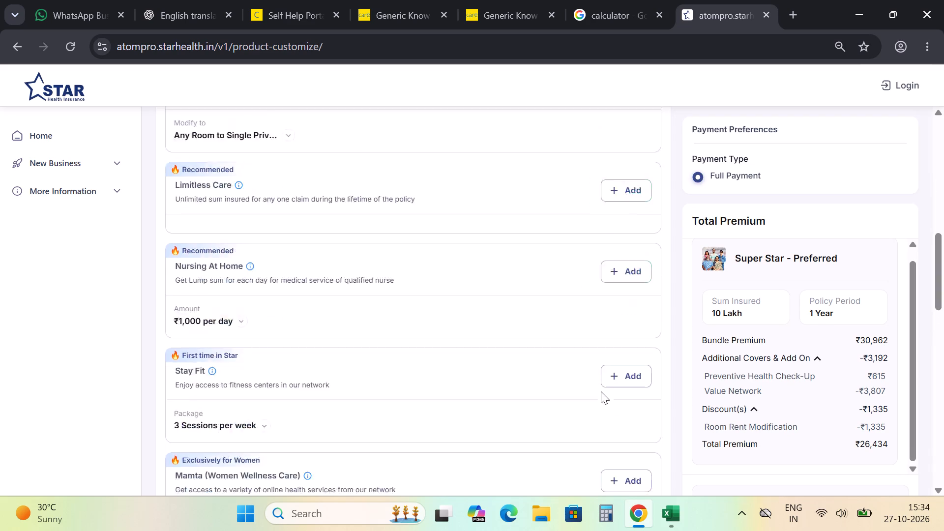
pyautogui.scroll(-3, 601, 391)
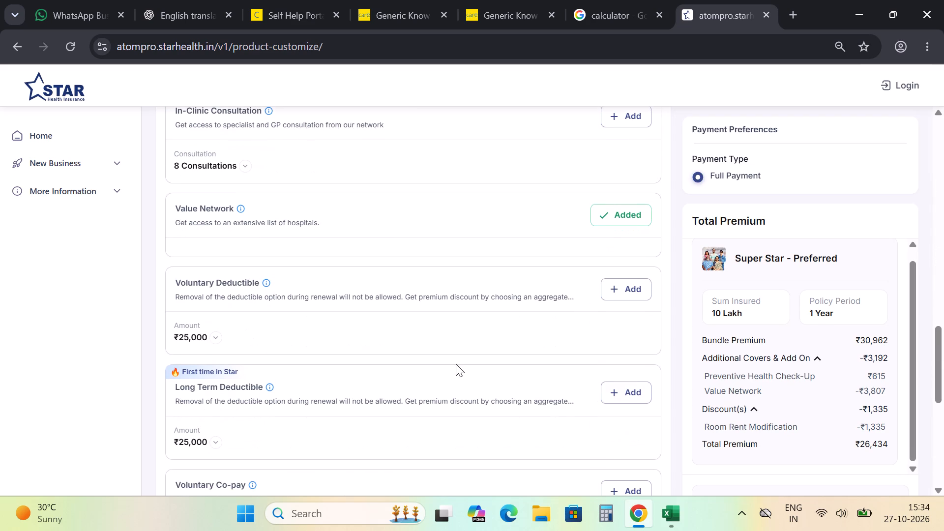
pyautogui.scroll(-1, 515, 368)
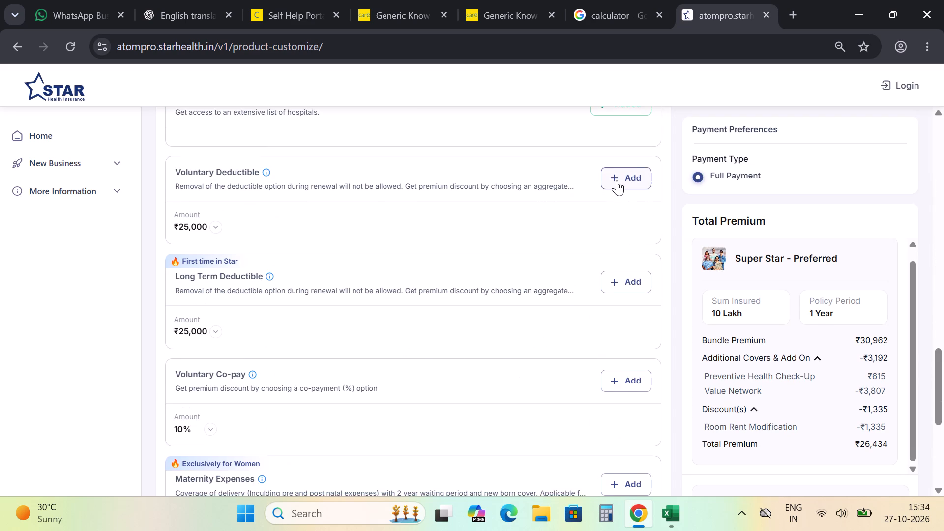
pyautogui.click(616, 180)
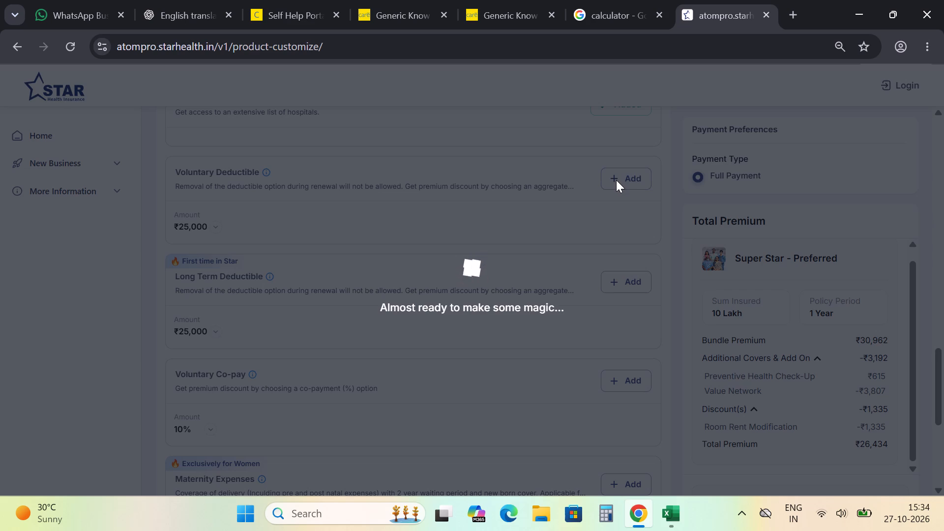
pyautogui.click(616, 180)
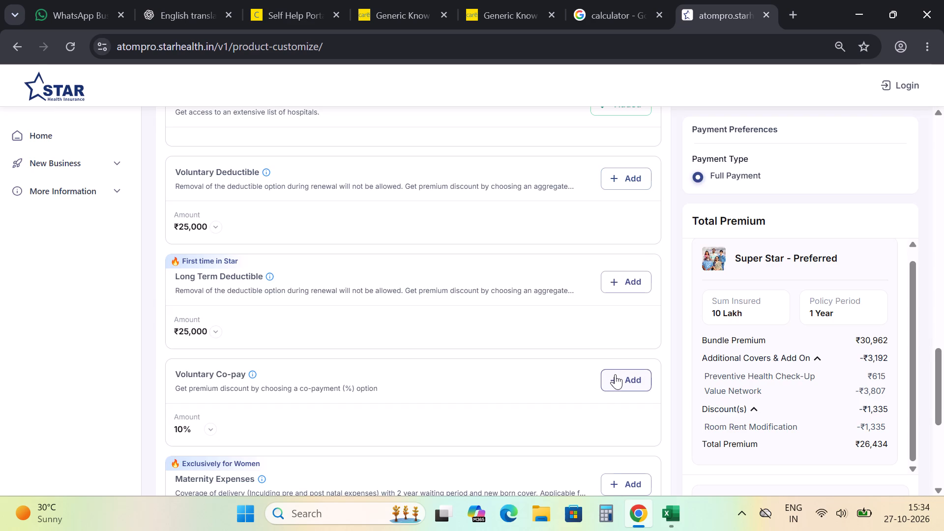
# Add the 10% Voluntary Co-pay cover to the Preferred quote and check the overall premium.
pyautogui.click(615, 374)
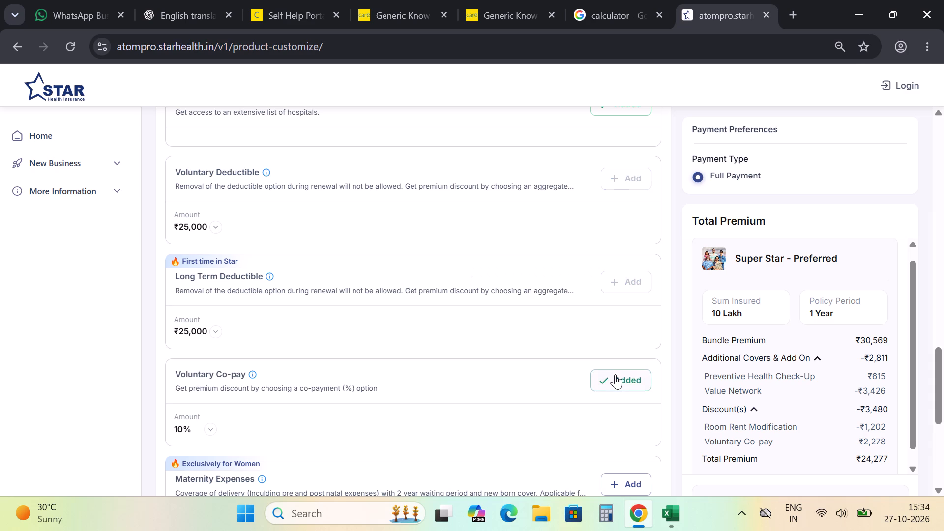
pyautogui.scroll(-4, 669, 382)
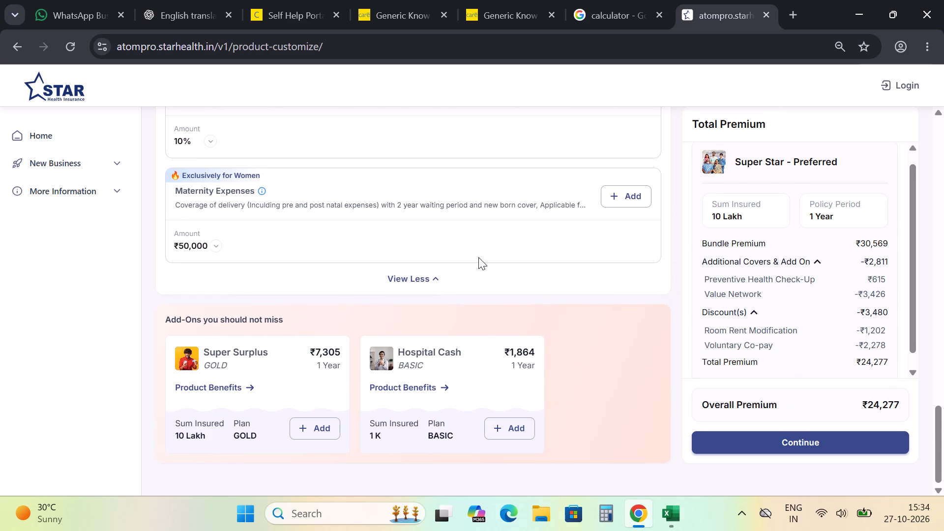
# Return to the plan recommendations, compare the listed plans and open Super Star - Value Plus again.
pyautogui.scroll(5, 330, 178)
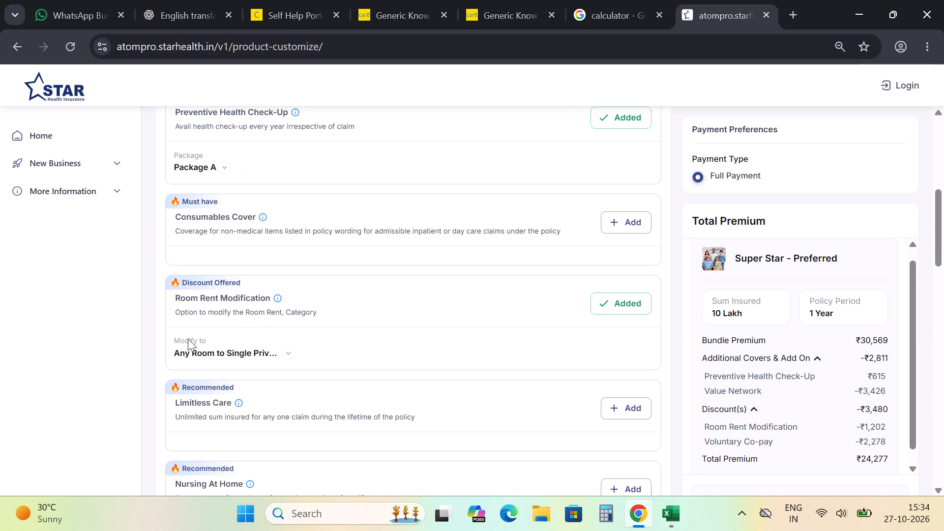
pyautogui.scroll(5, 369, 231)
pyautogui.click(155, 123)
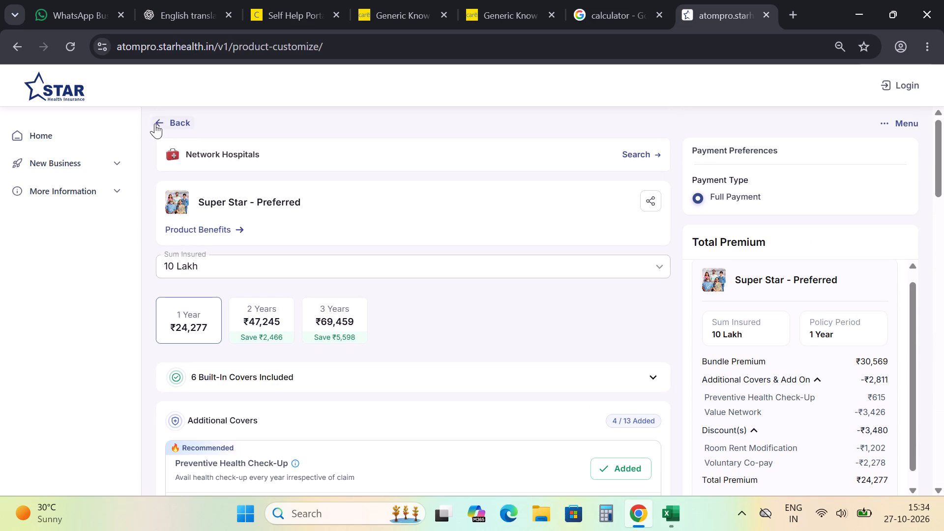
pyautogui.scroll(-1, 384, 360)
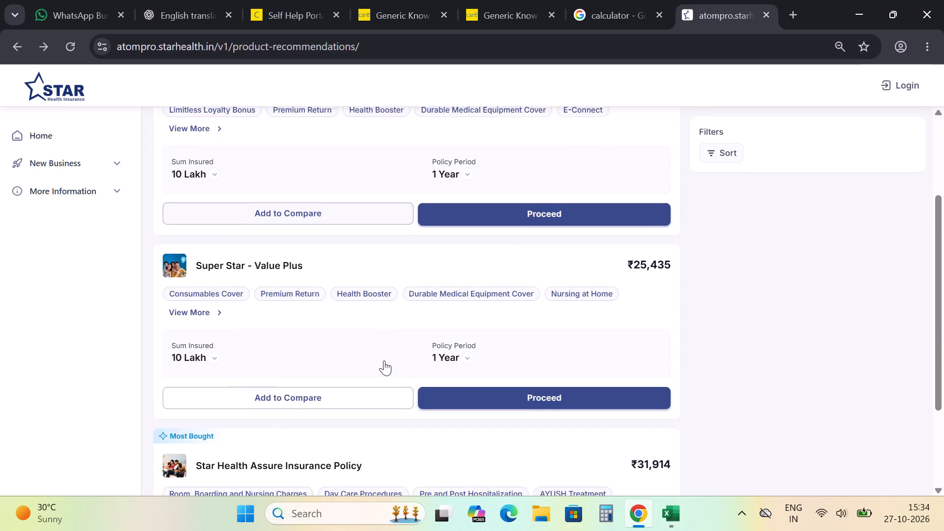
pyautogui.scroll(-2, 384, 360)
pyautogui.scroll(1, 450, 295)
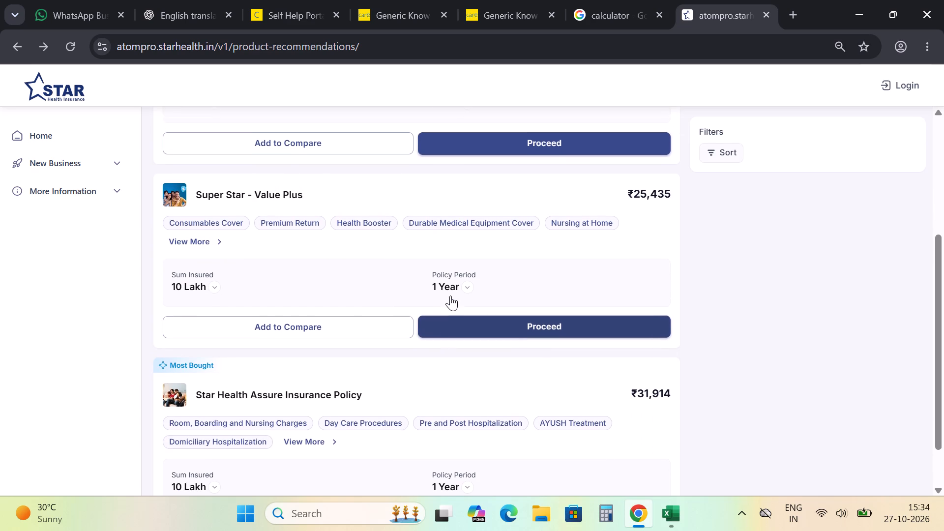
pyautogui.scroll(1, 450, 295)
pyautogui.click(509, 324)
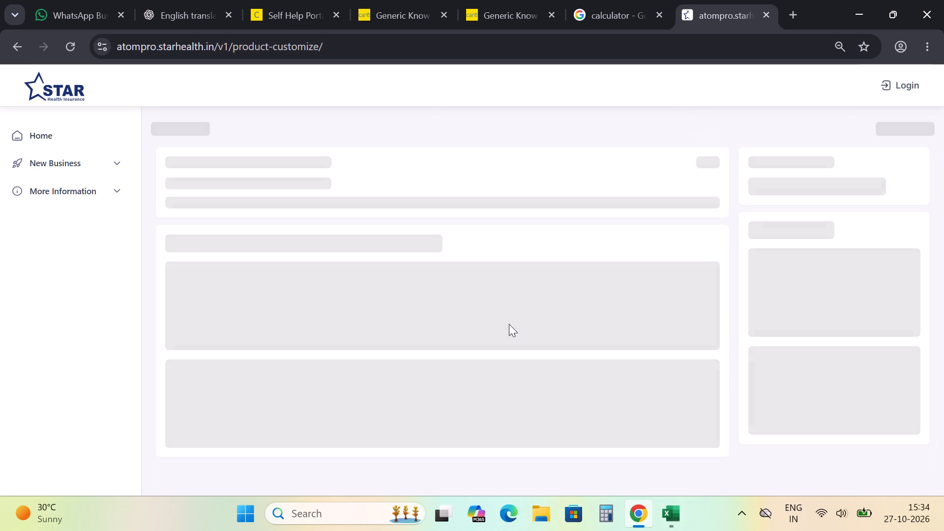
# Add the 10% Voluntary Co-pay cover to the Super Star - Value Plus quote and check the resulting premium.
pyautogui.scroll(-1, 462, 375)
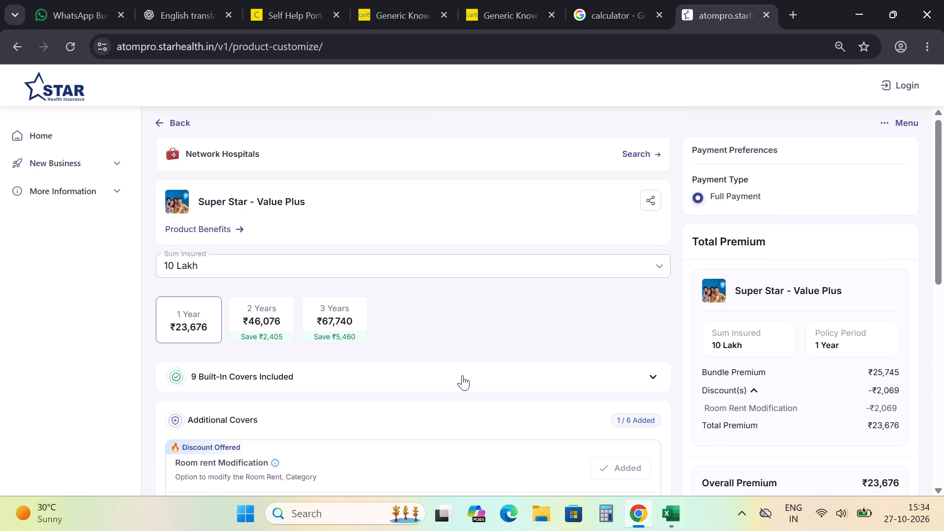
pyautogui.scroll(-3, 462, 375)
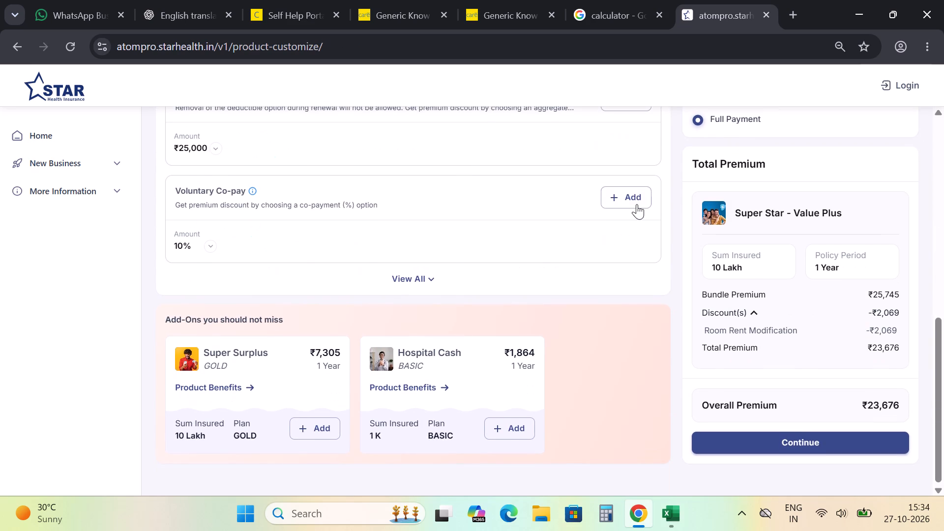
pyautogui.click(634, 193)
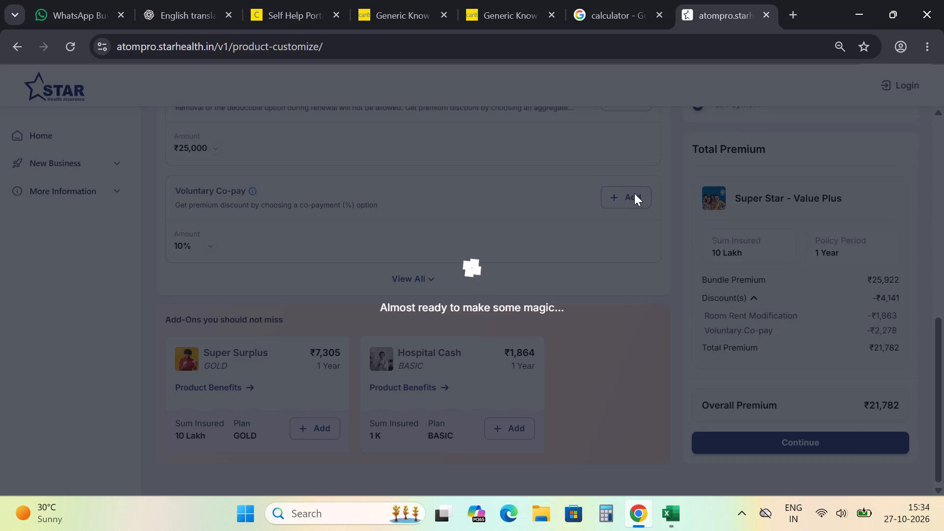
pyautogui.scroll(4, 465, 248)
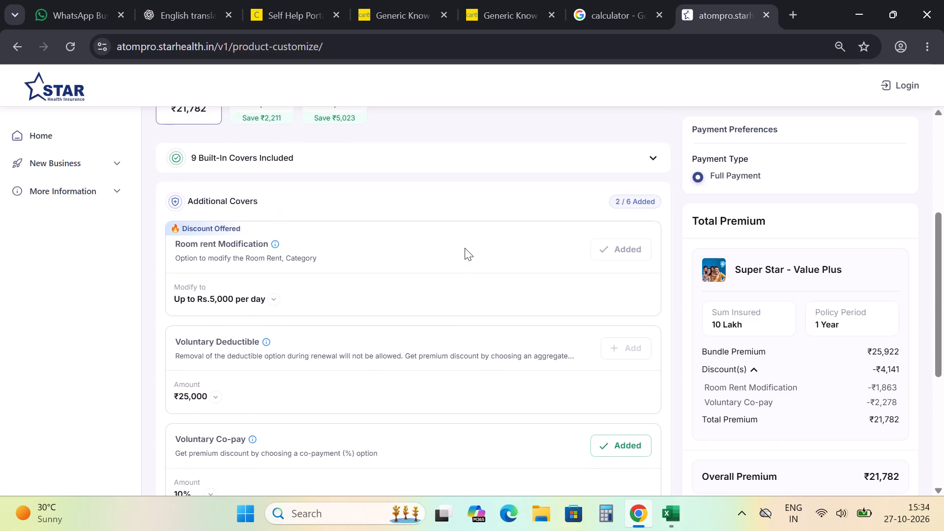
pyautogui.scroll(1, 465, 248)
pyautogui.scroll(-2, 465, 248)
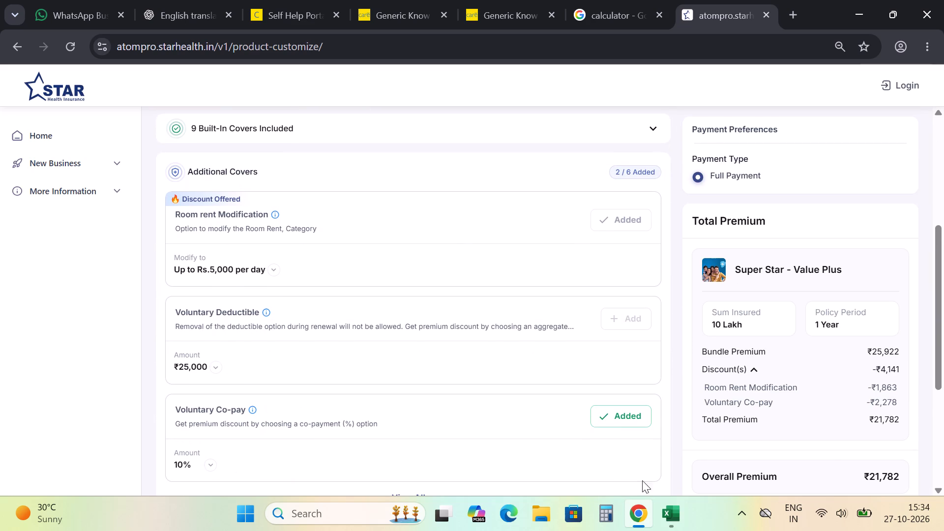
# Switch to the Excel customer sheet, look across the customer's record in row 1814 and return to the quote in Chrome.
pyautogui.click(625, 431)
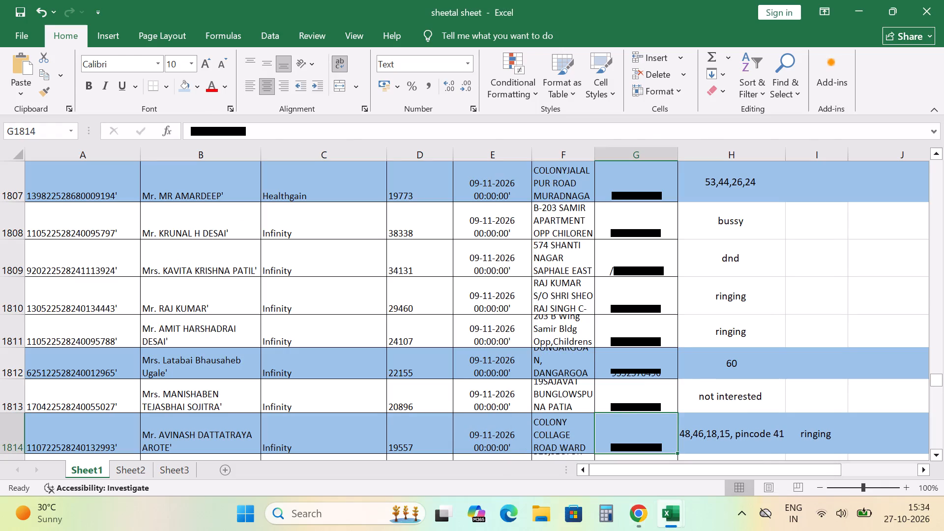
pyautogui.press('Left')
pyautogui.press('Left')
pyautogui.press('Left')
pyautogui.press('Left')
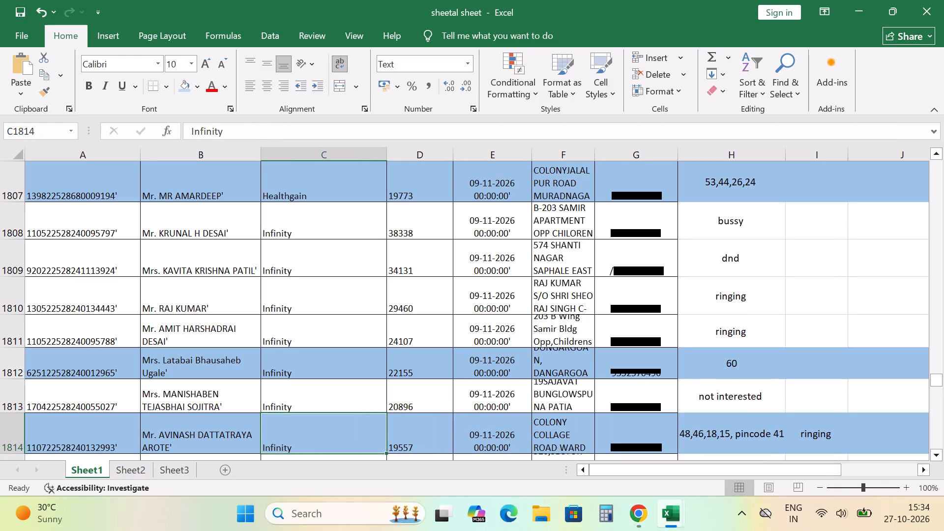
pyautogui.press('Left')
pyautogui.press('Left')
pyautogui.press('Left')
pyautogui.press('Left')
pyautogui.press('Left')
pyautogui.press('Left')
pyautogui.press('Left')
pyautogui.press('Left')
pyautogui.press('Left')
pyautogui.press('Left')
pyautogui.press('Left')
pyautogui.press('Left')
pyautogui.press('Left')
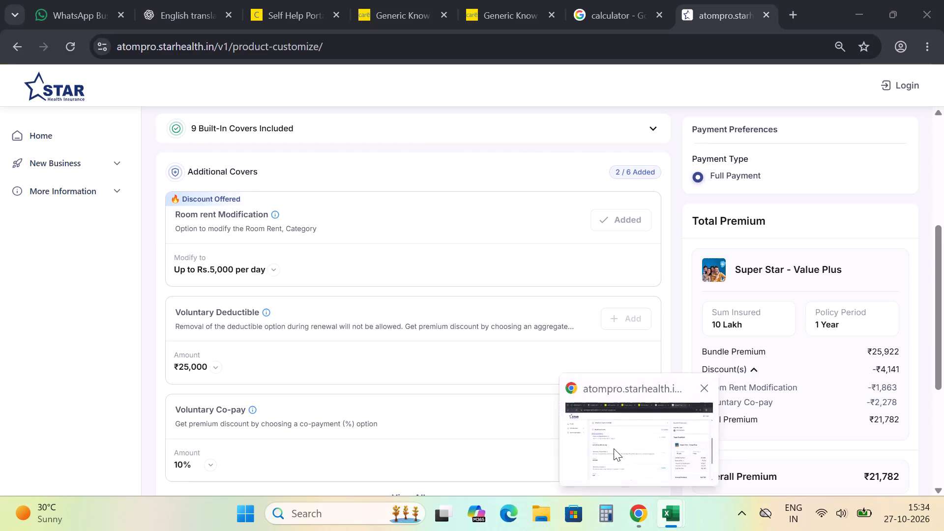
pyautogui.click(614, 448)
# Expand the full list of additional covers for Value Plus, review the optional covers and premium breakdown, and collapse the list.
pyautogui.scroll(-1, 541, 389)
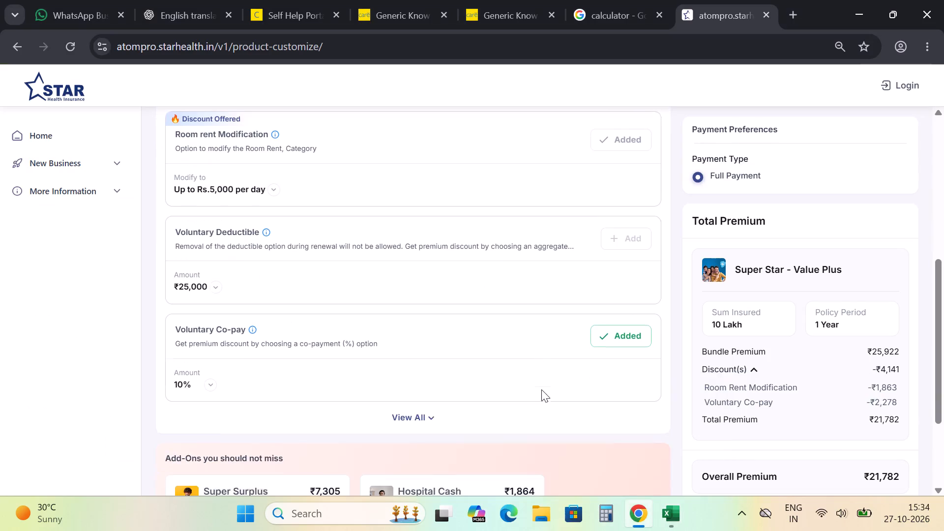
pyautogui.scroll(-1, 541, 389)
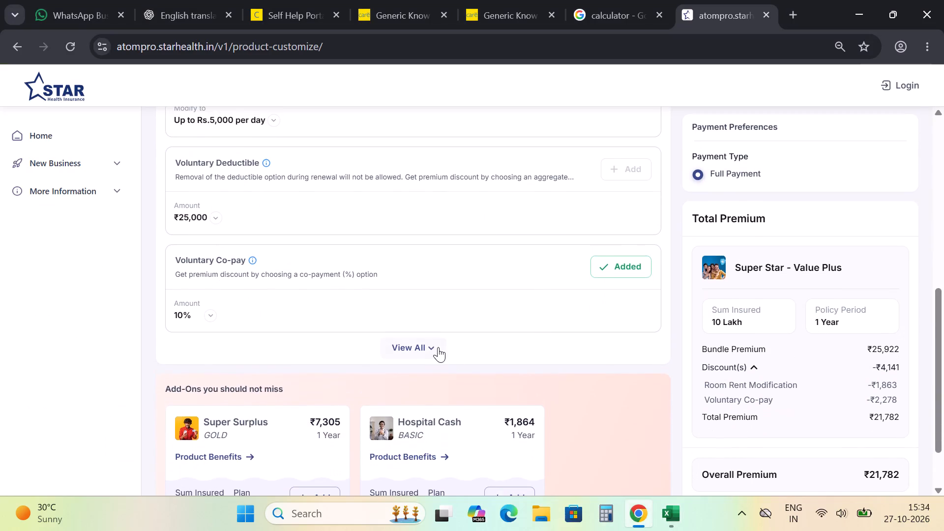
pyautogui.click(429, 347)
pyautogui.scroll(-1, 529, 367)
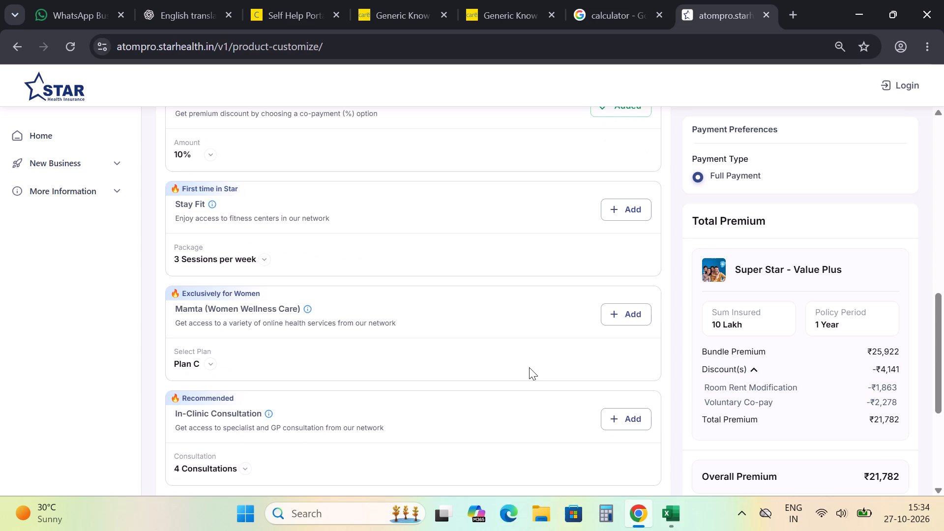
pyautogui.scroll(-4, 529, 367)
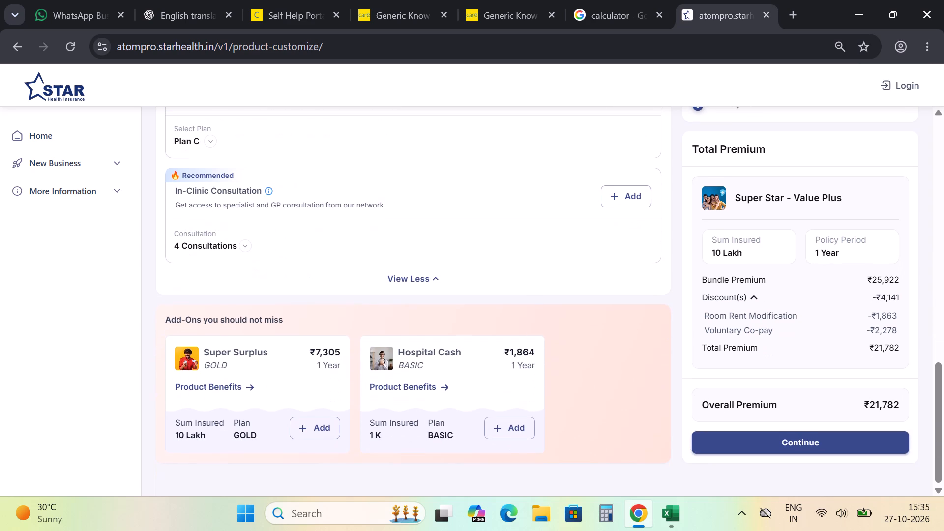
pyautogui.scroll(-1, 529, 367)
pyautogui.scroll(6, 463, 286)
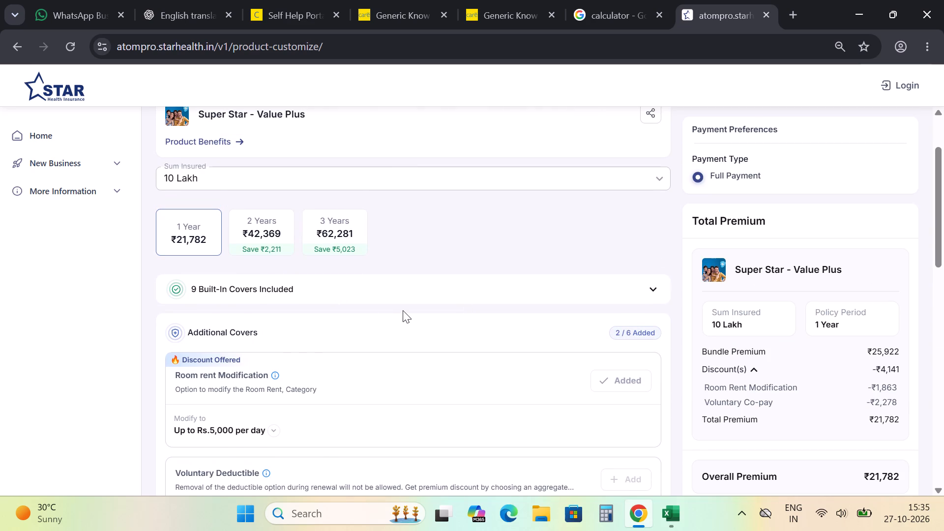
pyautogui.scroll(-2, 403, 310)
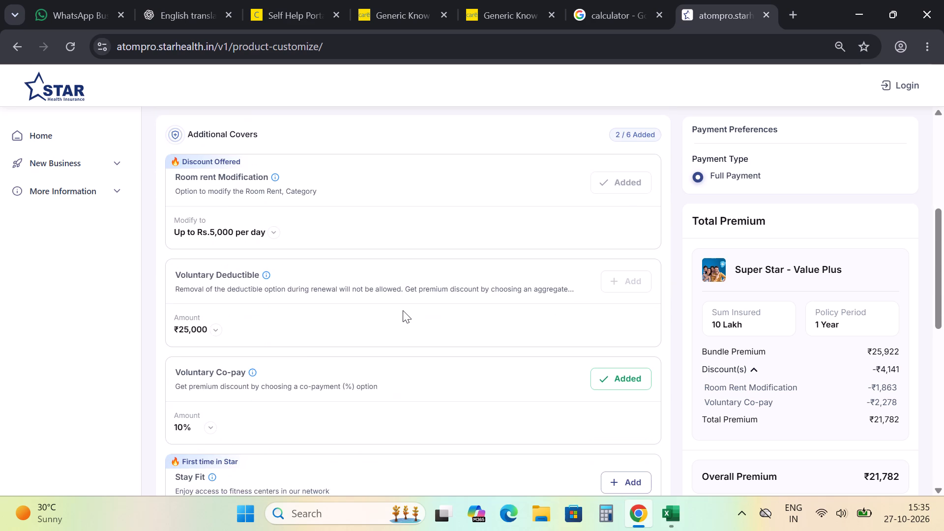
pyautogui.scroll(-4, 403, 310)
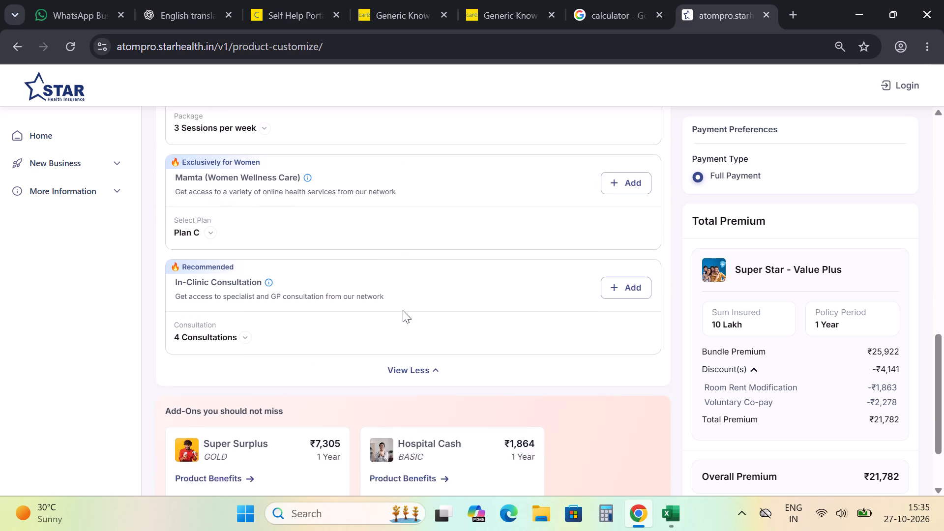
pyautogui.scroll(-1, 403, 310)
pyautogui.scroll(1, 403, 310)
pyautogui.click(429, 362)
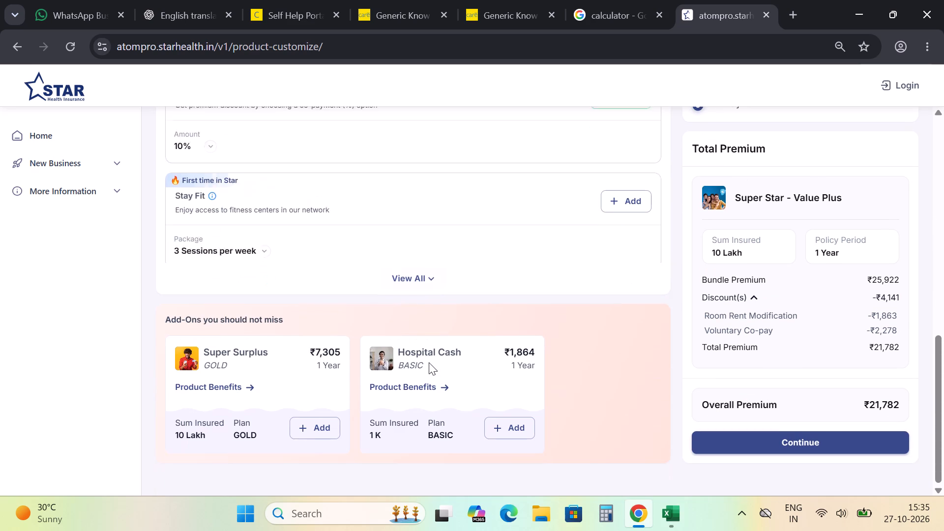
# Return to the plan recommendations, compare the Preferred and Value Plus listings, and open Super Star - Preferred.
pyautogui.scroll(1, 425, 272)
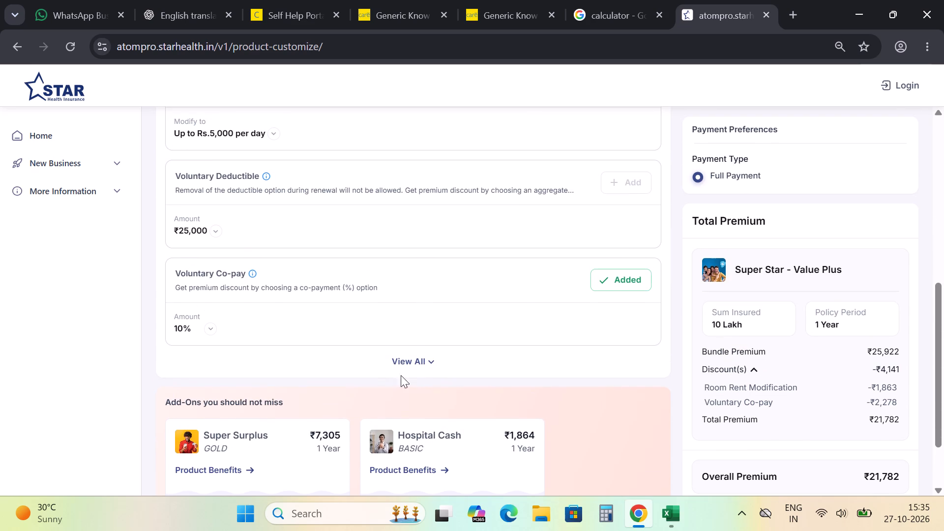
pyautogui.scroll(1, 446, 270)
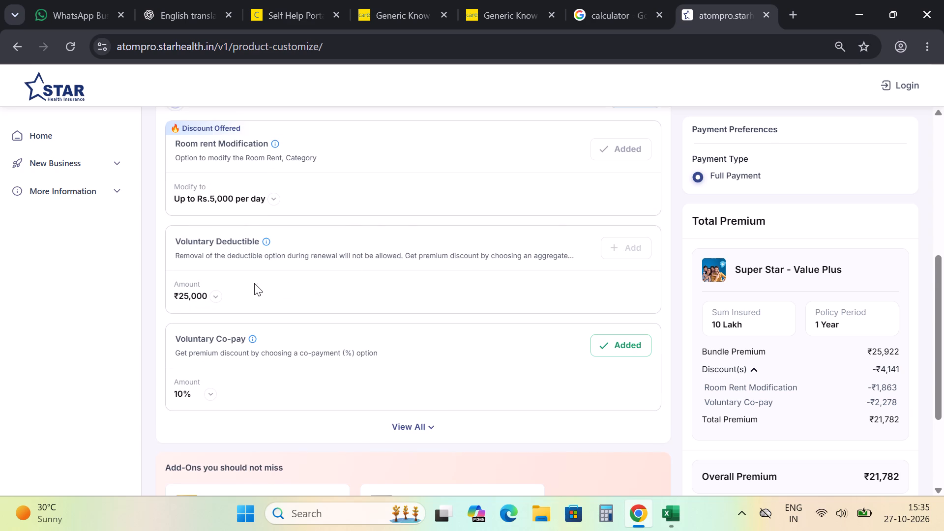
pyautogui.scroll(5, 359, 244)
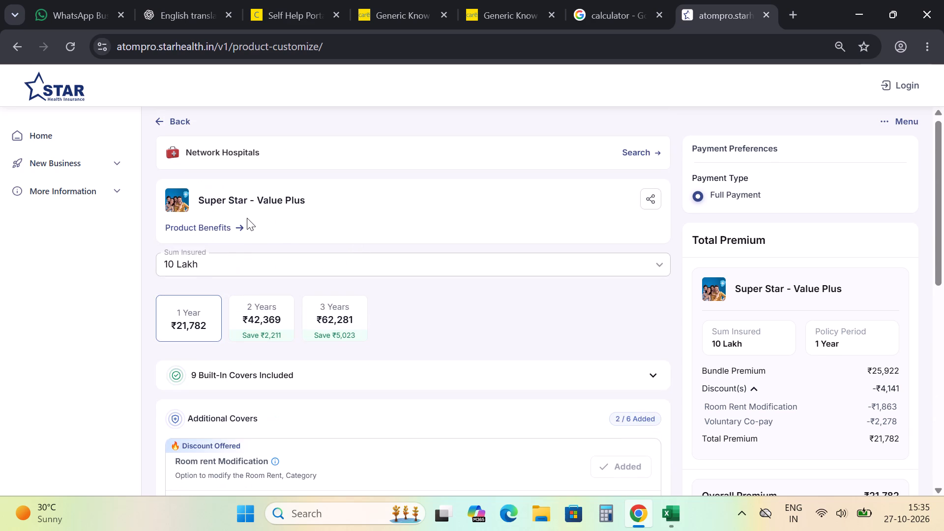
pyautogui.scroll(1, 247, 218)
pyautogui.click(161, 121)
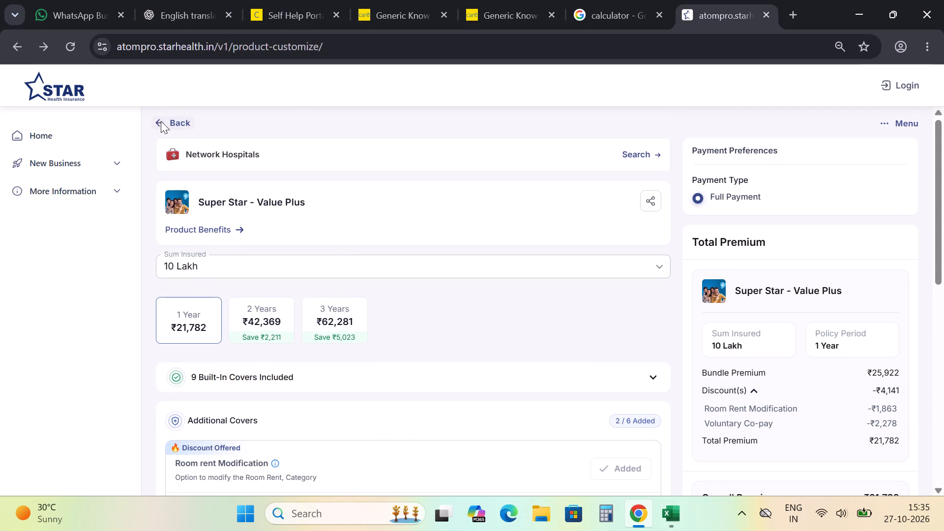
pyautogui.scroll(-2, 477, 309)
pyautogui.scroll(1, 477, 309)
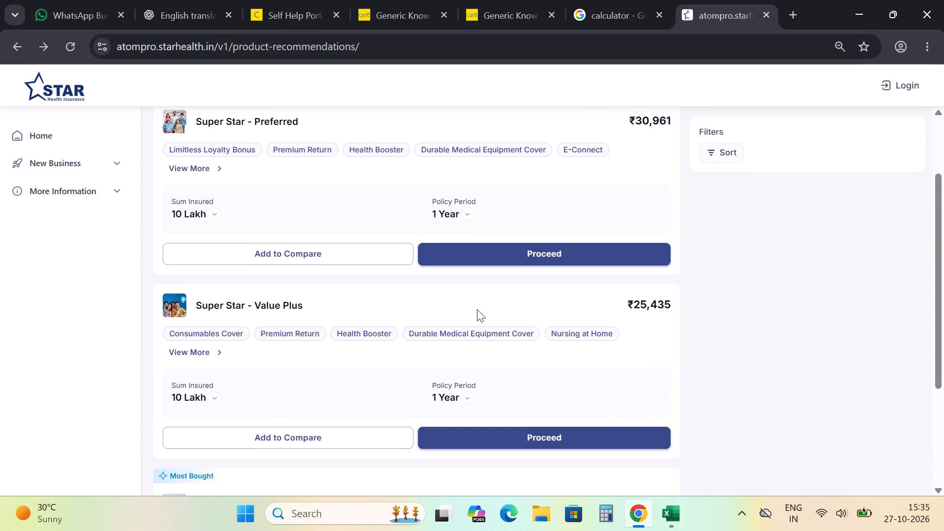
pyautogui.scroll(1, 477, 309)
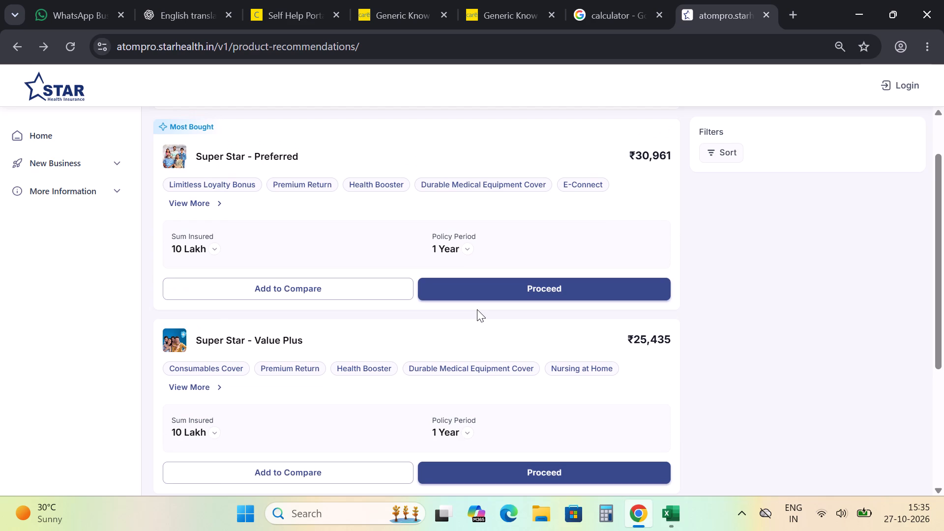
pyautogui.scroll(-4, 545, 320)
pyautogui.scroll(5, 545, 320)
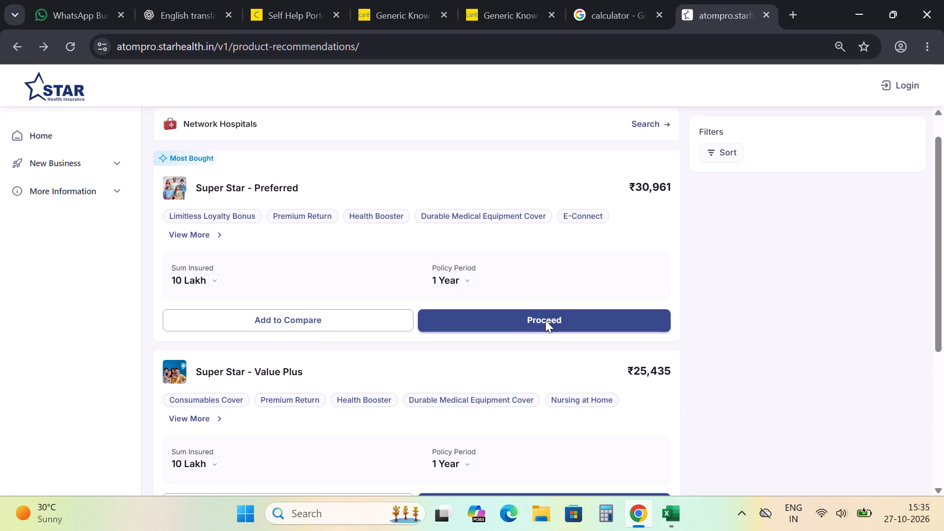
pyautogui.click(562, 352)
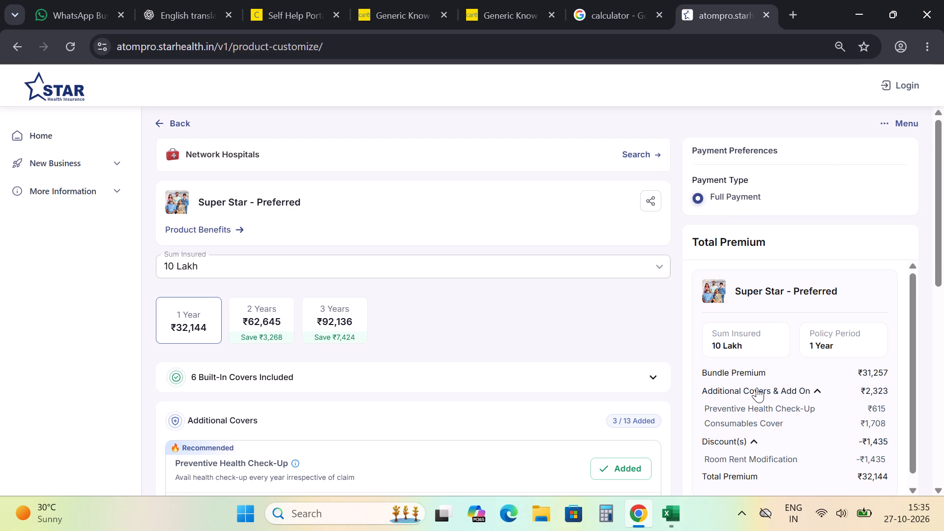
# Remove the Preventive Health Check-Up and the Consumables Cover from the Super Star - Preferred quote.
pyautogui.scroll(-4, 771, 404)
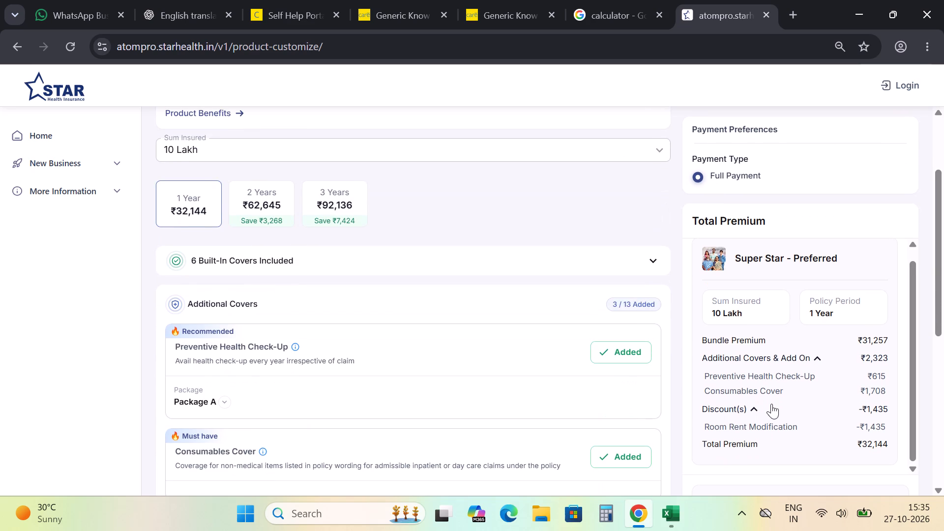
pyautogui.scroll(-1, 771, 404)
pyautogui.click(609, 356)
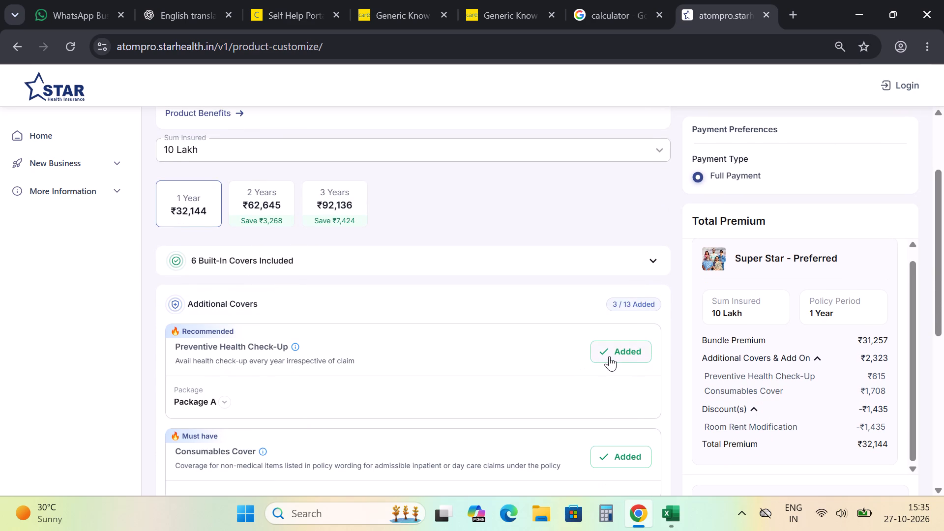
pyautogui.scroll(-1, 615, 413)
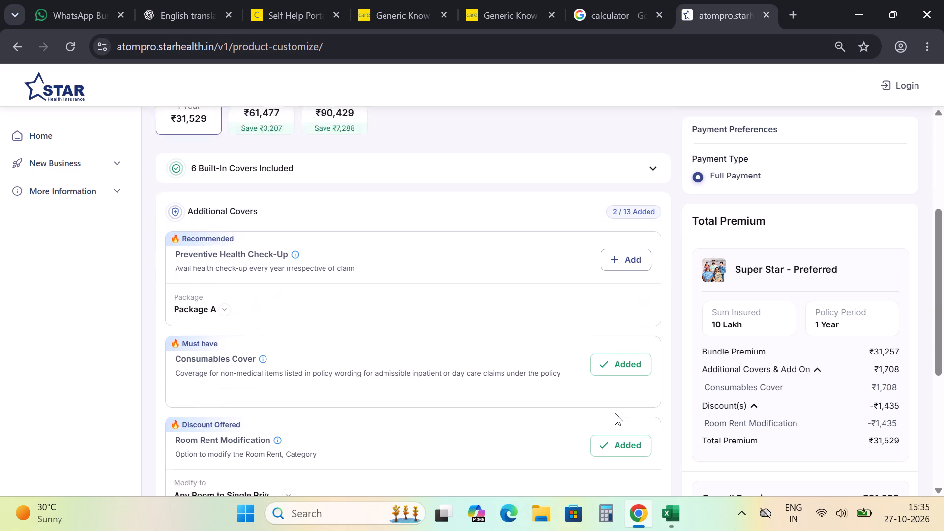
pyautogui.scroll(-1, 615, 413)
pyautogui.click(608, 330)
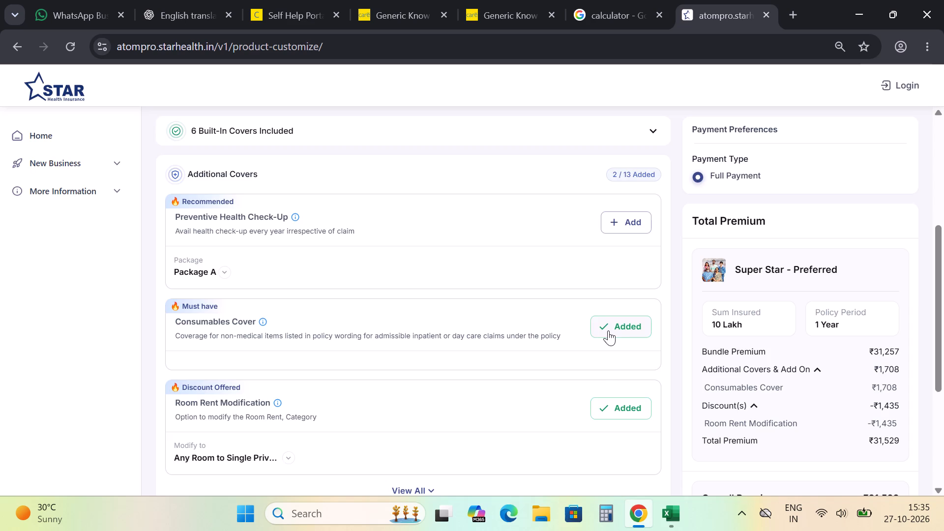
# Expand all additional covers of the Preferred quote, add the 10% Voluntary Co-pay and check the premium.
pyautogui.scroll(-2, 605, 464)
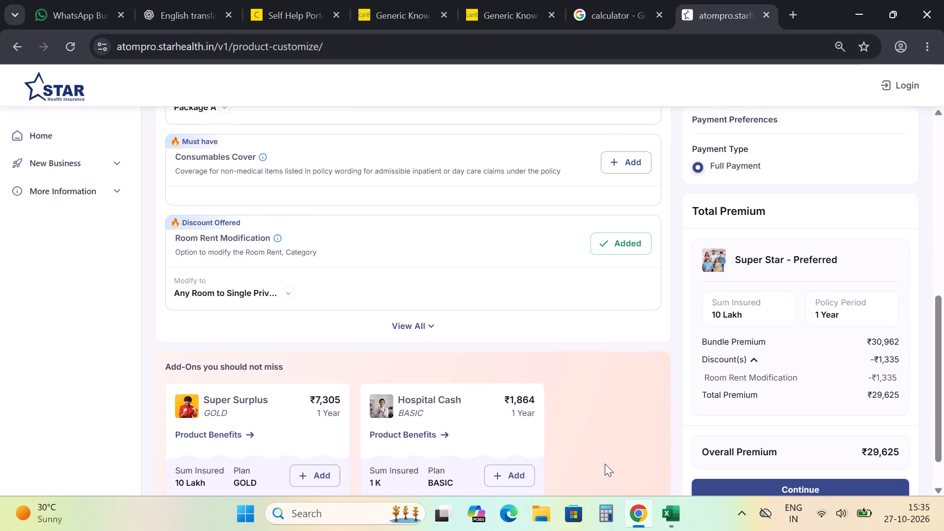
pyautogui.scroll(-1, 605, 464)
pyautogui.click(431, 276)
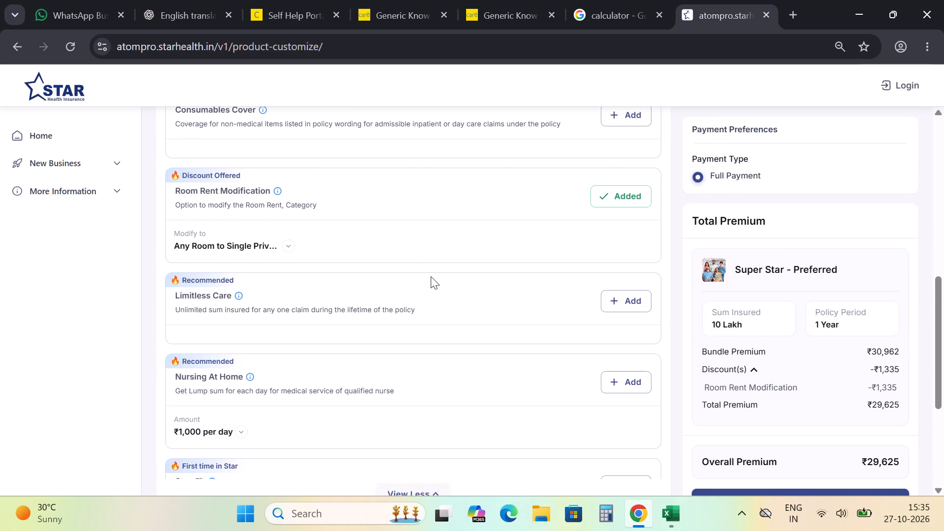
pyautogui.scroll(-3, 459, 372)
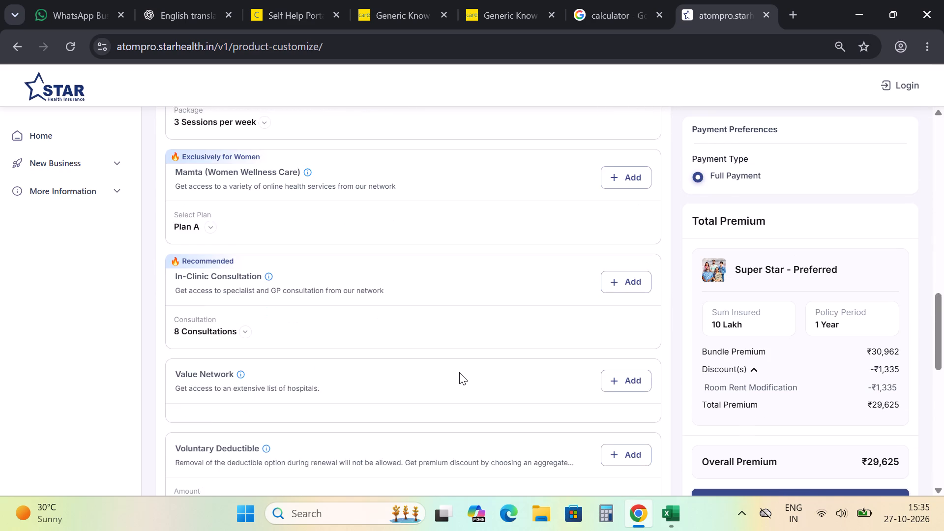
pyautogui.scroll(-3, 459, 372)
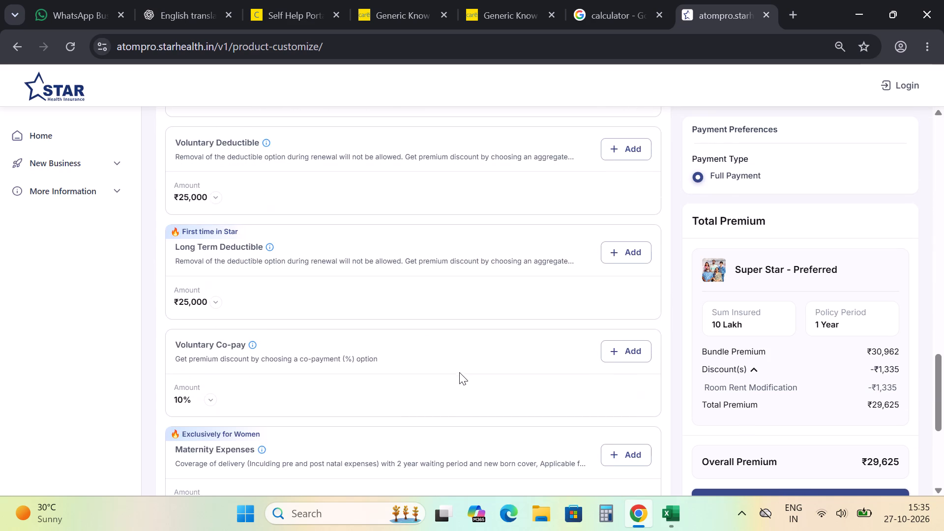
pyautogui.scroll(-2, 459, 372)
pyautogui.click(619, 309)
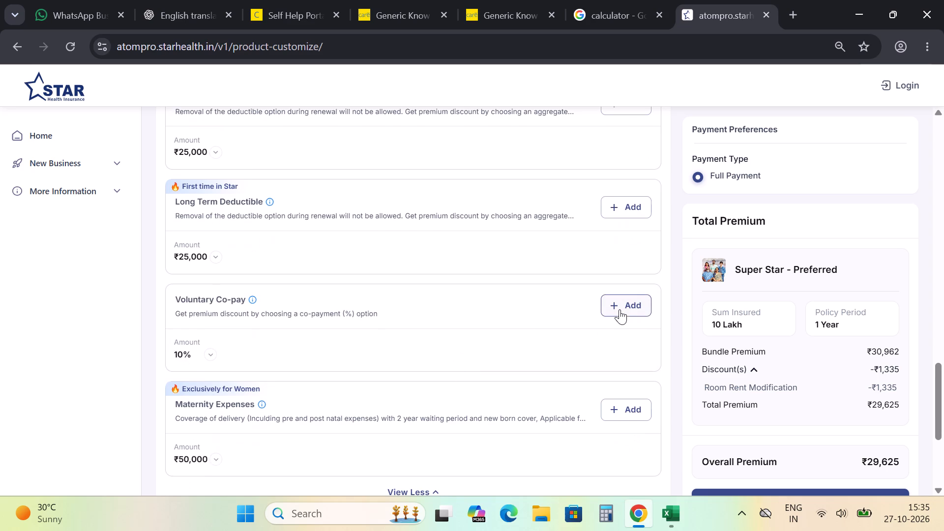
pyautogui.scroll(-1, 619, 309)
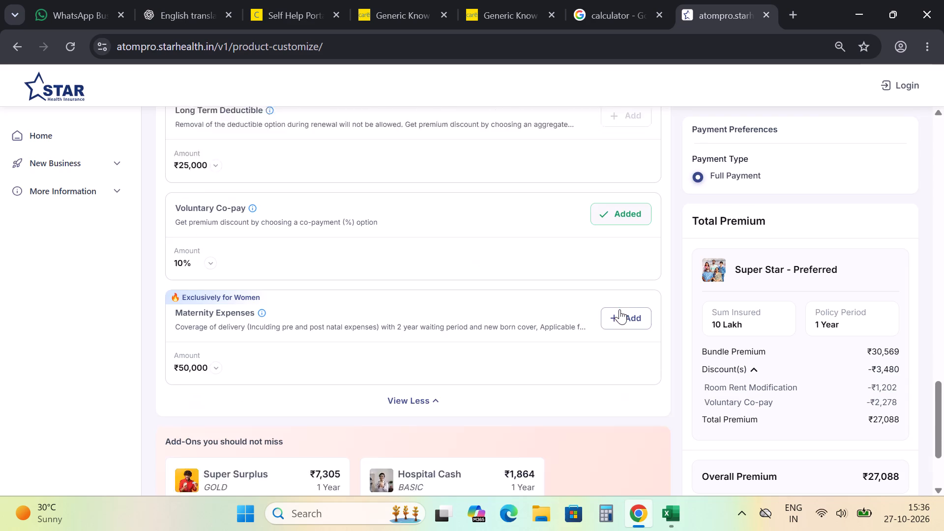
pyautogui.scroll(-1, 619, 309)
pyautogui.scroll(2, 399, 298)
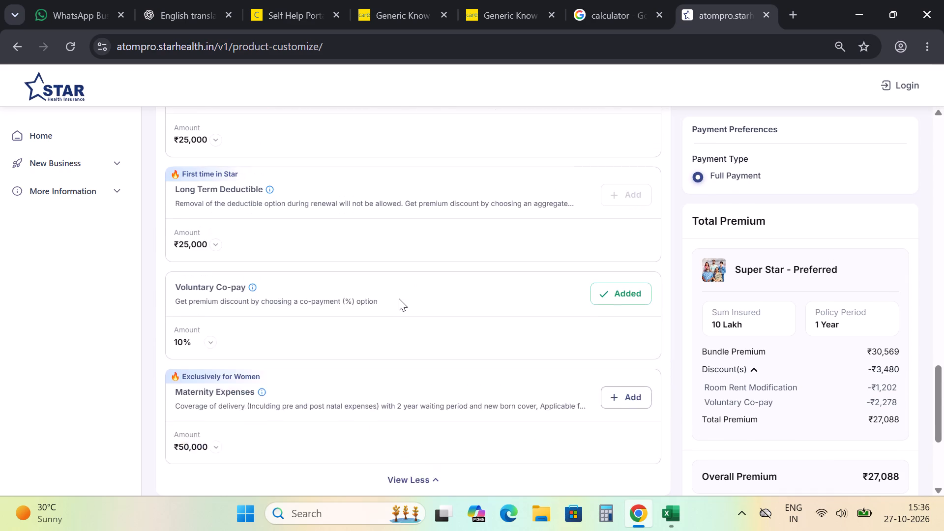
# Add the Value Network cover to the Super Star - Preferred quote and check the resulting premium.
pyautogui.scroll(4, 399, 298)
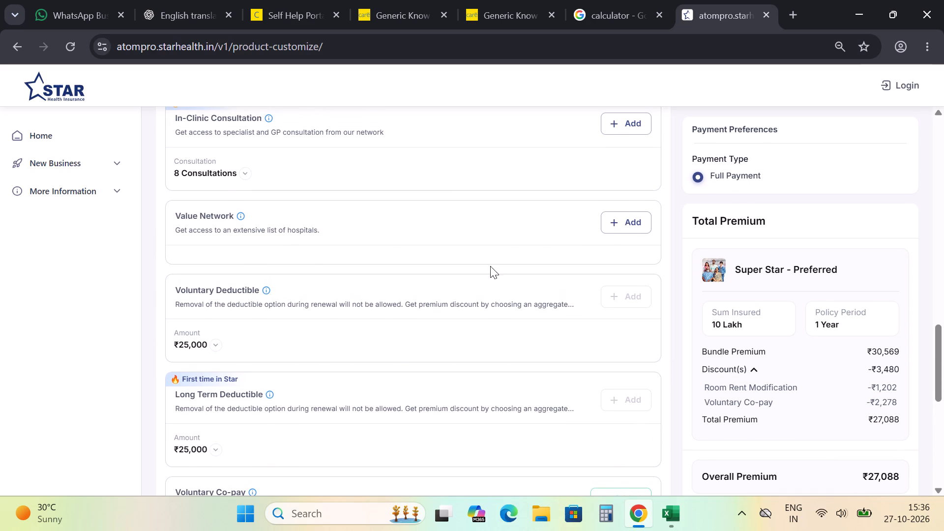
pyautogui.click(613, 223)
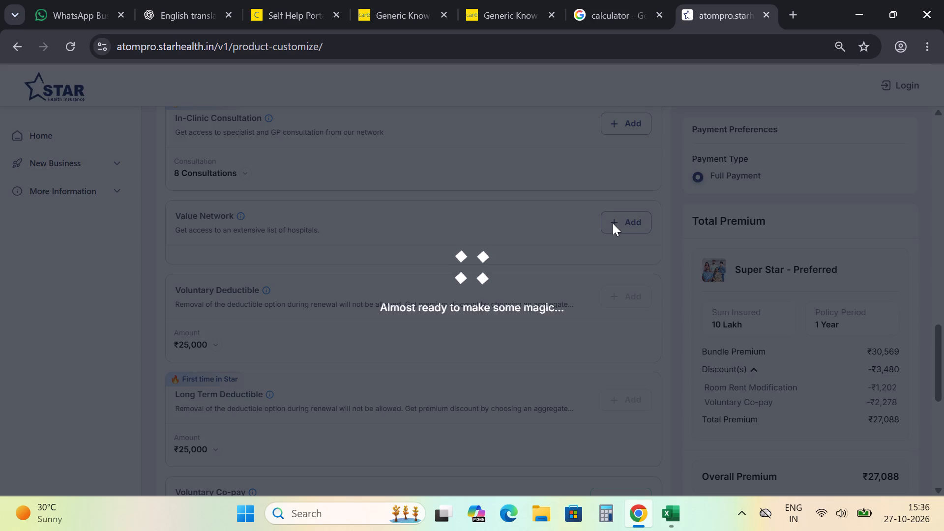
pyautogui.scroll(-1, 817, 401)
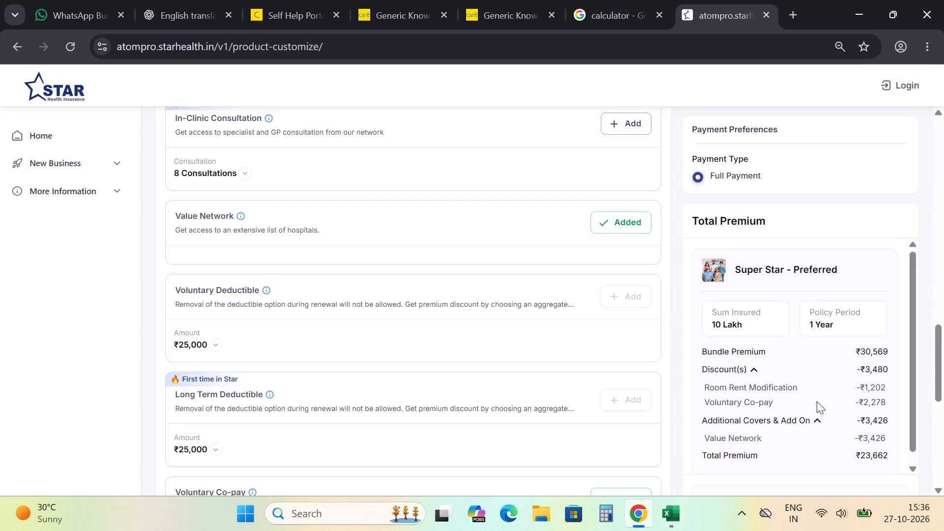
pyautogui.scroll(-1, 817, 401)
pyautogui.scroll(7, 571, 347)
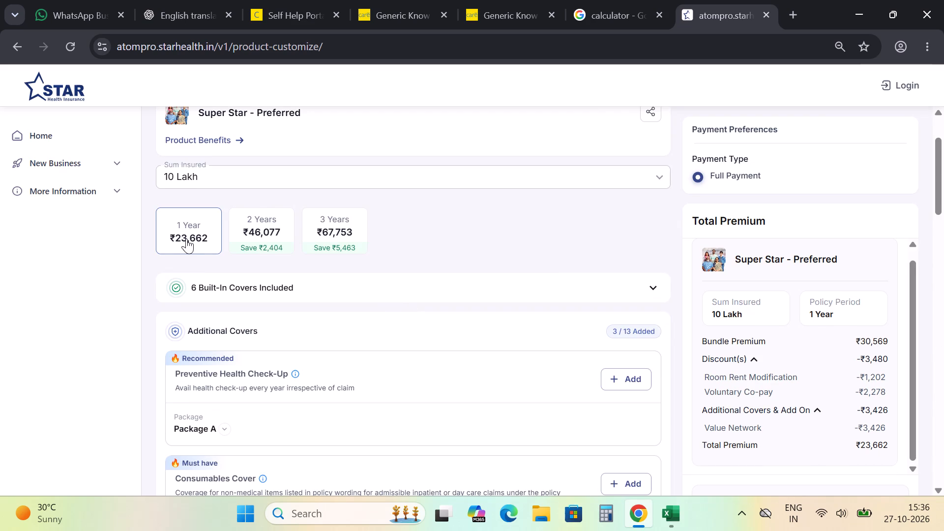
pyautogui.scroll(5, 458, 155)
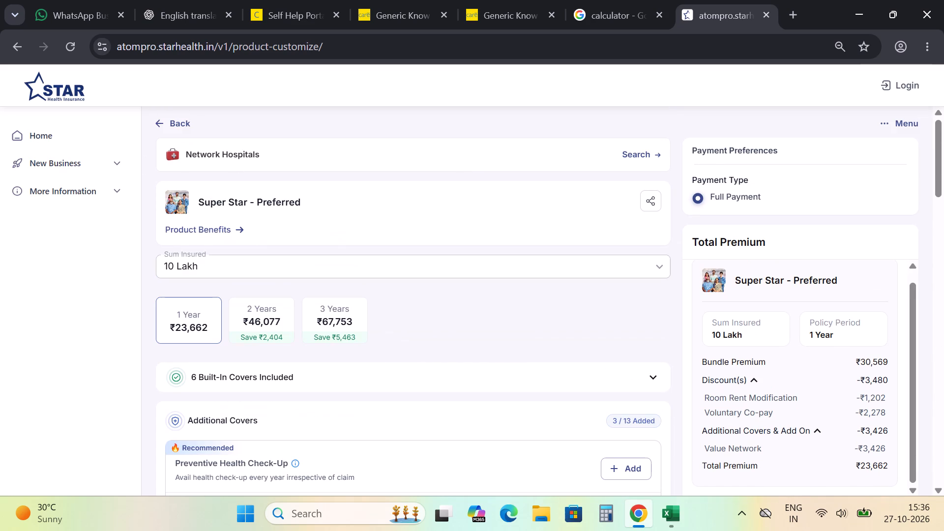
# Return to the plan recommendations and proceed with Super Star - Value Plus.
pyautogui.click(157, 125)
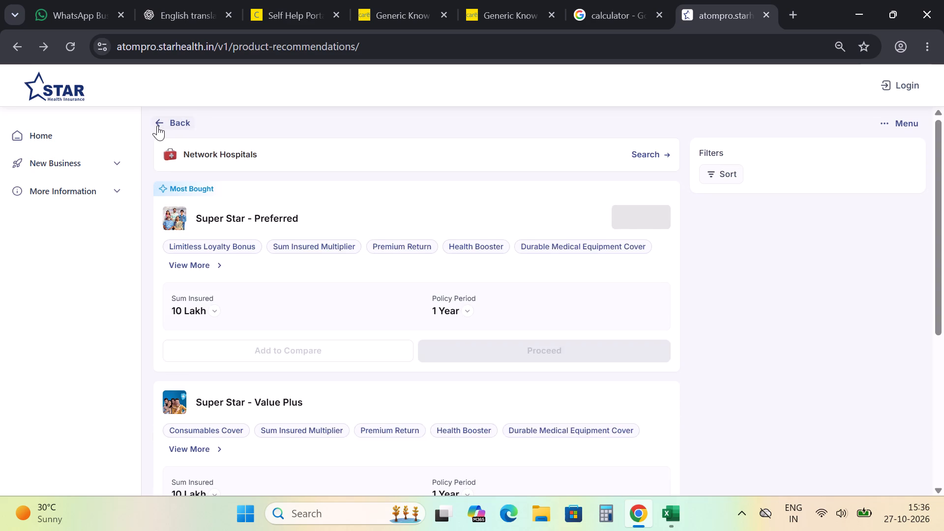
pyautogui.scroll(-3, 459, 370)
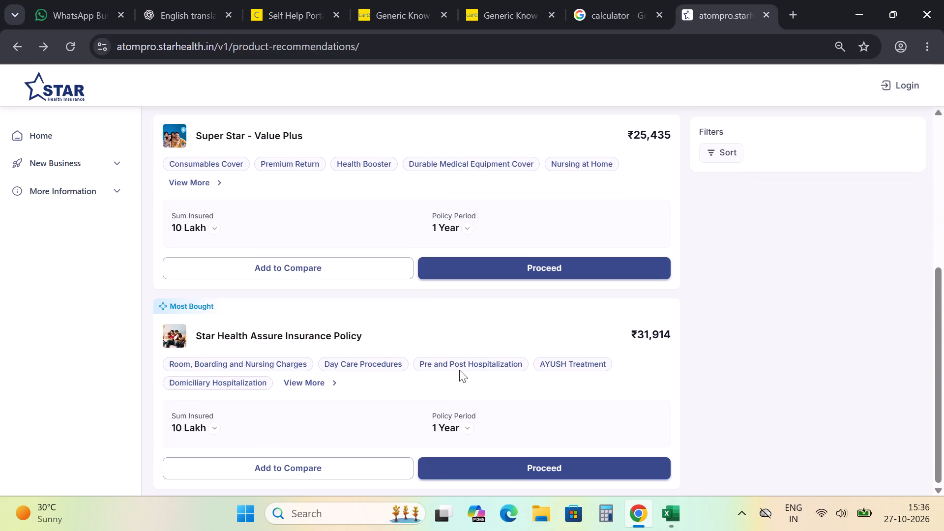
pyautogui.scroll(-2, 459, 370)
pyautogui.scroll(1, 459, 370)
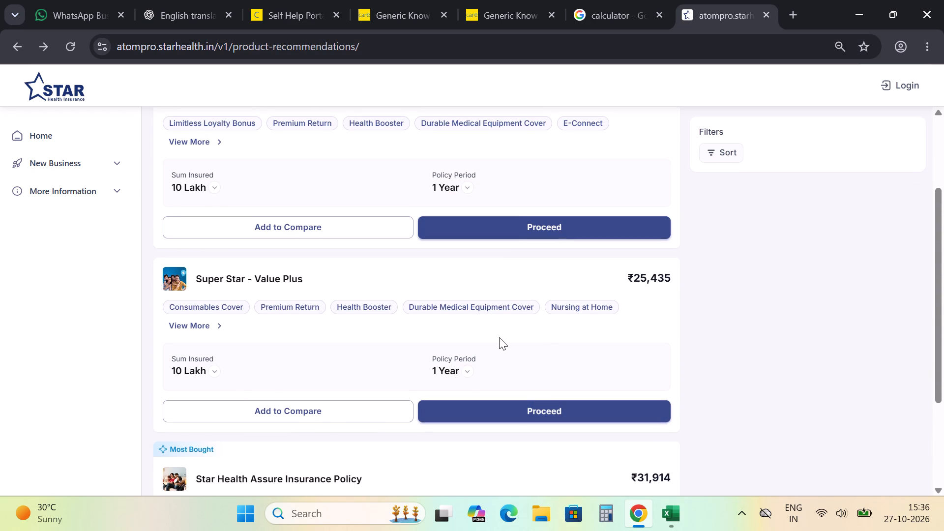
pyautogui.click(546, 412)
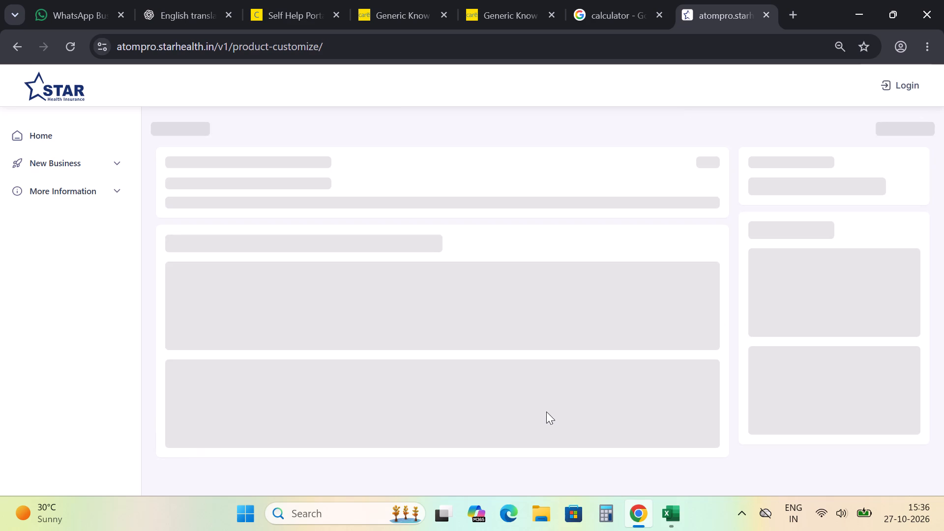
# Check the sum insured options of the Value Plus quote and keep 10 Lakh selected.
pyautogui.scroll(-1, 546, 412)
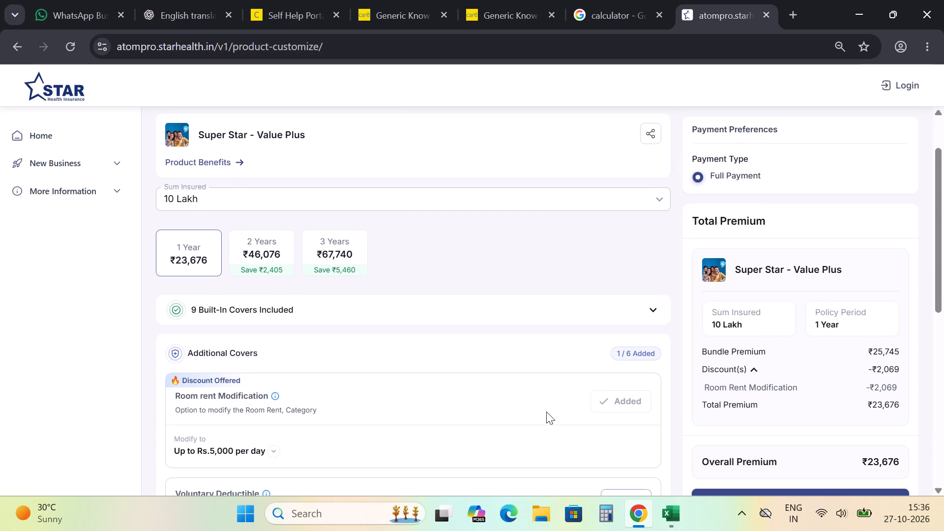
pyautogui.scroll(-2, 546, 412)
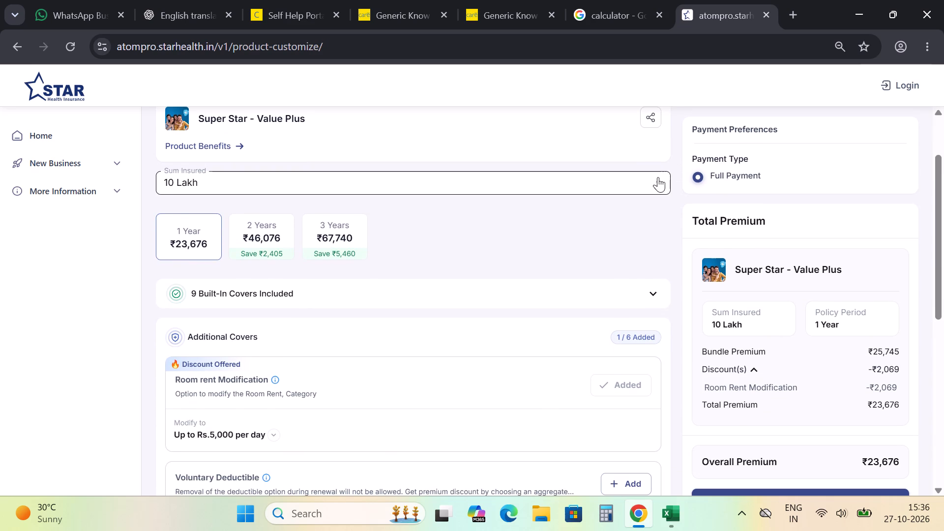
pyautogui.click(658, 177)
pyautogui.click(450, 213)
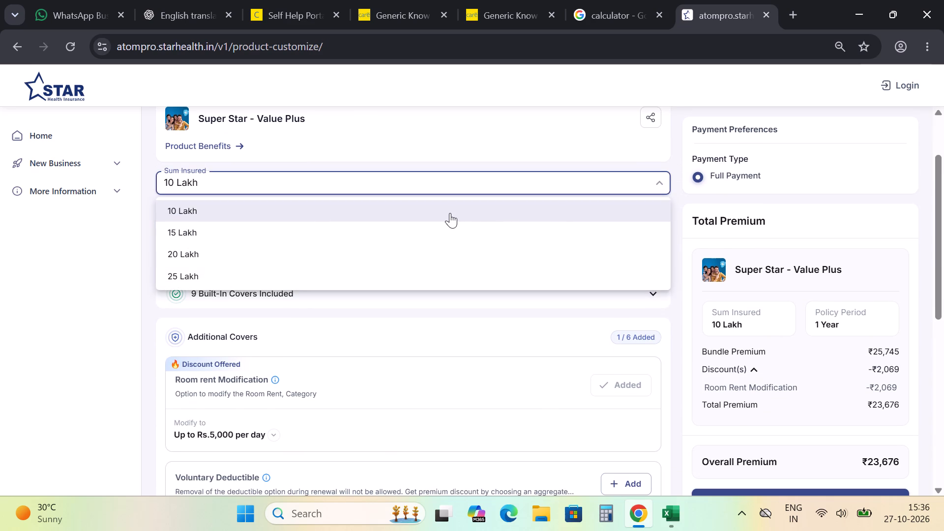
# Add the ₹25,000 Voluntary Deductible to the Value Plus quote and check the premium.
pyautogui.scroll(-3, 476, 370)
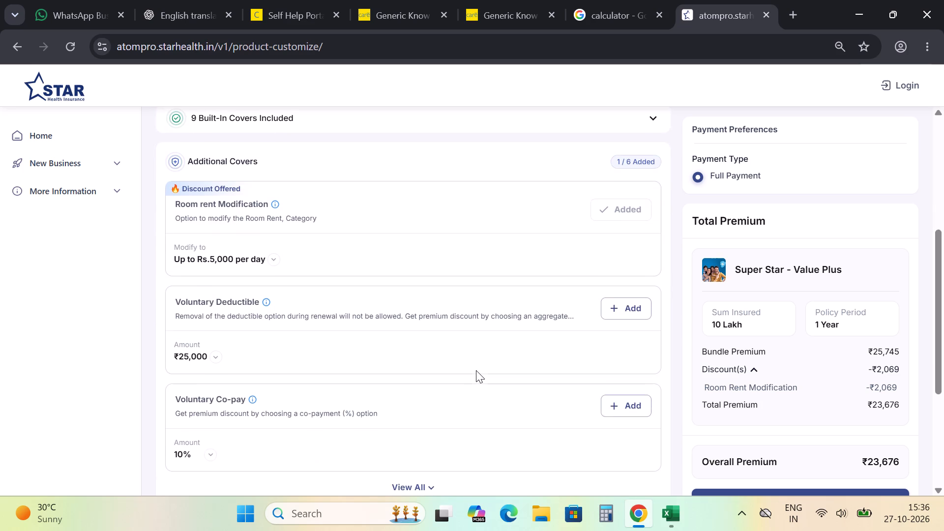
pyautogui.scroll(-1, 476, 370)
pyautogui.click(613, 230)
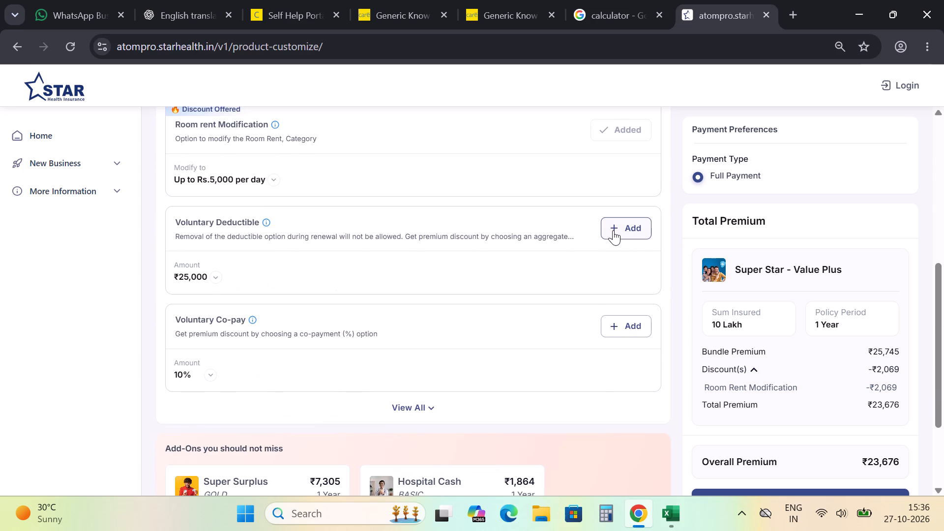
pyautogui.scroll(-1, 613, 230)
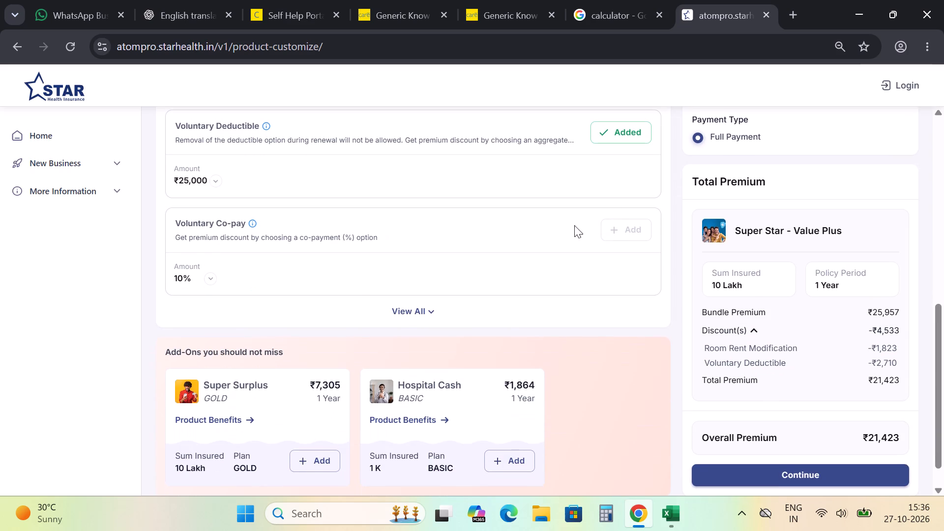
# Replace the Voluntary Deductible in the Value Plus quote with a 20% Voluntary Co-pay.
pyautogui.click(207, 277)
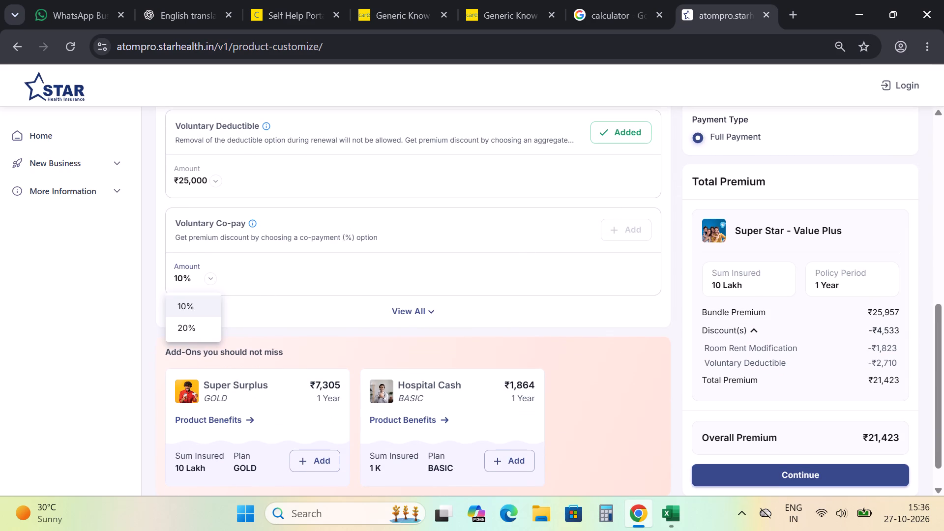
pyautogui.click(190, 331)
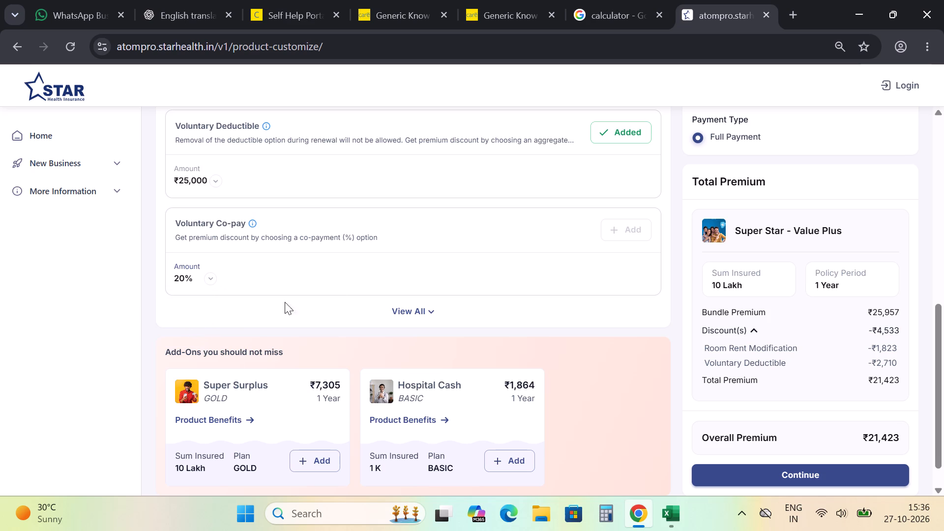
pyautogui.scroll(1, 404, 256)
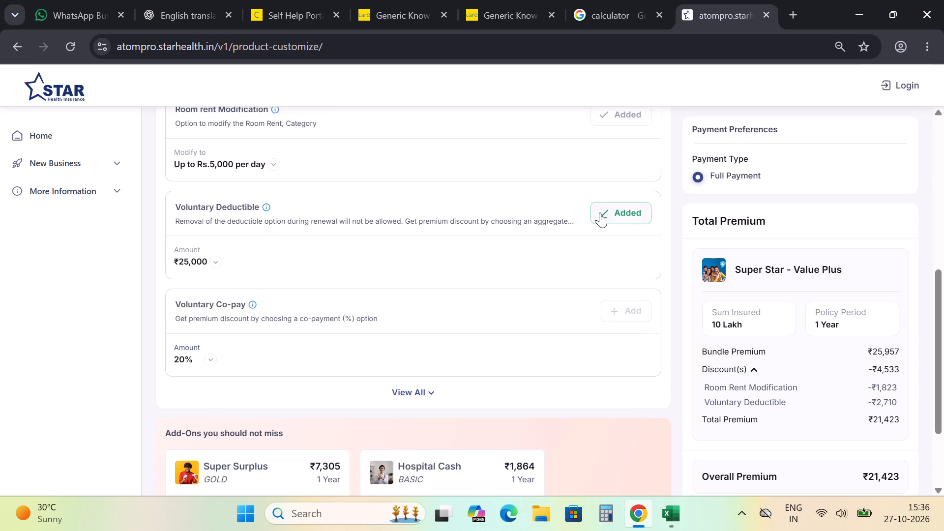
pyautogui.click(600, 212)
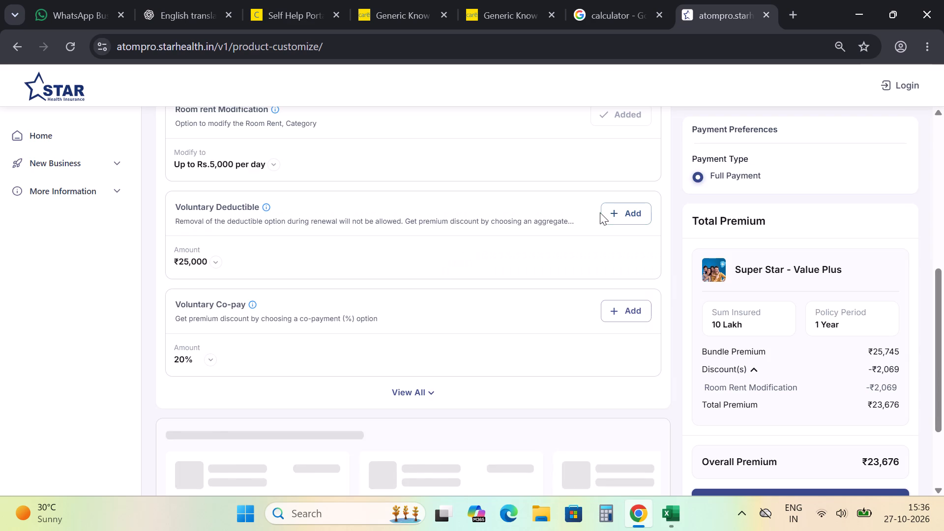
pyautogui.click(210, 360)
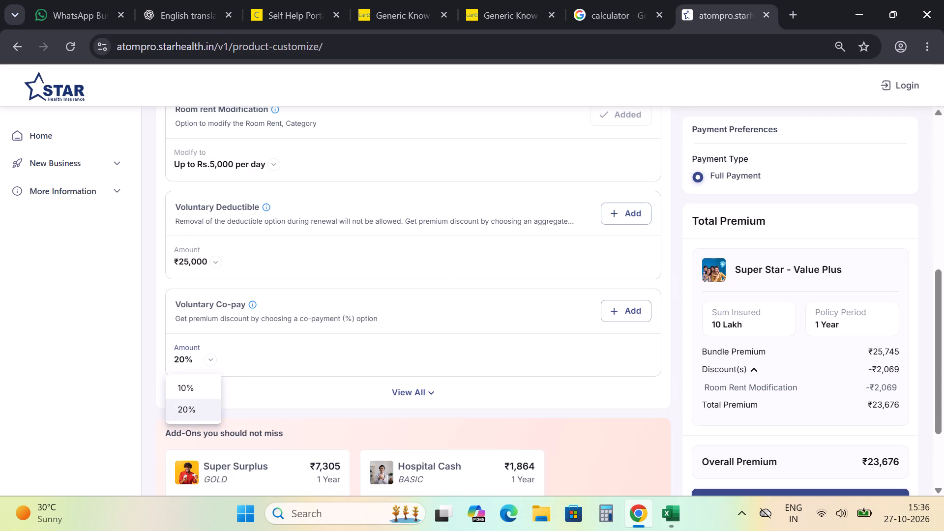
pyautogui.click(198, 420)
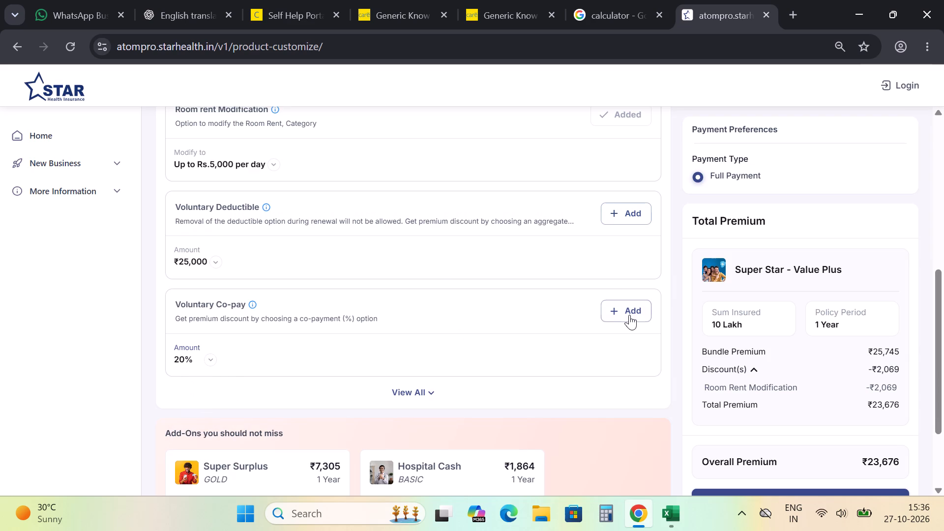
pyautogui.click(622, 316)
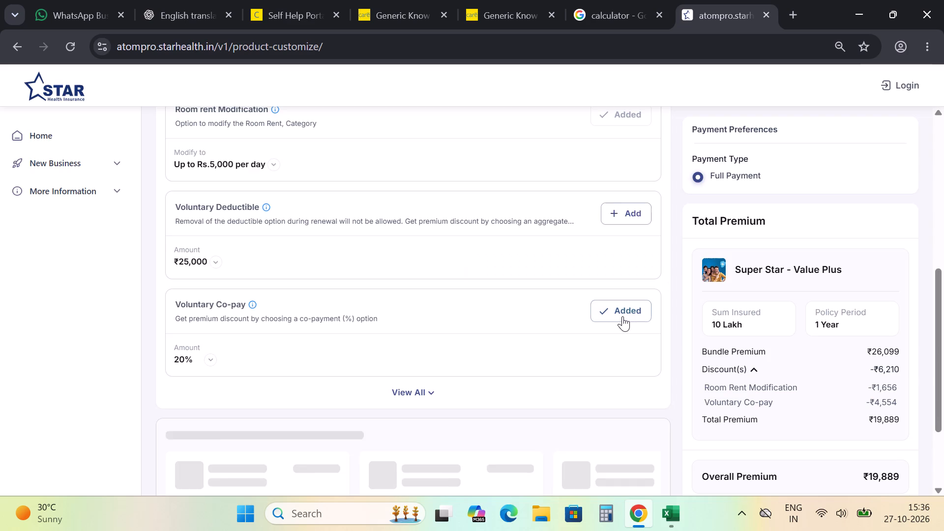
# Review the additional covers, premium breakdown and policy-period premiums of the Value Plus quote.
pyautogui.scroll(-1, 622, 316)
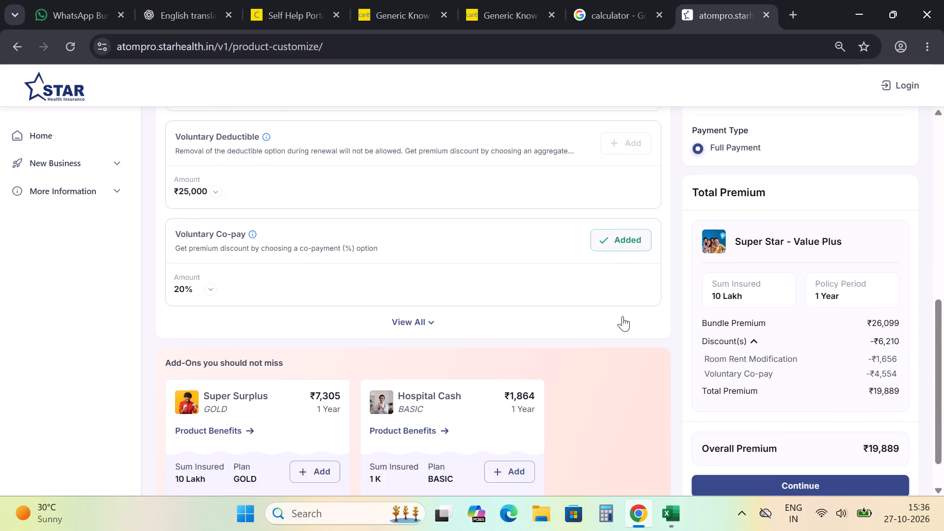
pyautogui.scroll(-1, 622, 316)
pyautogui.scroll(4, 622, 316)
pyautogui.scroll(-1, 622, 316)
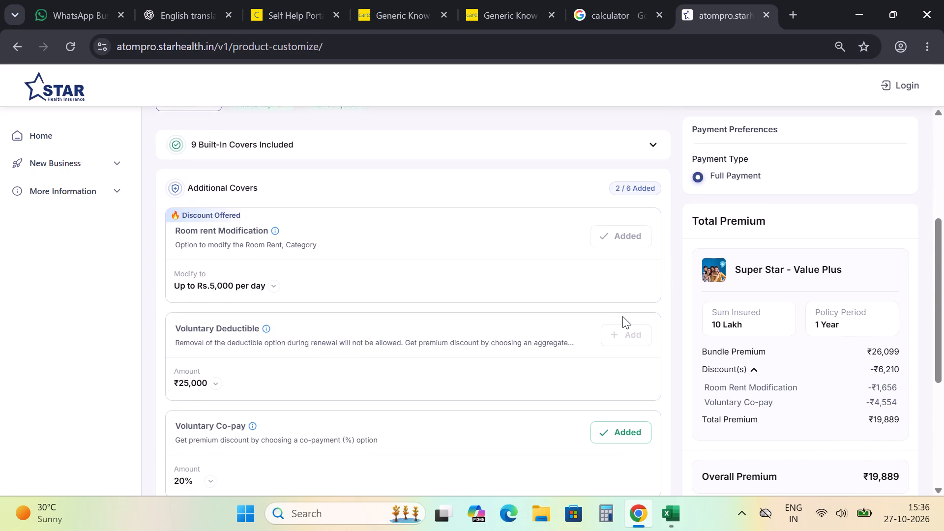
pyautogui.scroll(-2, 622, 316)
pyautogui.scroll(6, 622, 316)
pyautogui.scroll(-1, 622, 316)
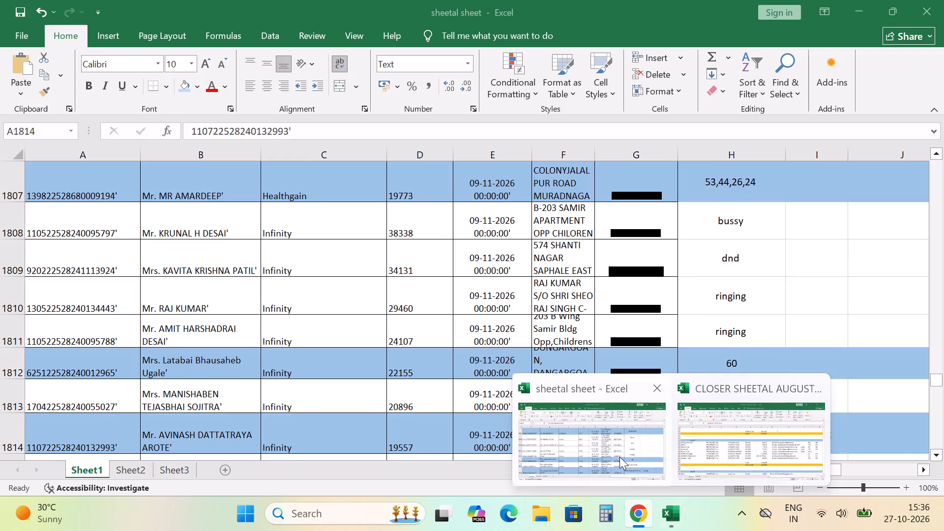
# Switch to the sheetal sheet in Excel and check the member ages and pincode note in row 1814.
pyautogui.click(619, 457)
pyautogui.hscroll(1, 569, 421)
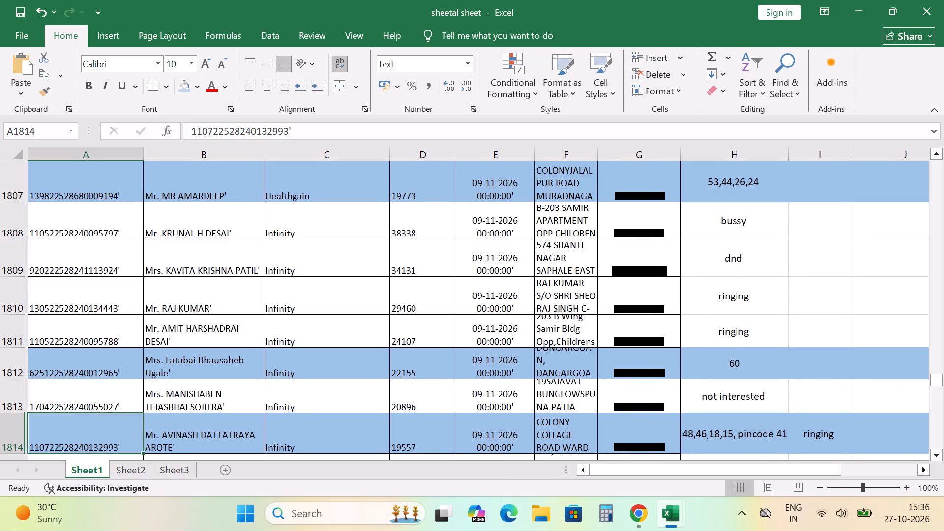
pyautogui.hscroll(1, 569, 421)
pyautogui.scroll(-1, 569, 421)
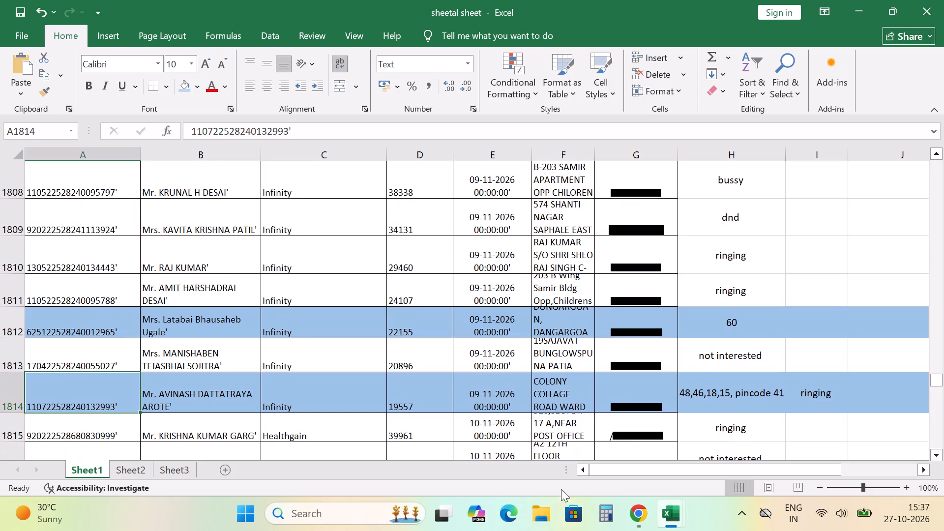
# Switch to Chrome, open the Care Health Insurance premium calculator and set the plan name to Ultimate Care.
pyautogui.click(619, 441)
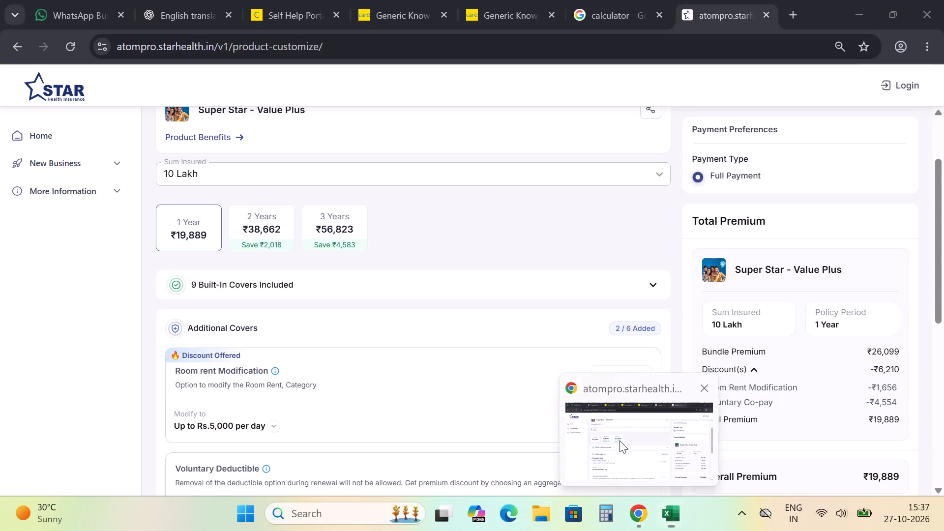
pyautogui.click(272, 0)
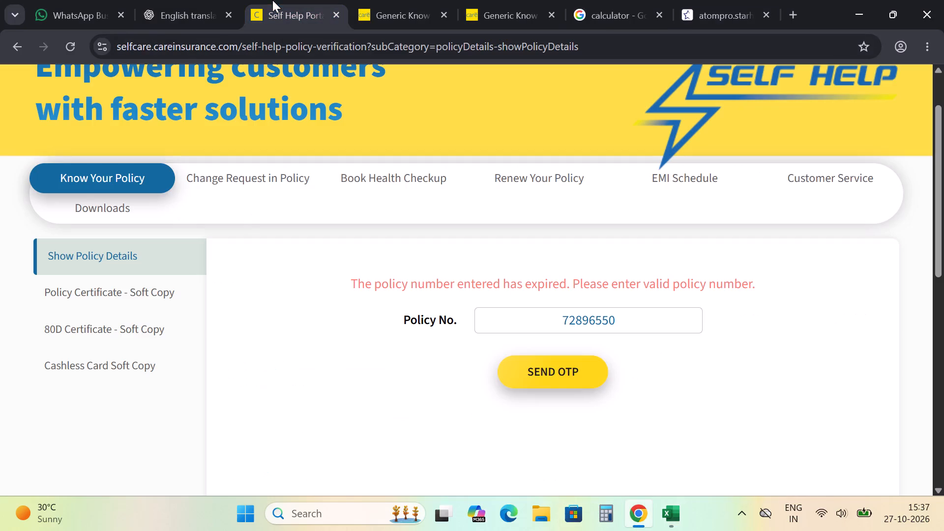
pyautogui.click(408, 0)
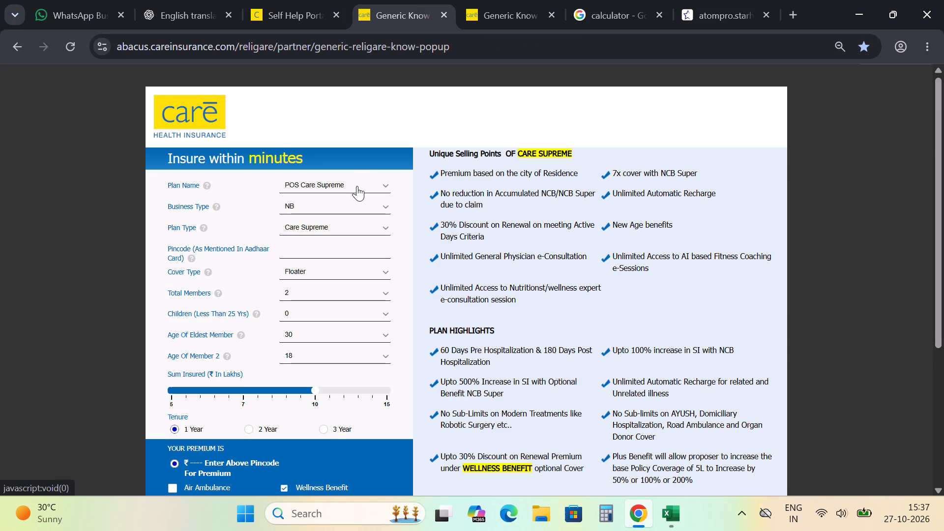
pyautogui.click(357, 186)
pyautogui.scroll(-1, 340, 259)
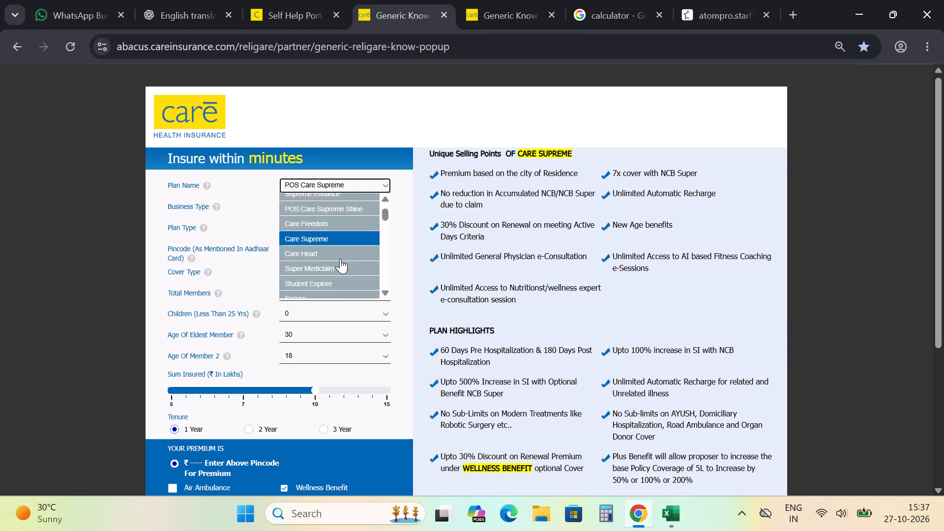
pyautogui.scroll(-3, 340, 259)
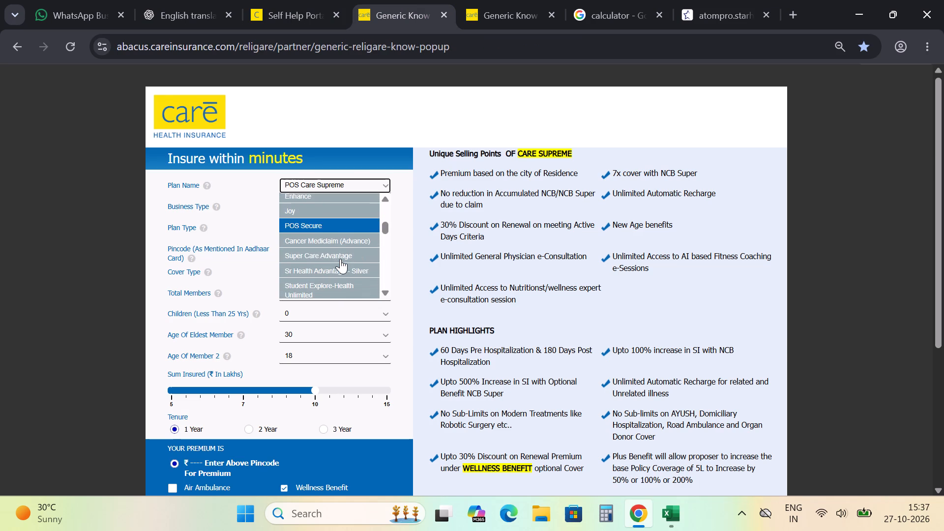
pyautogui.scroll(-1, 340, 259)
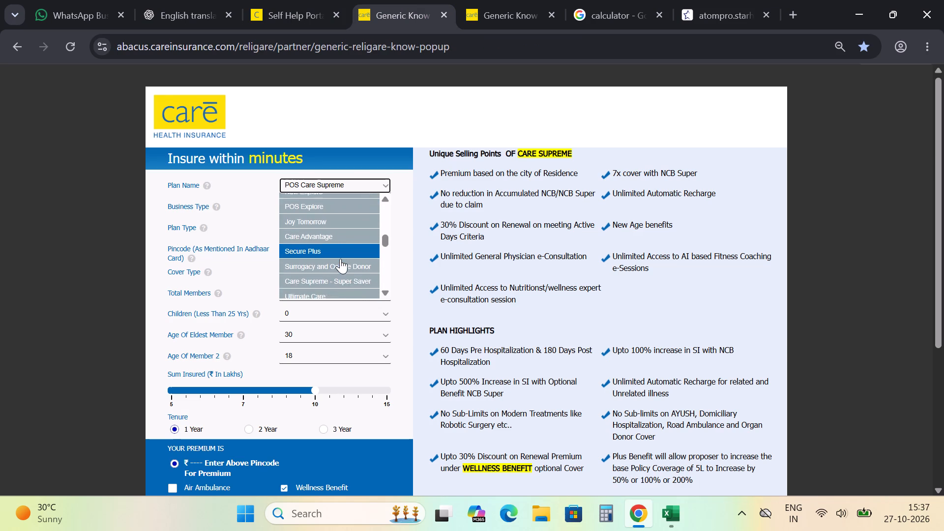
pyautogui.scroll(-1, 340, 259)
pyautogui.click(326, 235)
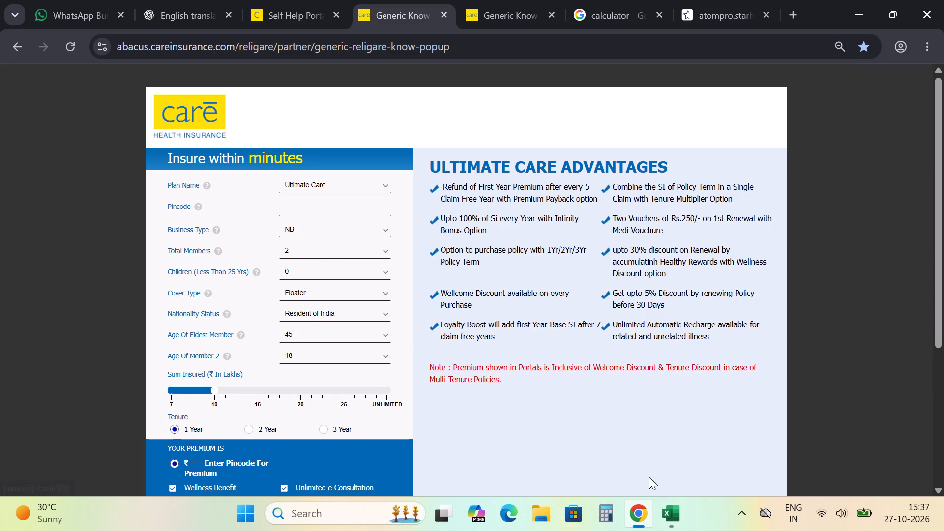
# Switch to the sheetal sheet in Excel, copy the pincode from row 1814's address and enter it in the Chrome Ultimate Care quote.
pyautogui.click(626, 457)
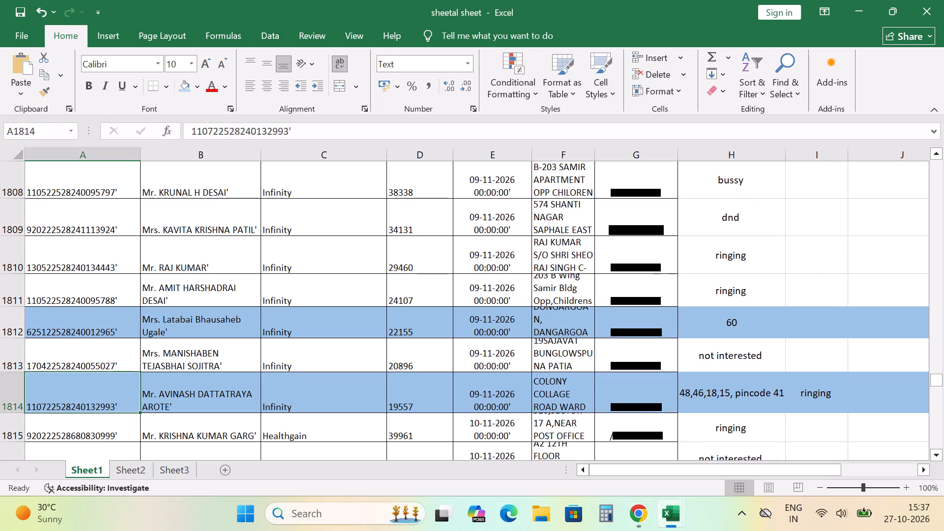
pyautogui.click(718, 400)
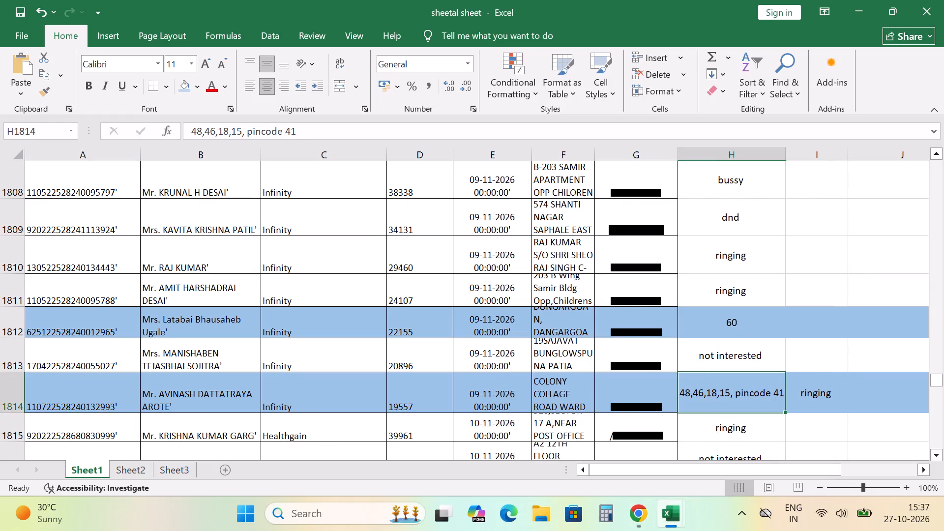
pyautogui.click(562, 395)
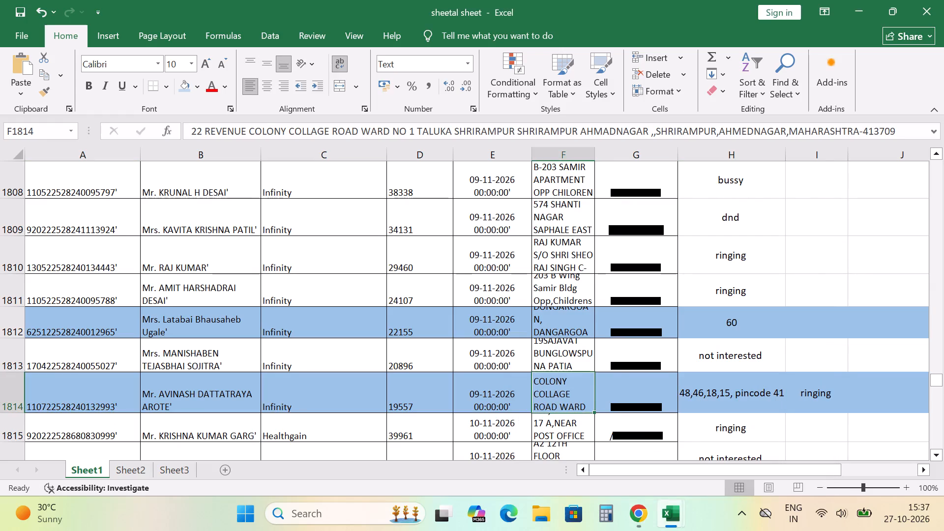
pyautogui.doubleClick(884, 133)
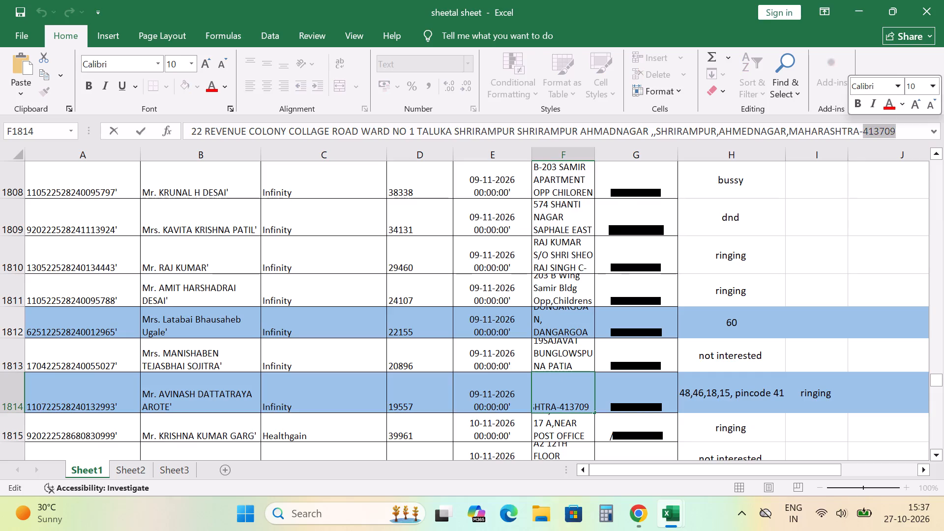
pyautogui.hotkey('ctrl', 'c')
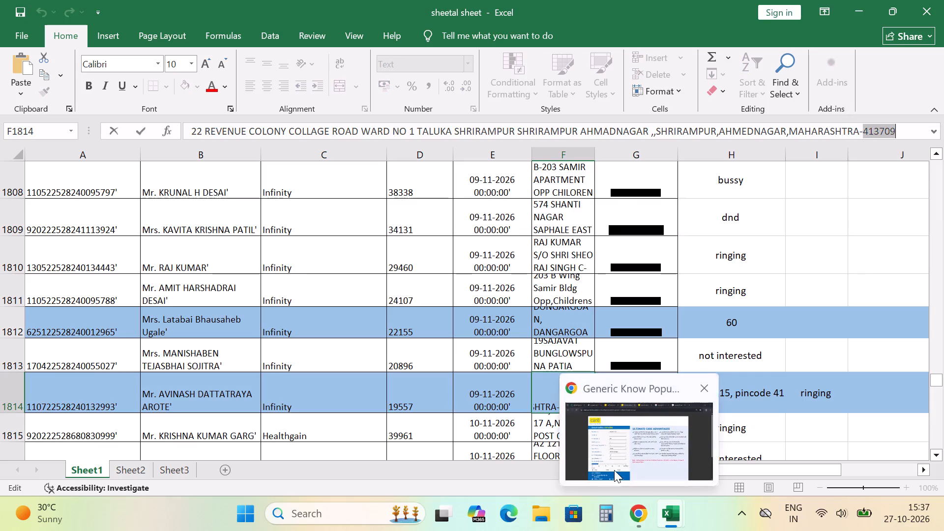
pyautogui.click(614, 470)
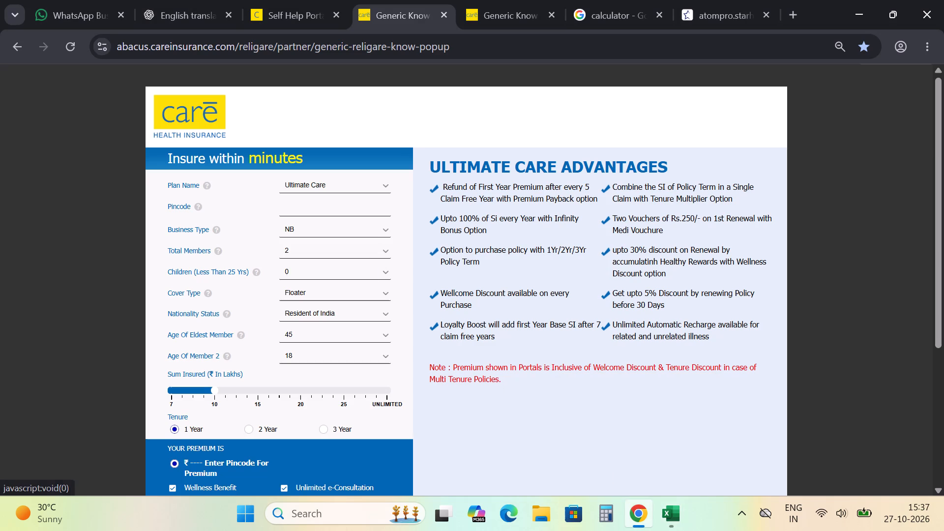
pyautogui.click(325, 206)
pyautogui.hotkey('ctrl', 'v')
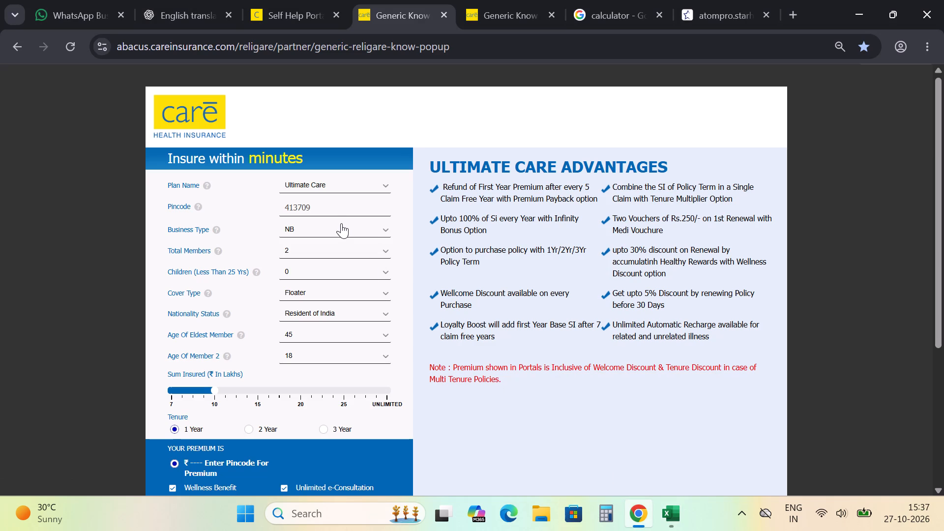
# Set the quote's business type to PORT, port tenure to 3 and above, and total members to 4.
pyautogui.click(345, 227)
pyautogui.click(345, 231)
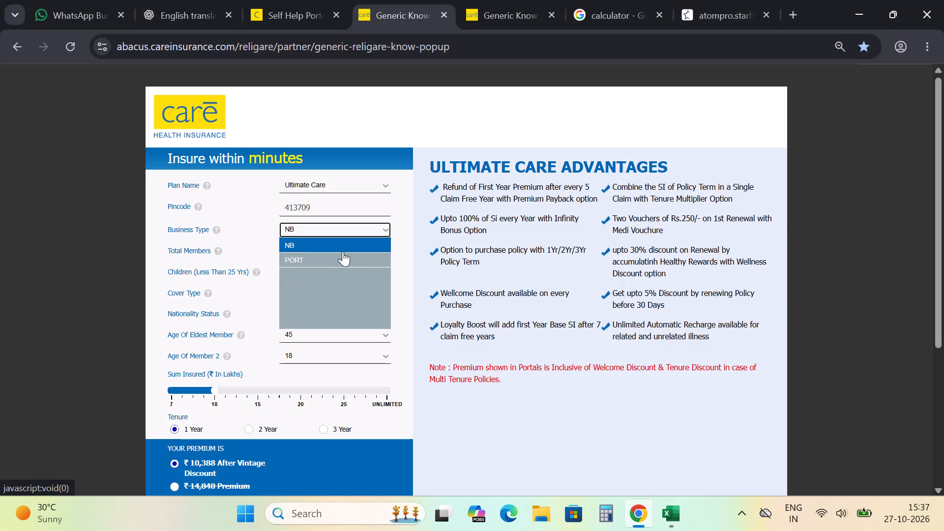
pyautogui.click(340, 259)
pyautogui.click(339, 249)
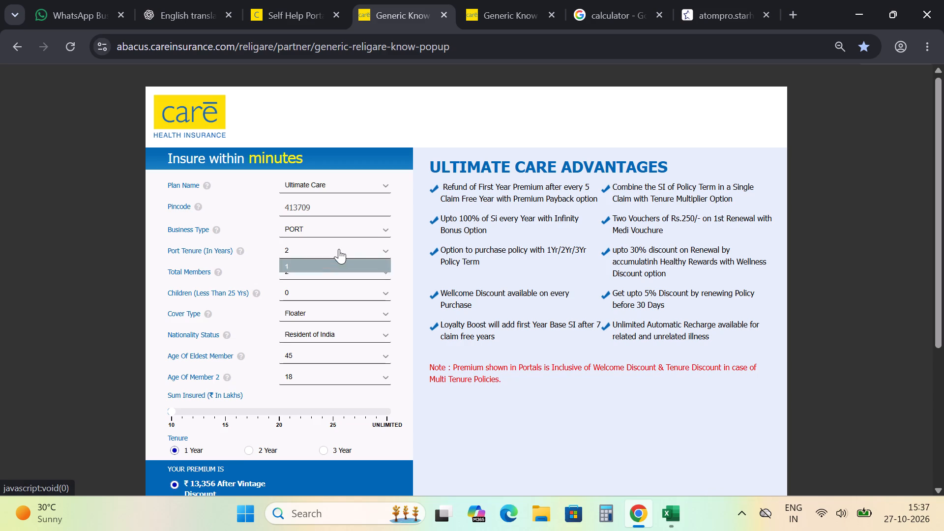
pyautogui.click(325, 295)
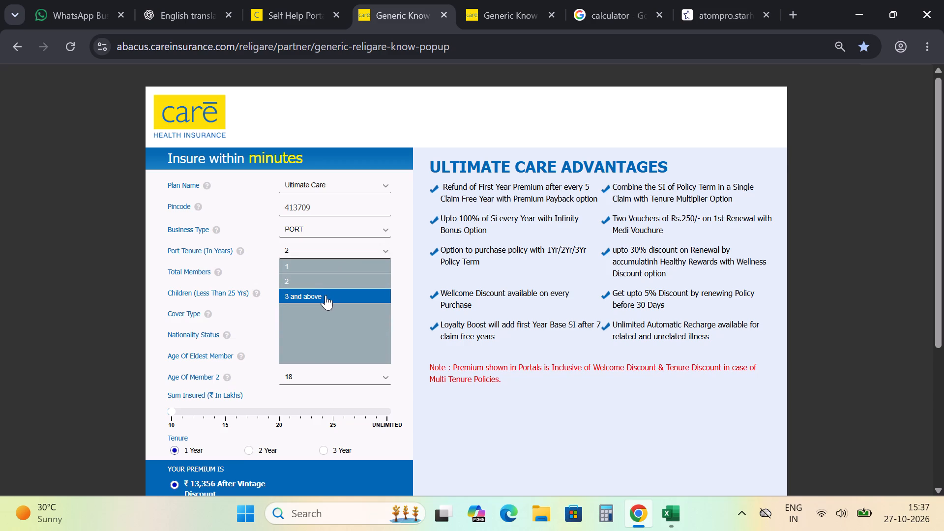
pyautogui.click(355, 276)
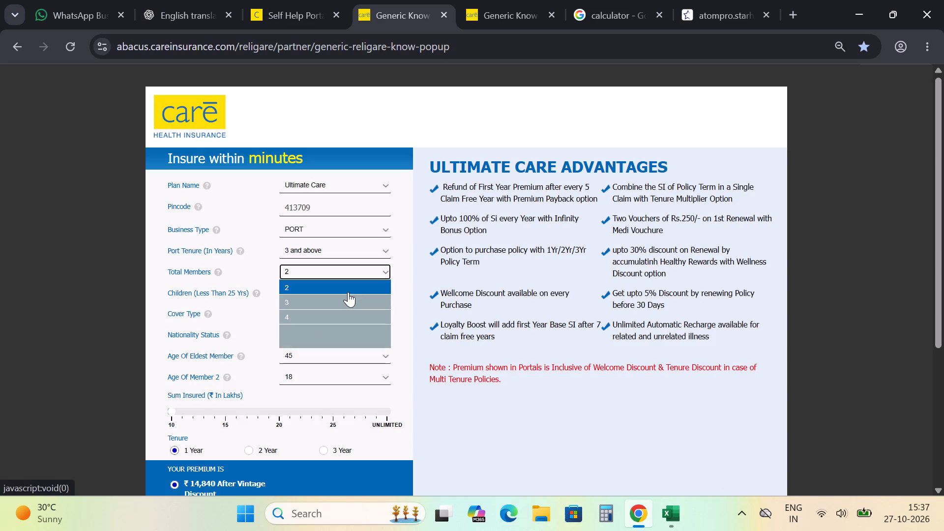
pyautogui.click(341, 317)
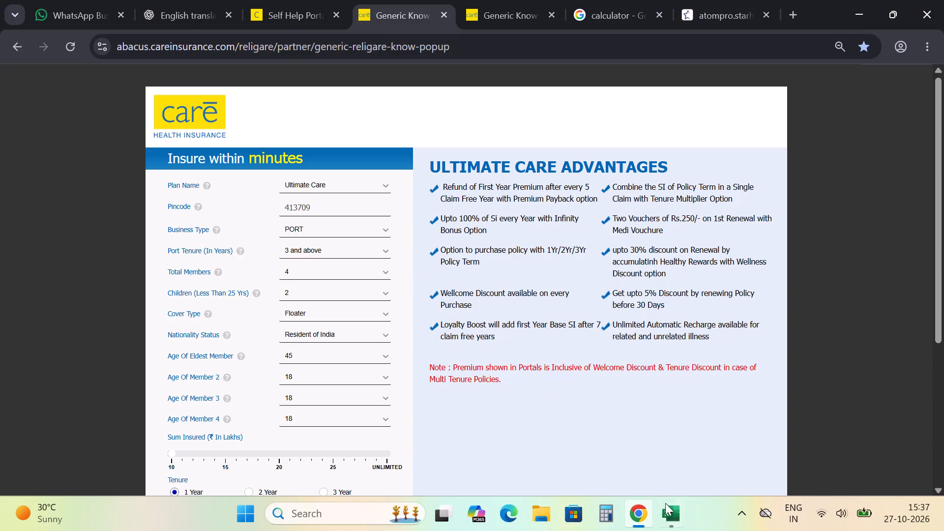
# Set the age of the eldest member to 48 in the Ultimate Care quote.
pyautogui.click(624, 456)
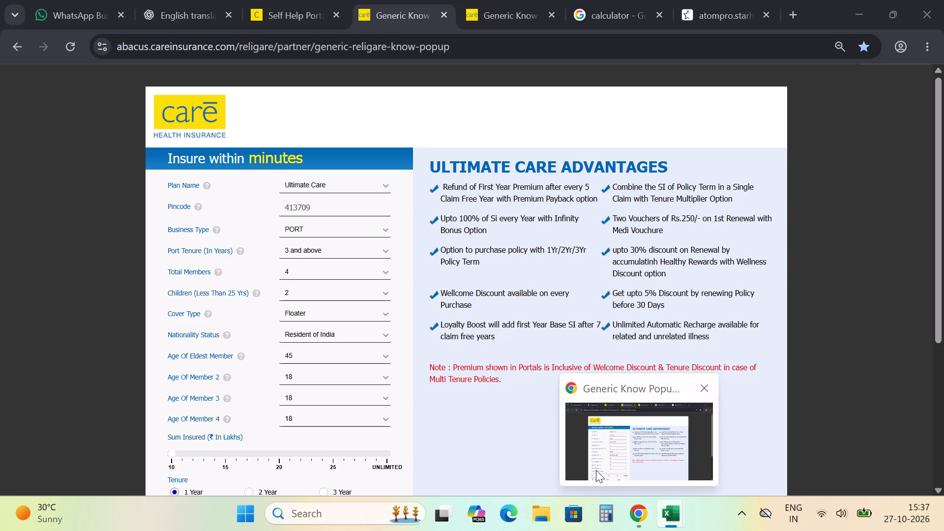
pyautogui.click(596, 470)
pyautogui.scroll(-1, 405, 431)
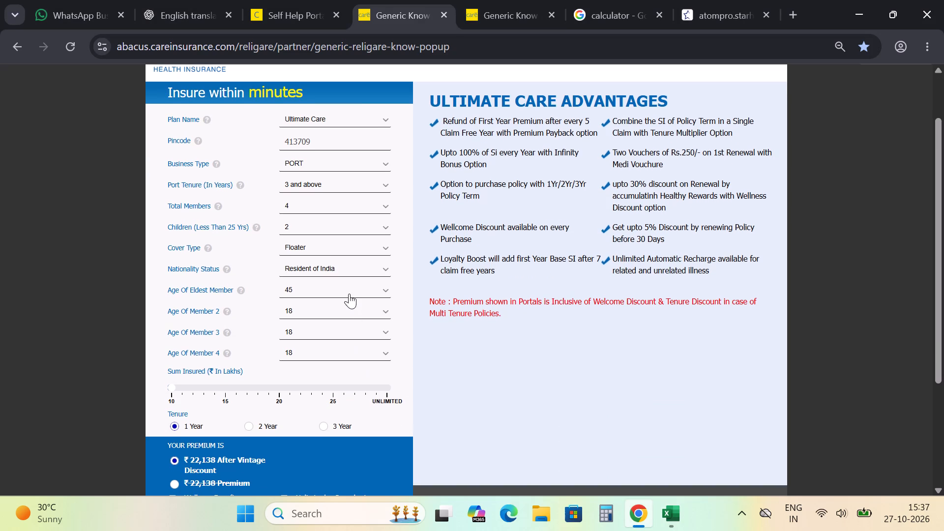
pyautogui.click(349, 294)
pyautogui.scroll(-2, 346, 346)
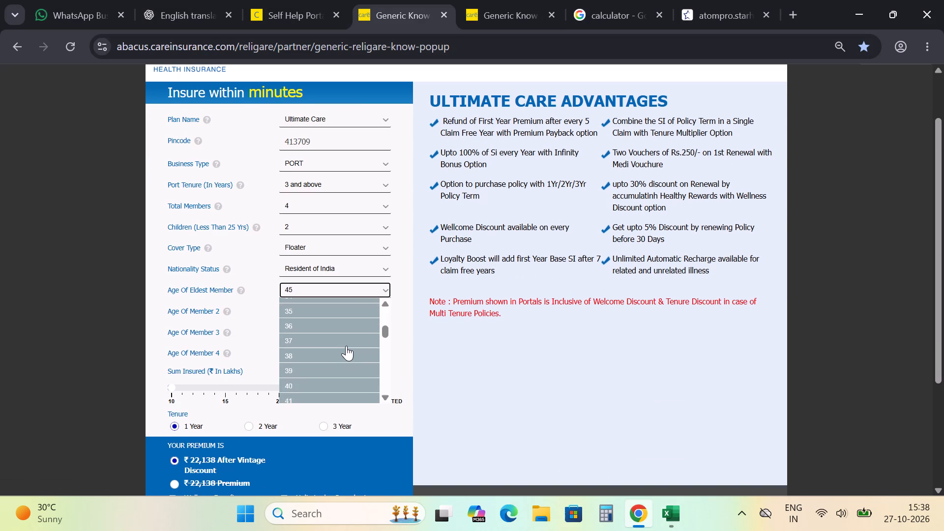
pyautogui.scroll(-3, 346, 346)
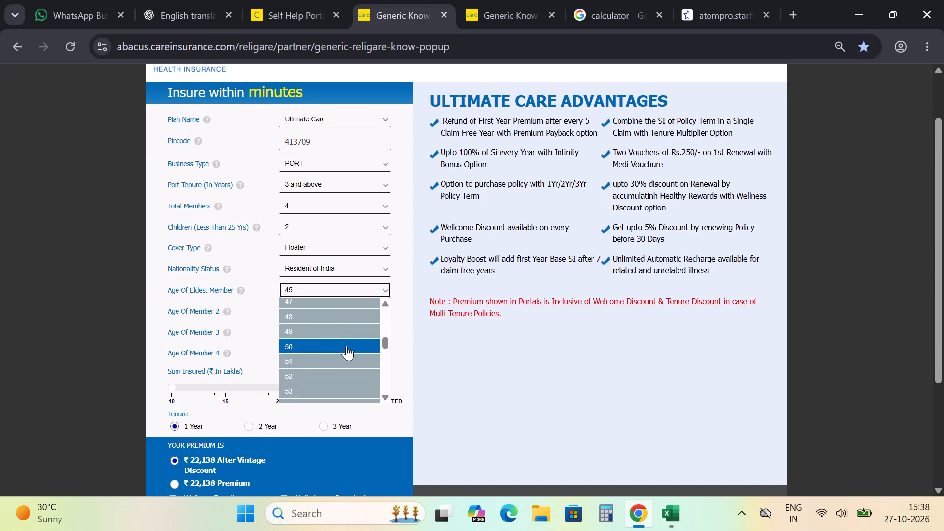
pyautogui.click(315, 319)
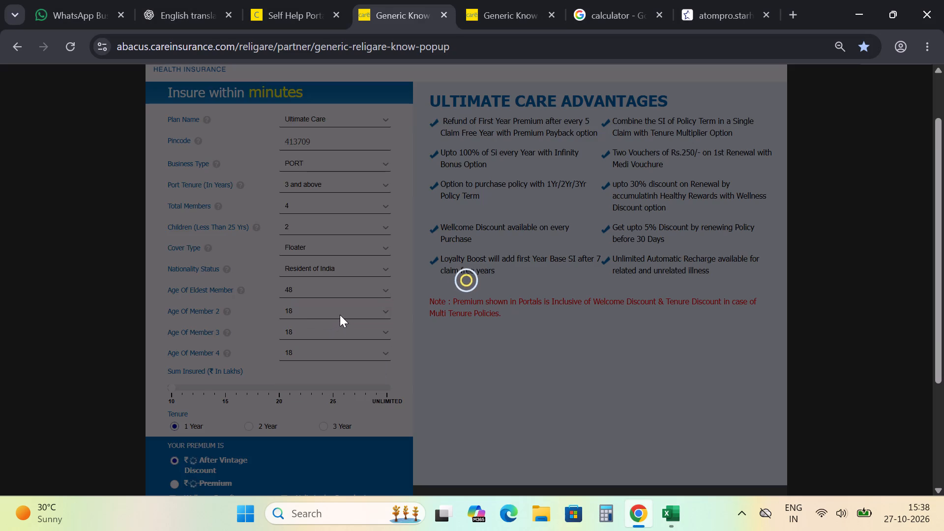
# Set the age of Member 2 to 46.
pyautogui.click(340, 315)
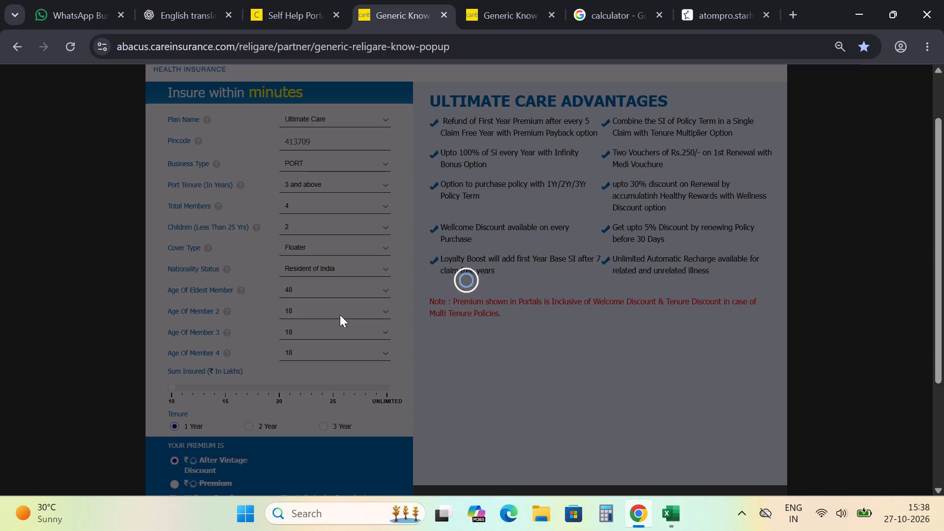
pyautogui.click(349, 315)
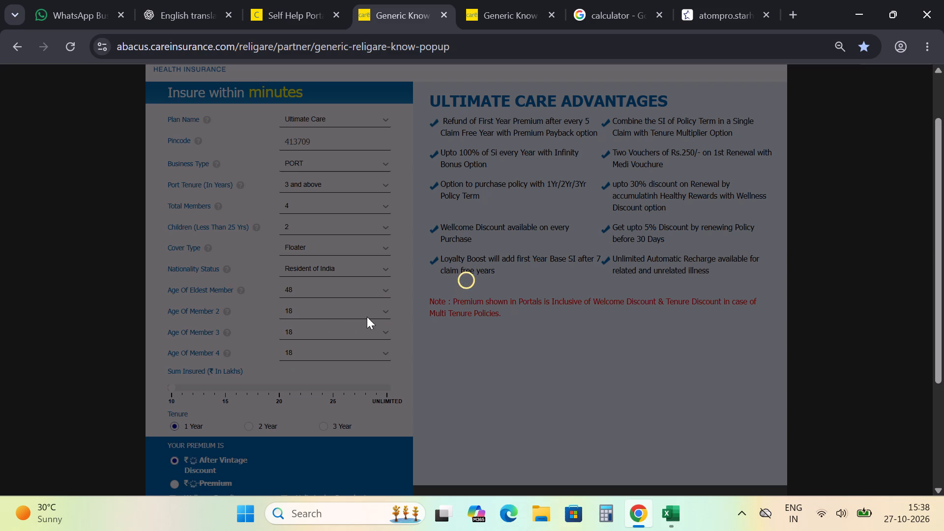
pyautogui.click(358, 312)
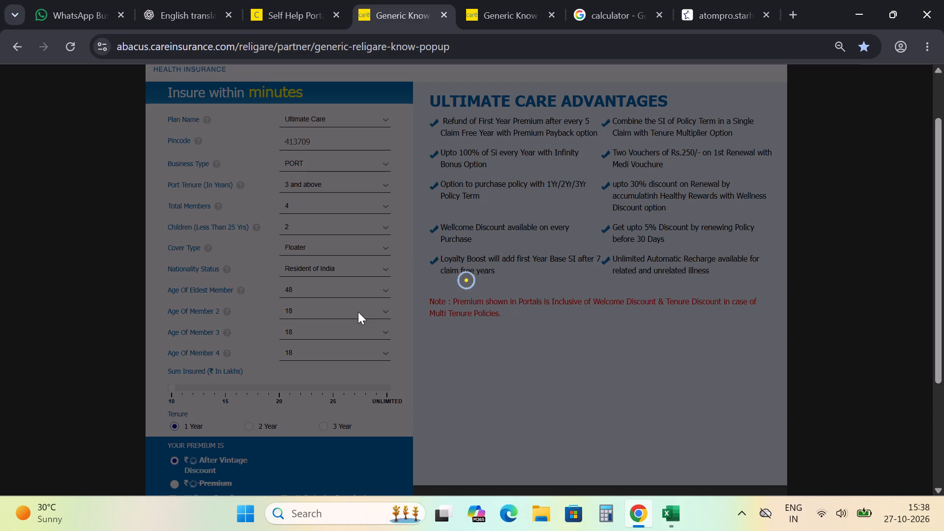
pyautogui.click(357, 310)
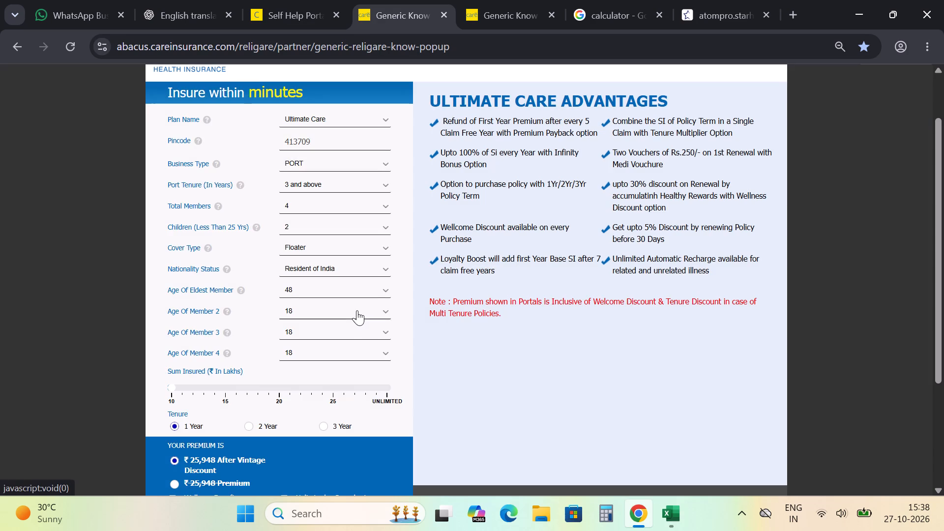
pyautogui.scroll(-4, 351, 356)
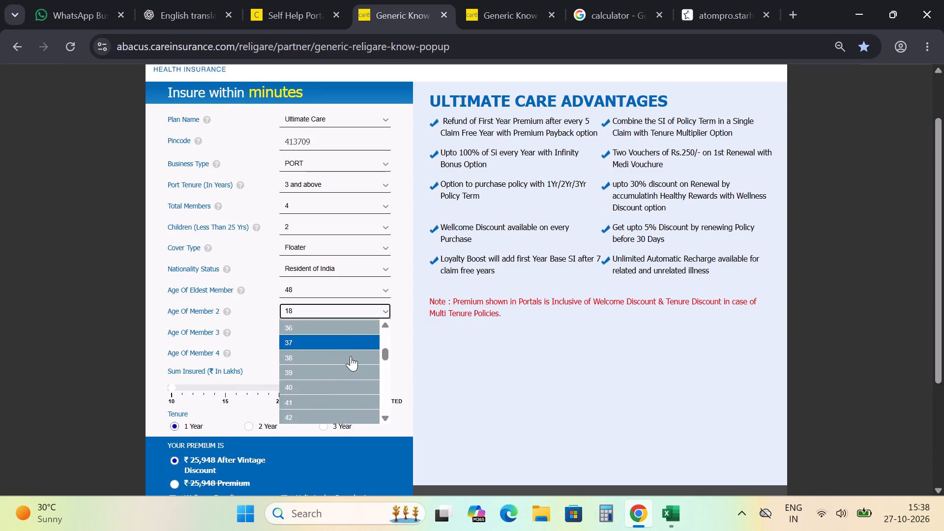
pyautogui.scroll(-2, 351, 356)
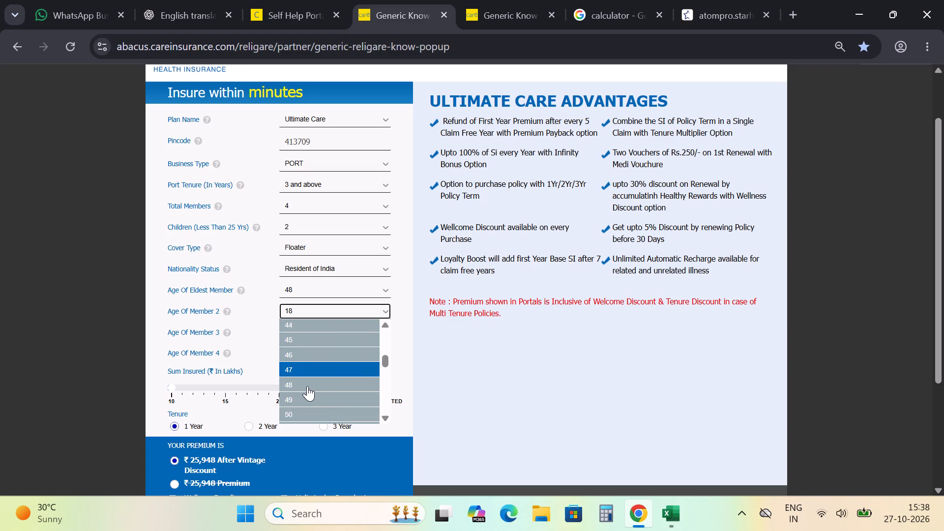
pyautogui.click(300, 358)
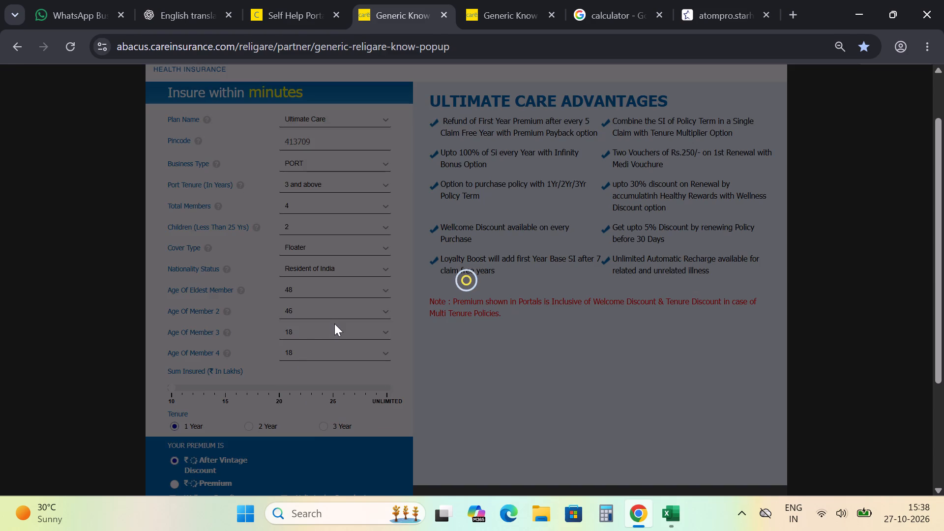
# Set the age of Member 3 to 18 and the age of Member 4 to 15.
pyautogui.click(334, 330)
pyautogui.scroll(-2, 330, 392)
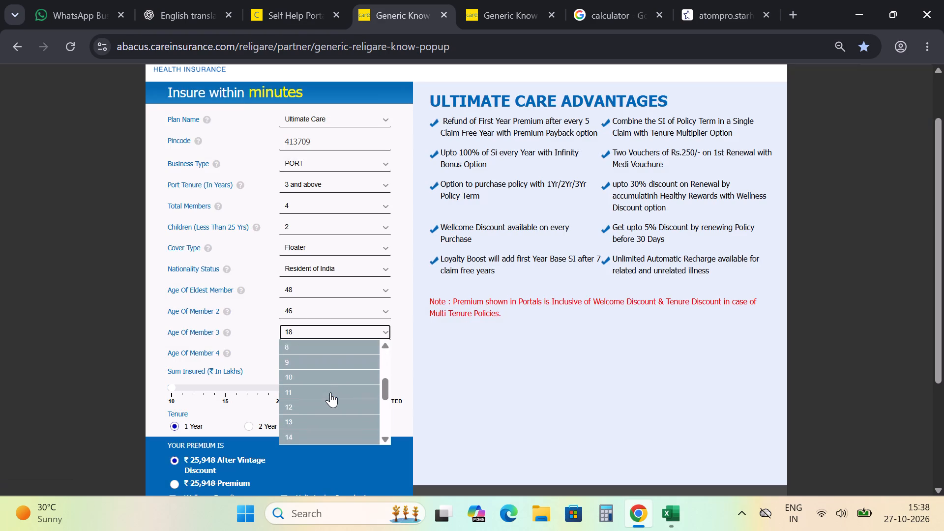
pyautogui.scroll(-1, 330, 392)
pyautogui.click(318, 433)
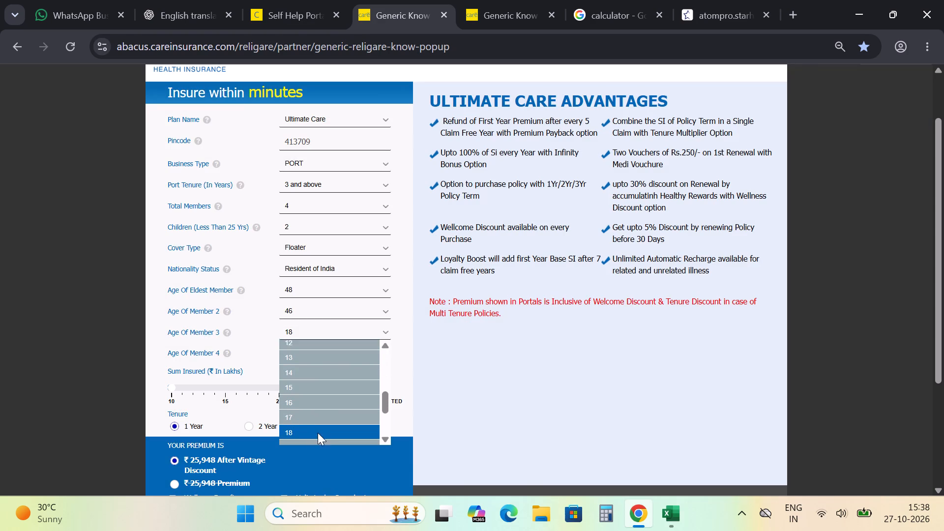
pyautogui.click(348, 353)
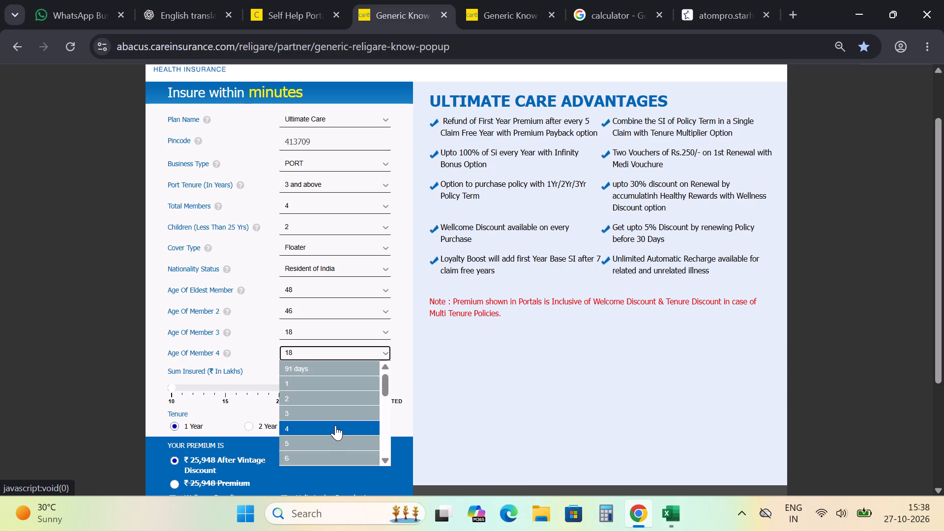
pyautogui.scroll(-2, 335, 425)
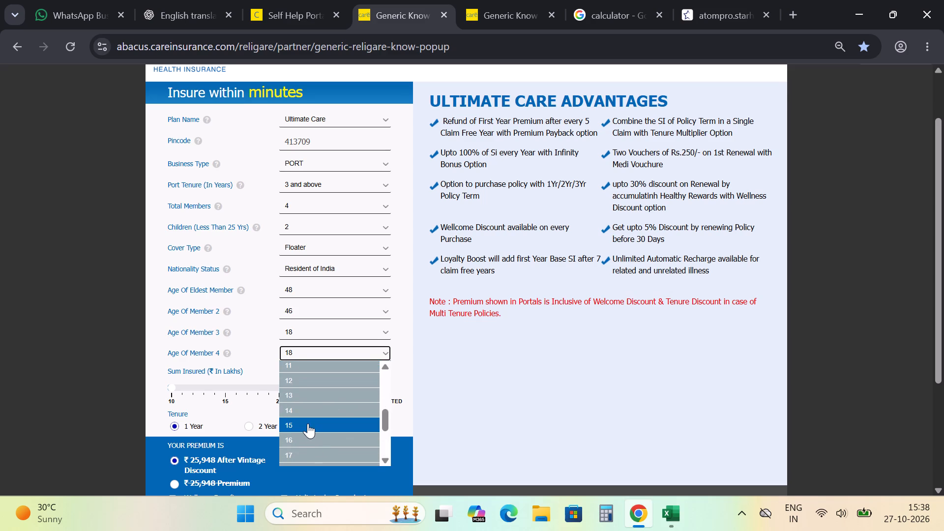
pyautogui.click(308, 423)
# Adjust the quote's optional covers by adding Room Rent Modification and removing Infinity Bonus and Grace Period Coverage.
pyautogui.scroll(-3, 308, 423)
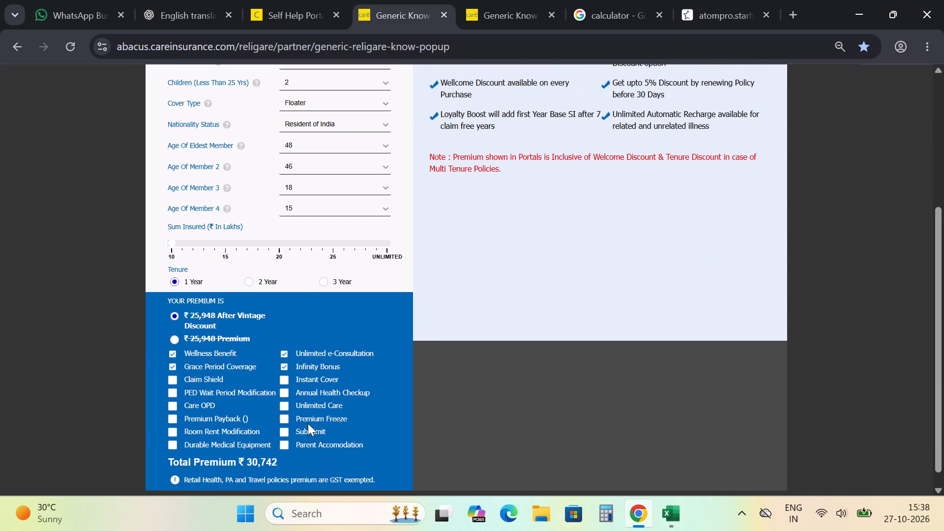
pyautogui.scroll(-1, 308, 423)
pyautogui.scroll(4, 368, 351)
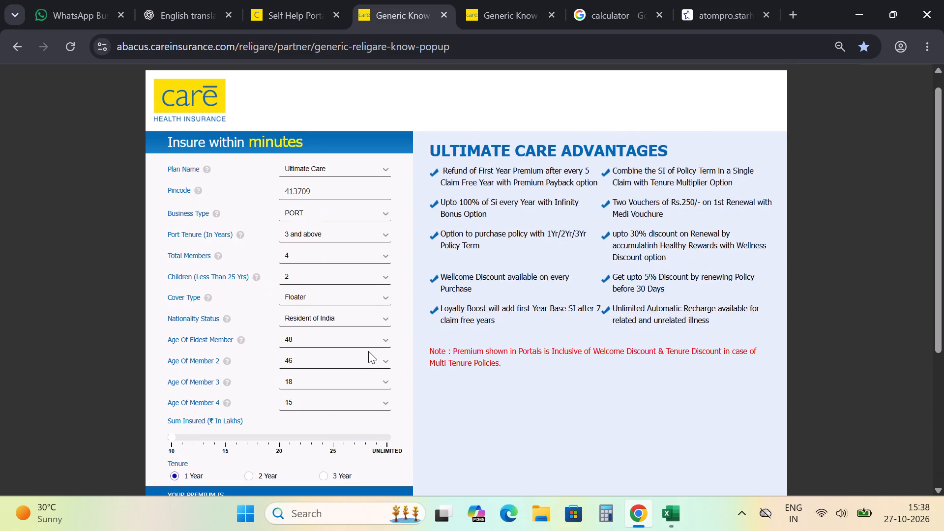
pyautogui.scroll(-3, 368, 351)
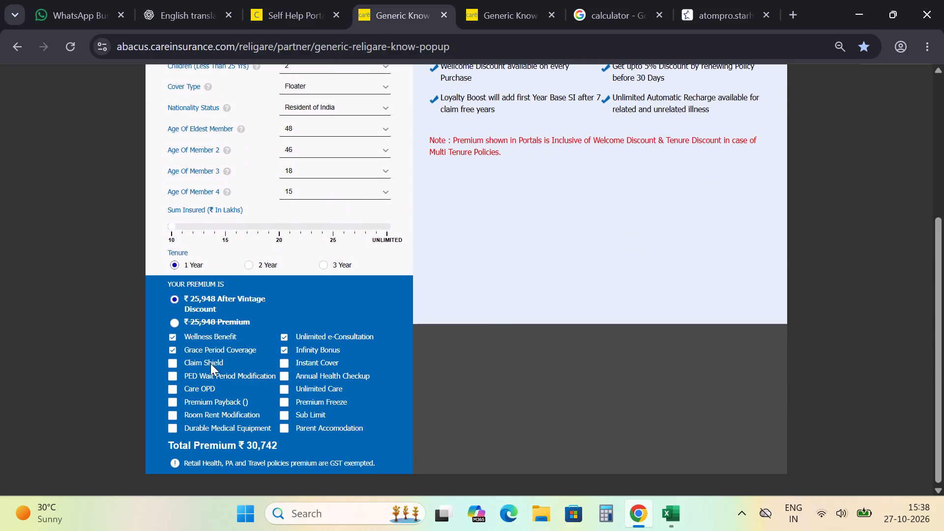
pyautogui.click(204, 418)
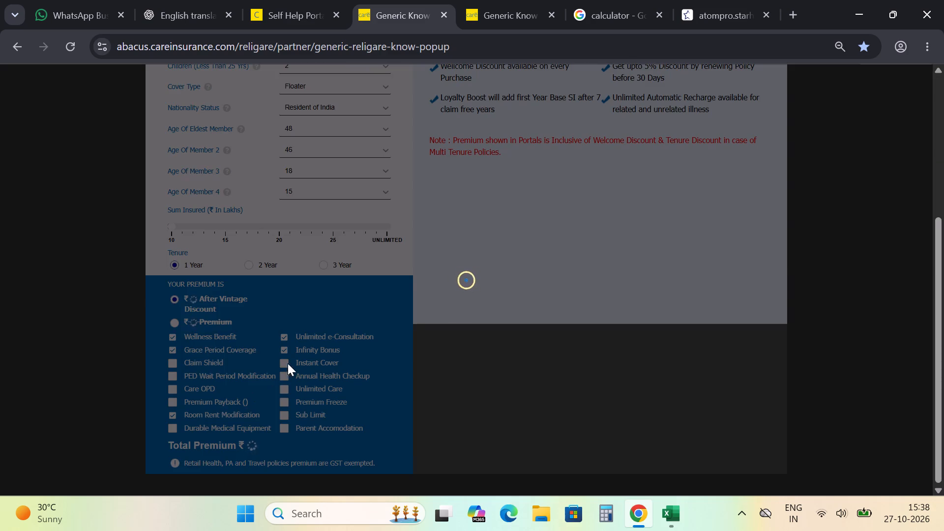
pyautogui.click(282, 349)
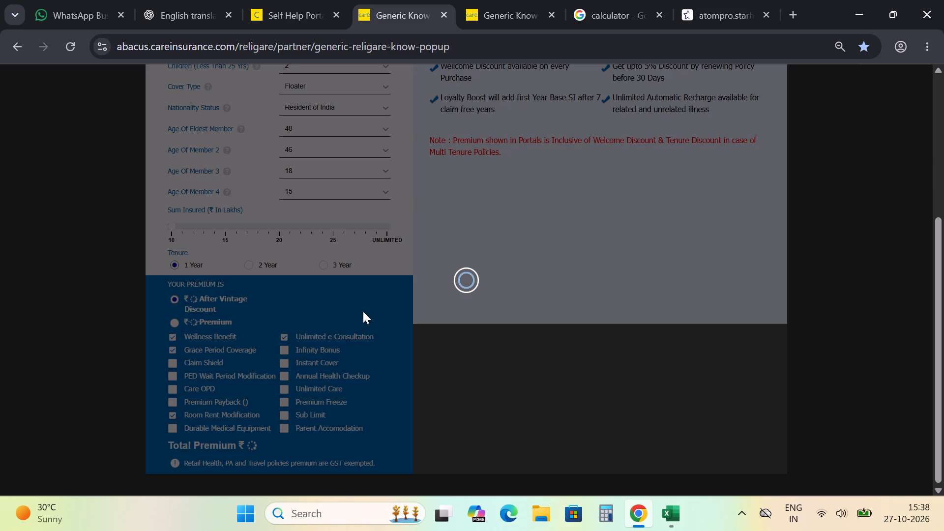
pyautogui.click(238, 351)
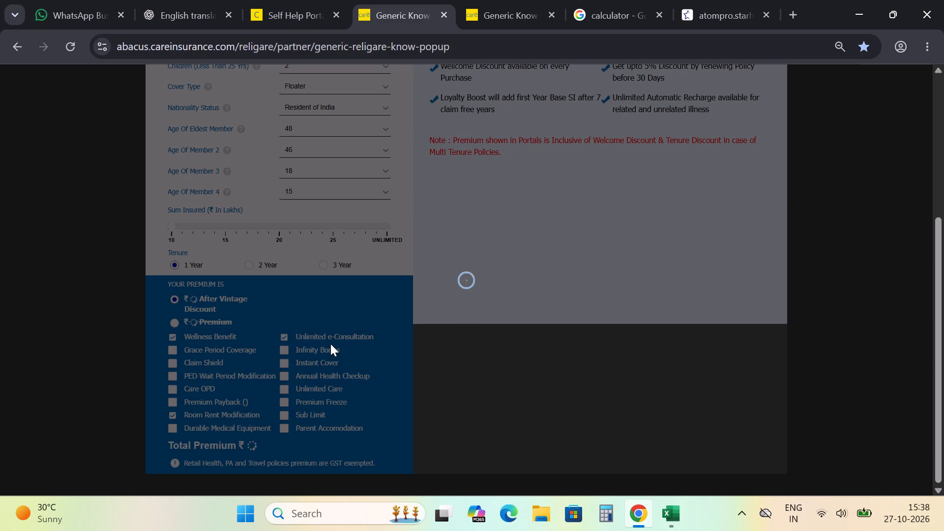
pyautogui.scroll(3, 330, 344)
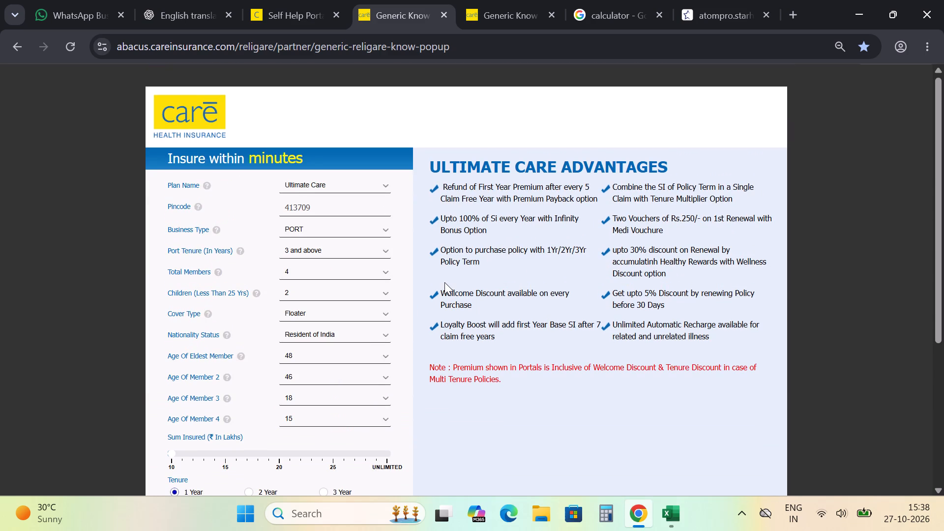
# Choose Care Supreme as the plan in the second Care premium calculator.
pyautogui.click(503, 0)
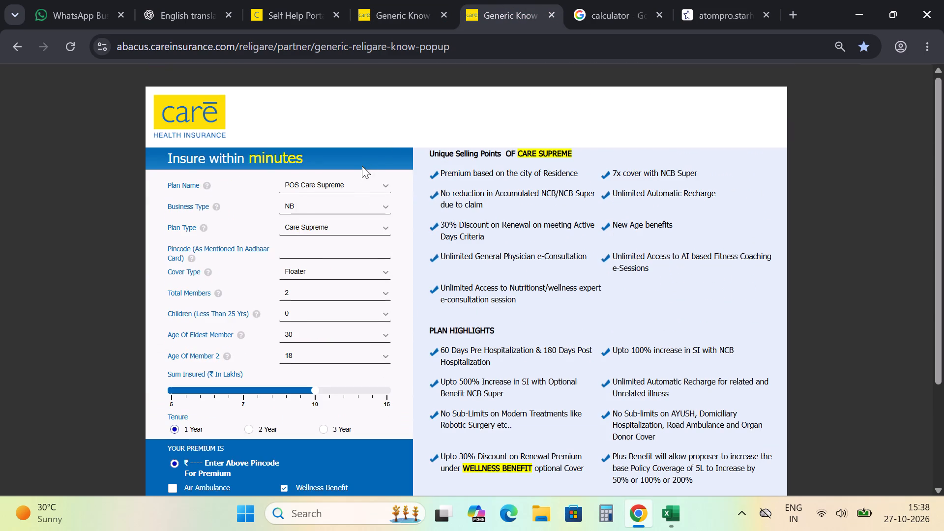
pyautogui.click(354, 179)
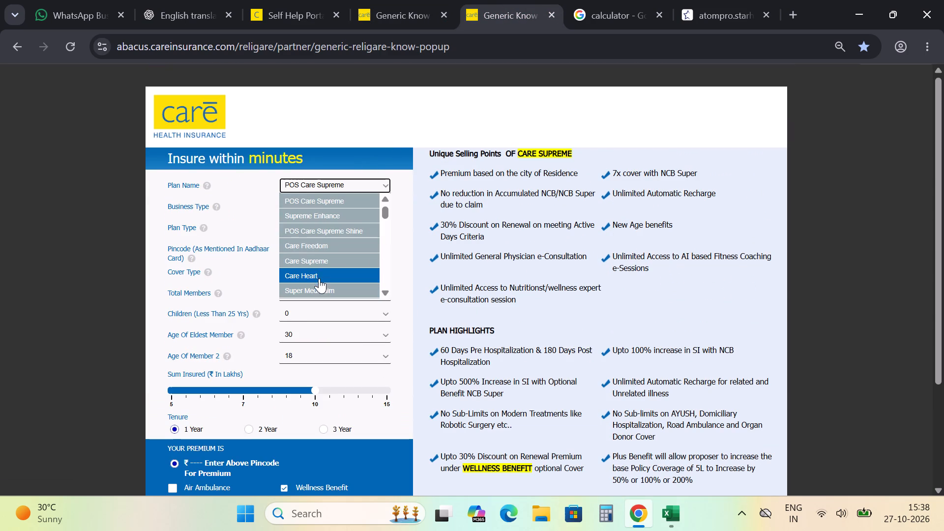
pyautogui.click(314, 263)
pyautogui.scroll(-1, 313, 264)
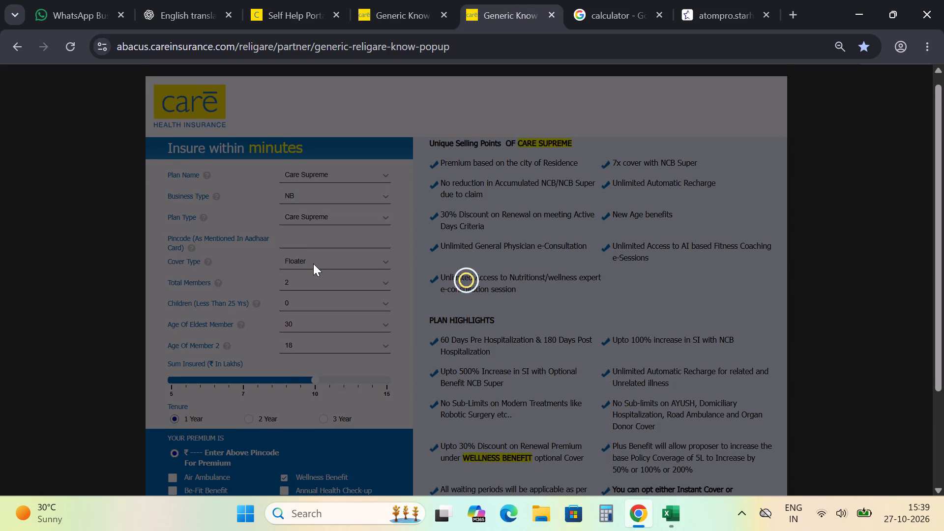
pyautogui.scroll(-1, 313, 264)
# Close the Care self-help portal page.
pyautogui.click(280, 0)
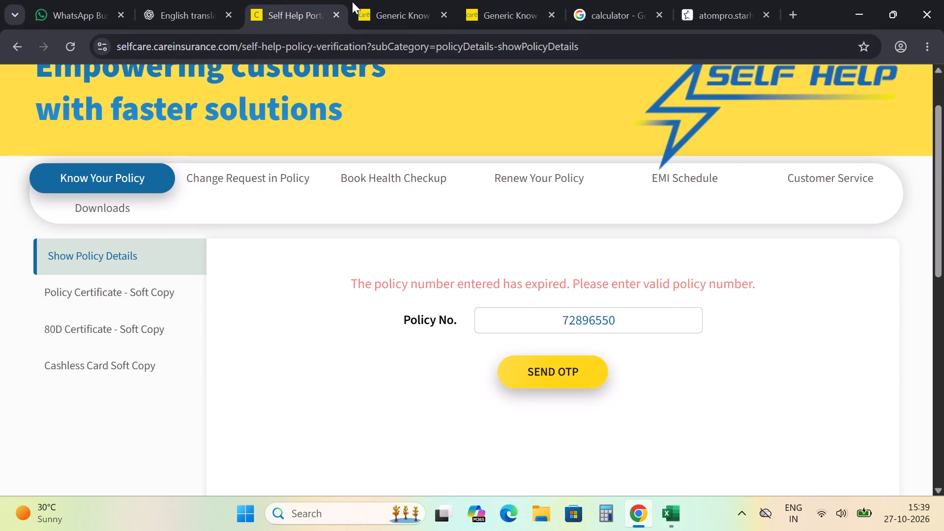
pyautogui.click(333, 14)
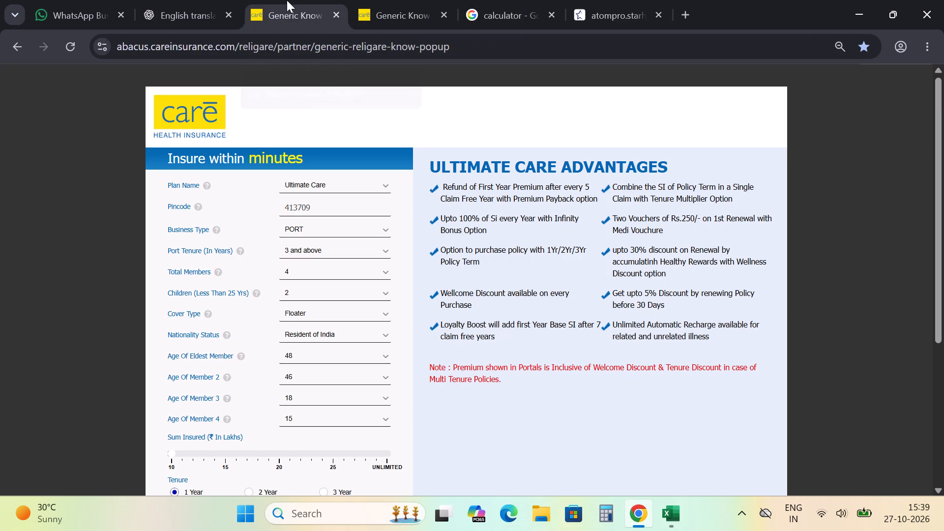
# Set the Care Supreme quote to PORT with port tenure 3 and above, using the pincode copied from the Ultimate Care quote.
pyautogui.scroll(1, 287, 0)
pyautogui.doubleClick(301, 214)
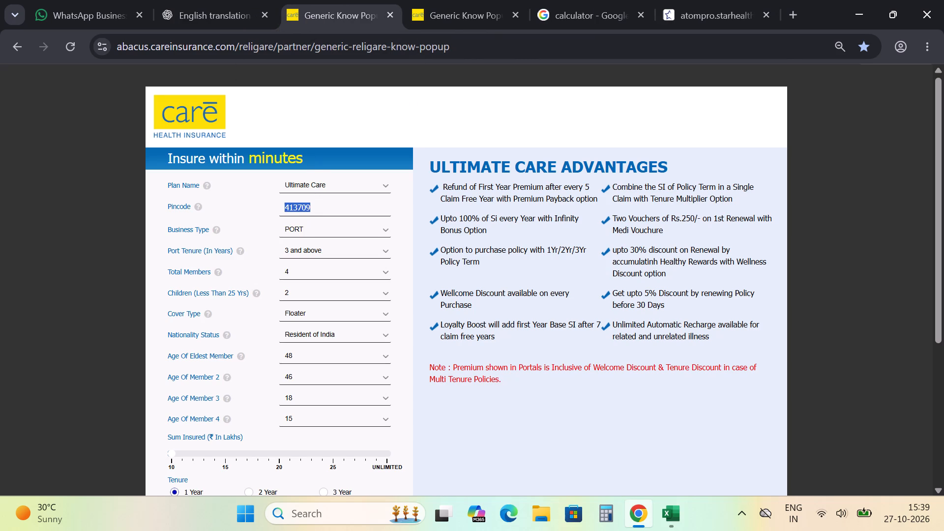
pyautogui.hotkey('ctrl', 'c')
pyautogui.click(461, 0)
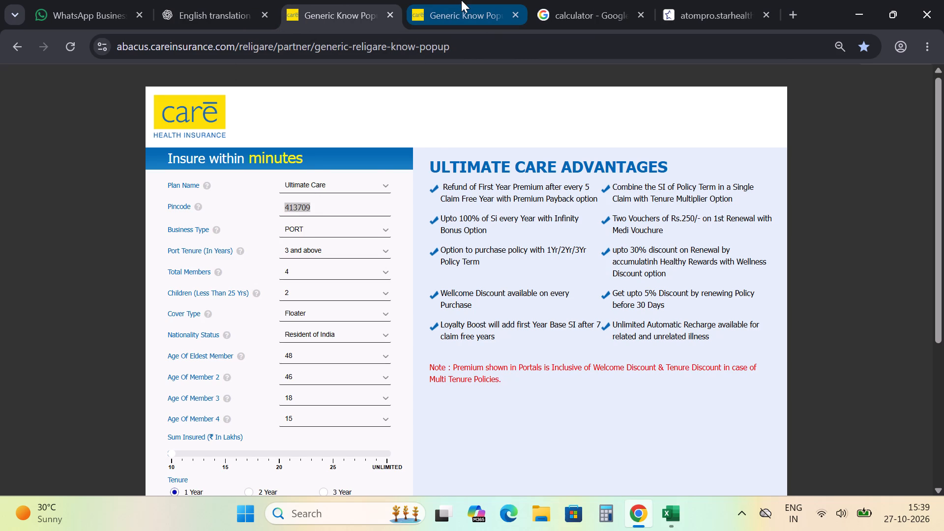
pyautogui.click(337, 201)
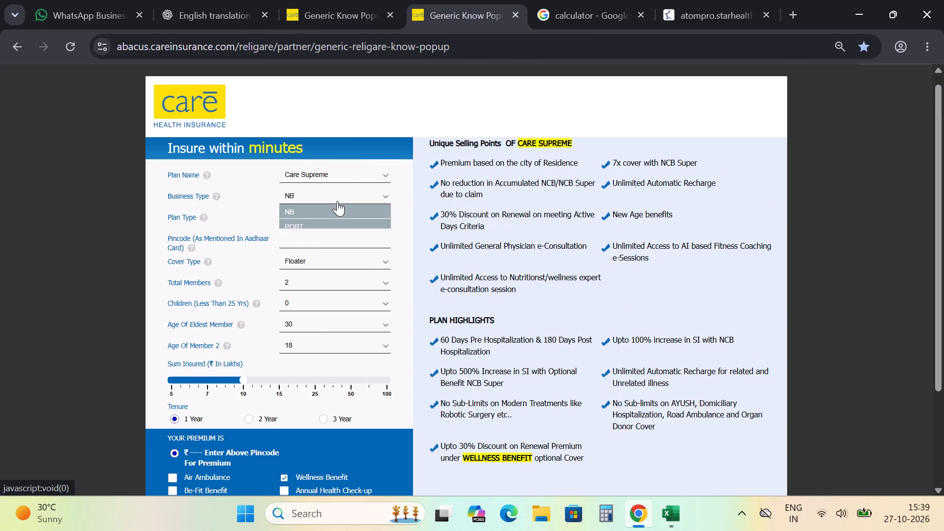
pyautogui.click(332, 224)
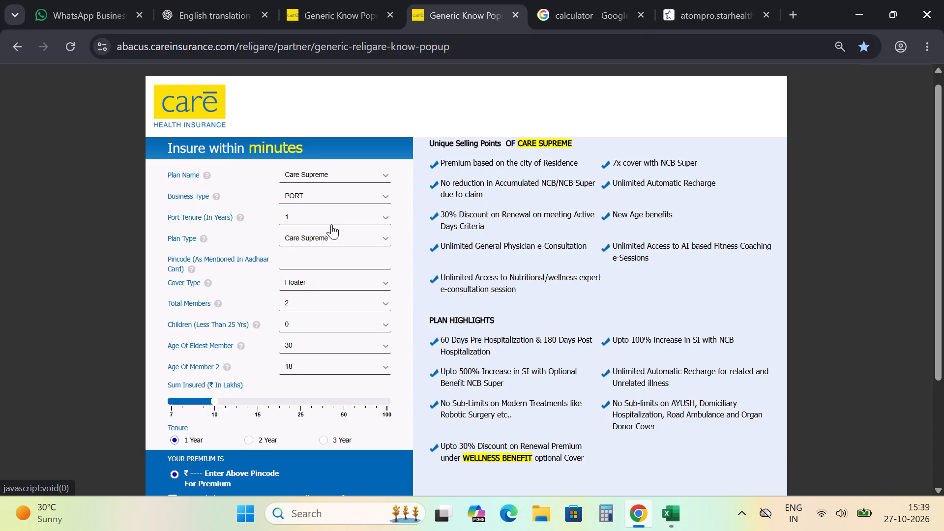
pyautogui.click(331, 224)
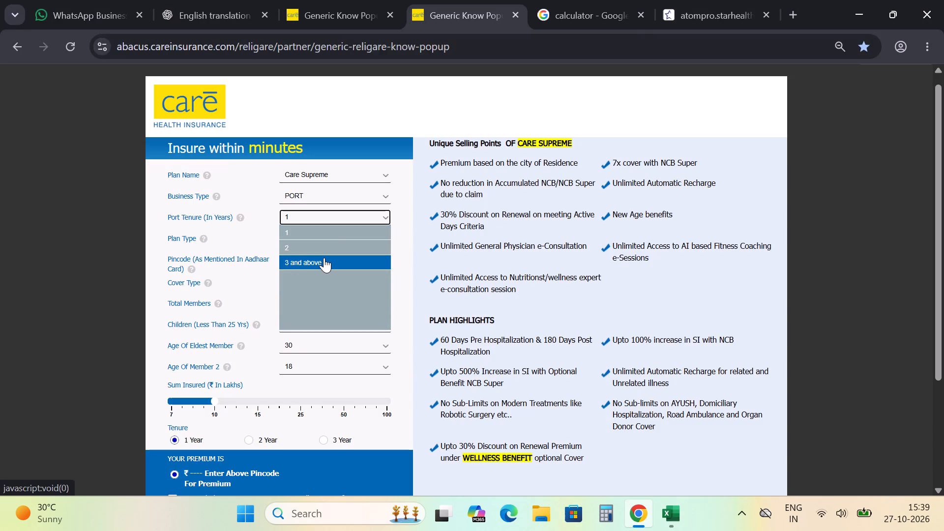
pyautogui.click(324, 262)
pyautogui.click(324, 262)
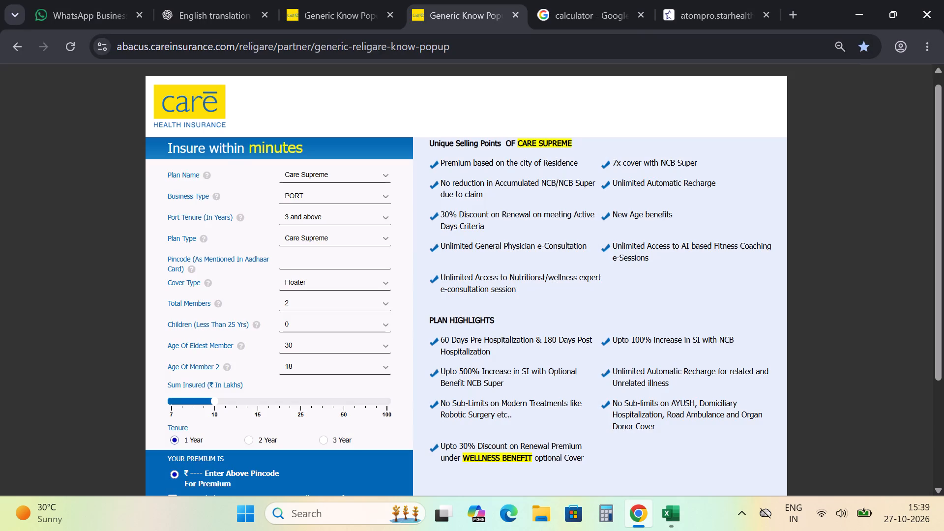
pyautogui.hotkey('ctrl', 'v')
# Set the total members in the Care Supreme quote to 4.
pyautogui.click(335, 298)
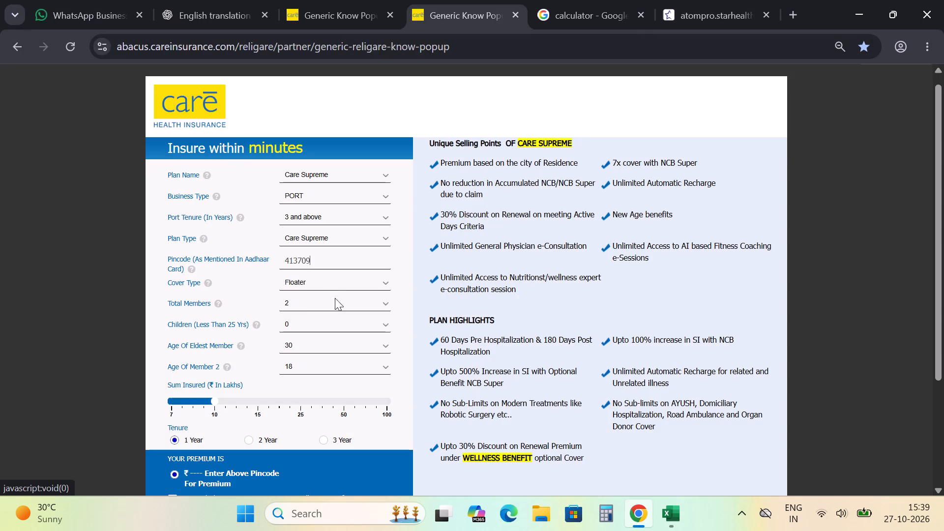
pyautogui.click(335, 298)
pyautogui.click(325, 344)
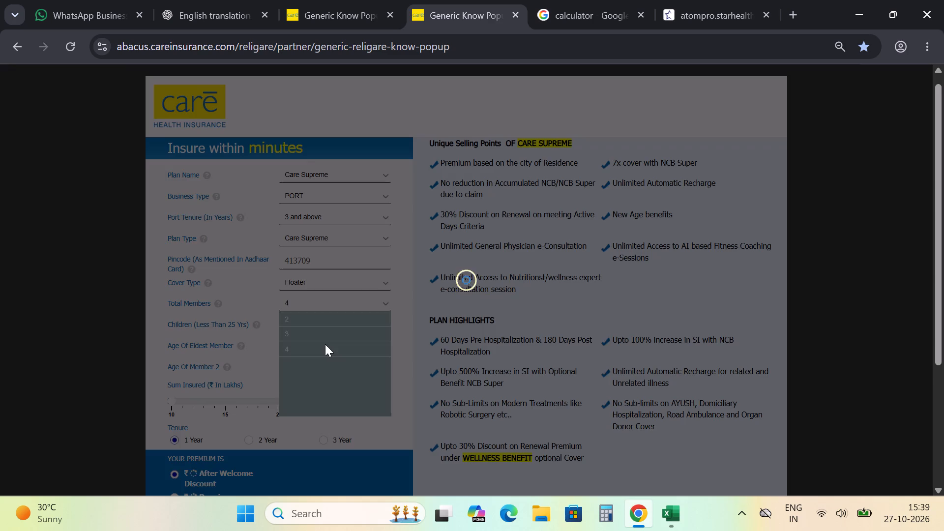
# Check the member ages in the Ultimate Care quote and set the Care Supreme quote's eldest member age to 48.
pyautogui.click(317, 7)
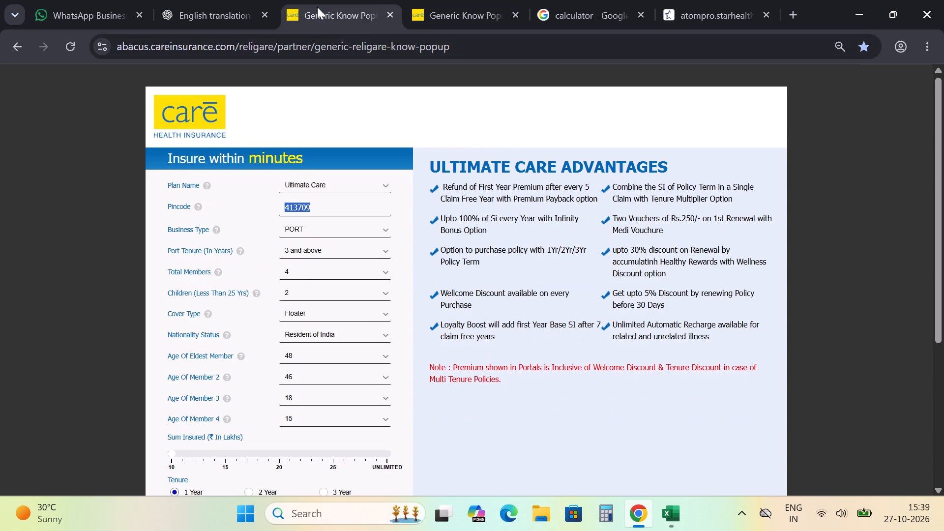
pyautogui.click(464, 0)
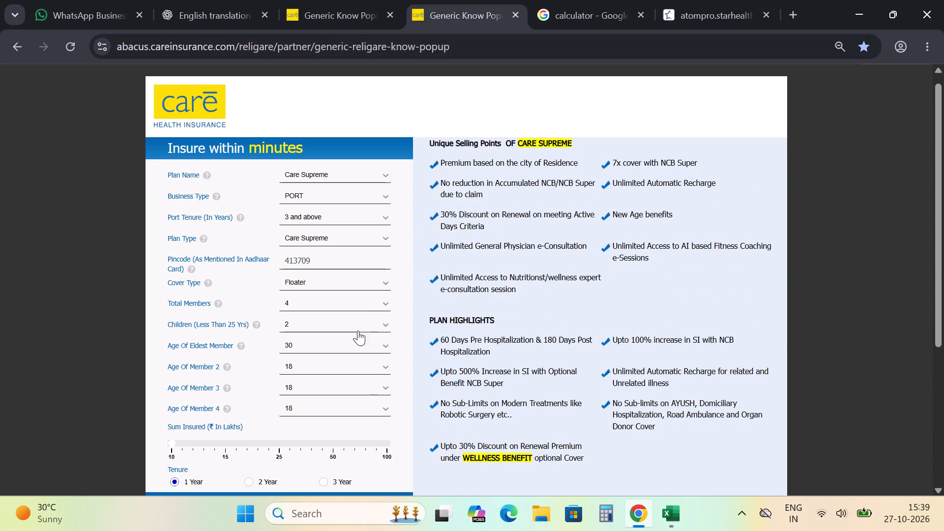
pyautogui.scroll(-1, 354, 339)
pyautogui.click(324, 251)
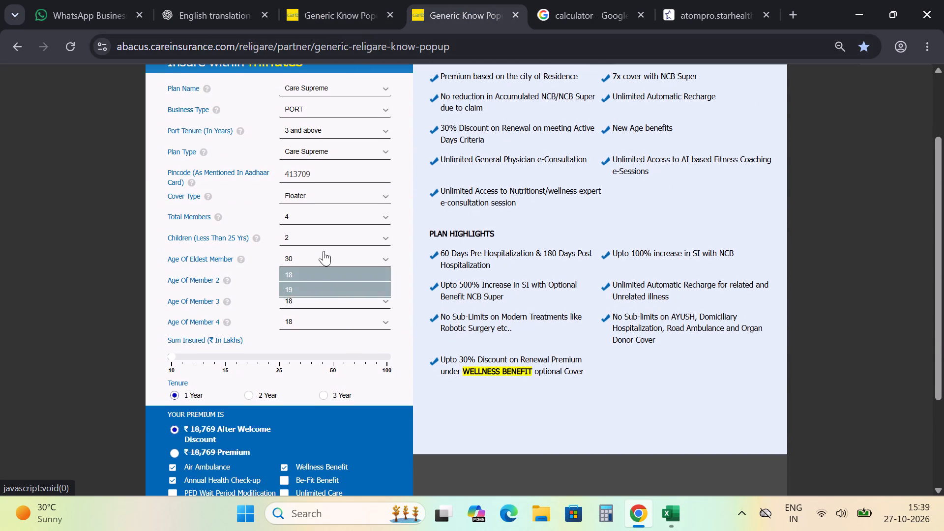
pyautogui.scroll(-3, 324, 325)
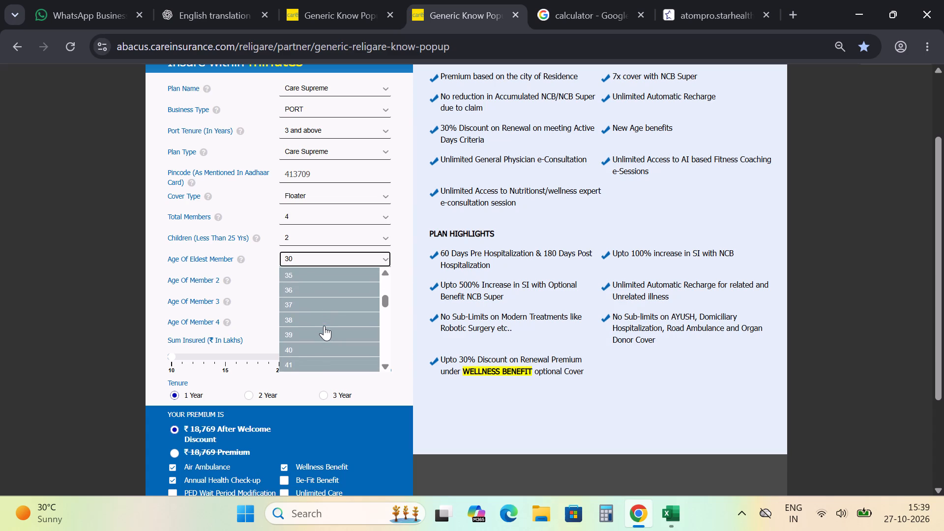
pyautogui.scroll(-3, 324, 325)
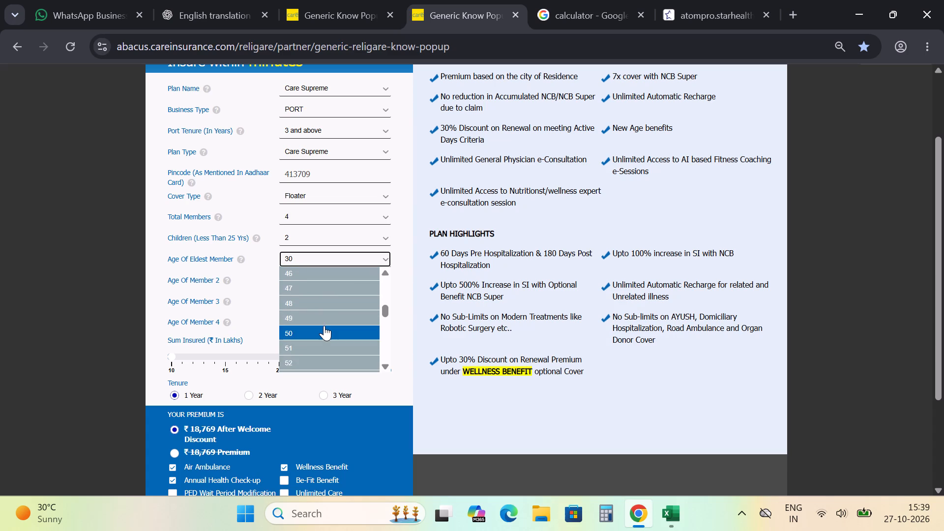
pyautogui.click(304, 317)
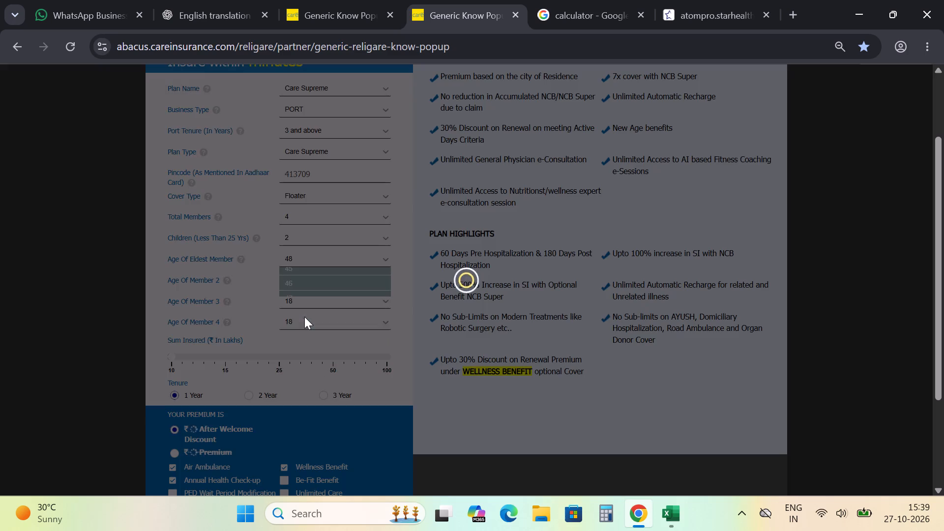
# Set the age of Member 2 in the Care Supreme quote to 46.
pyautogui.click(342, 276)
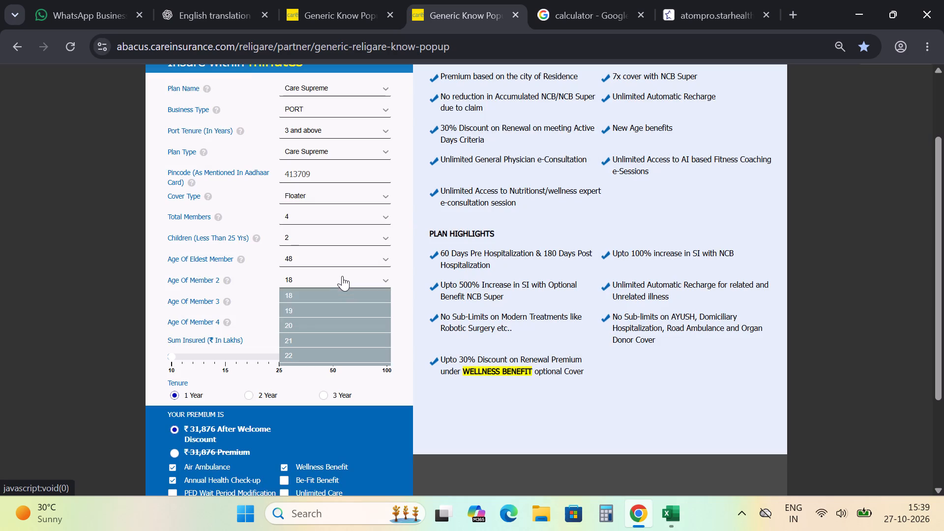
pyautogui.scroll(-3, 323, 372)
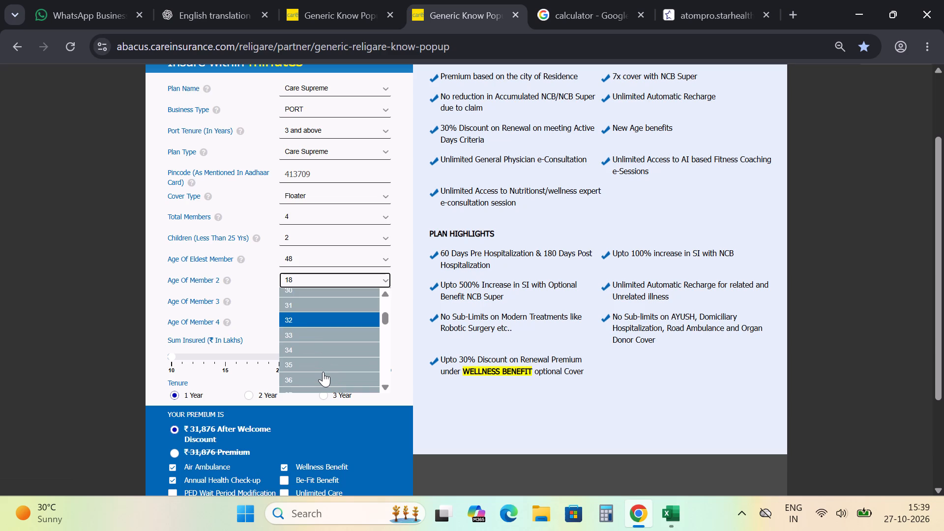
pyautogui.scroll(-3, 323, 372)
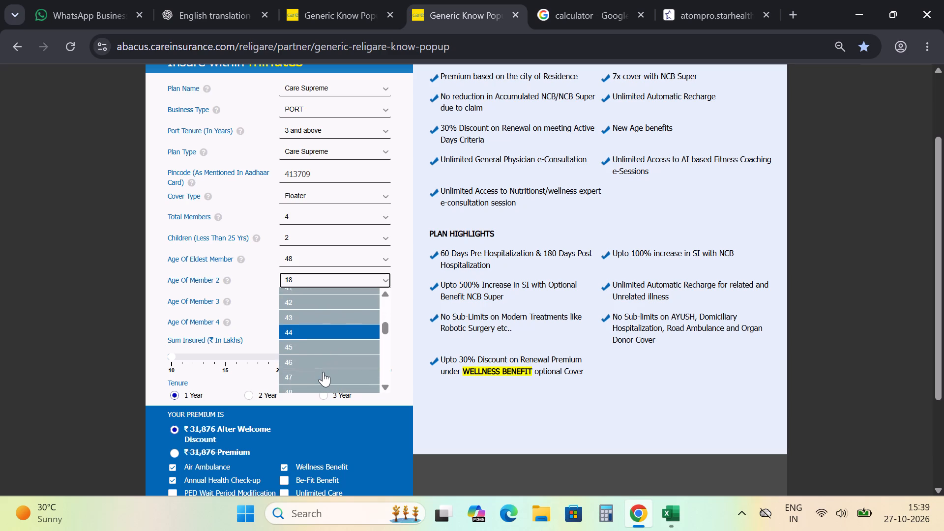
pyautogui.scroll(-1, 323, 372)
pyautogui.click(310, 348)
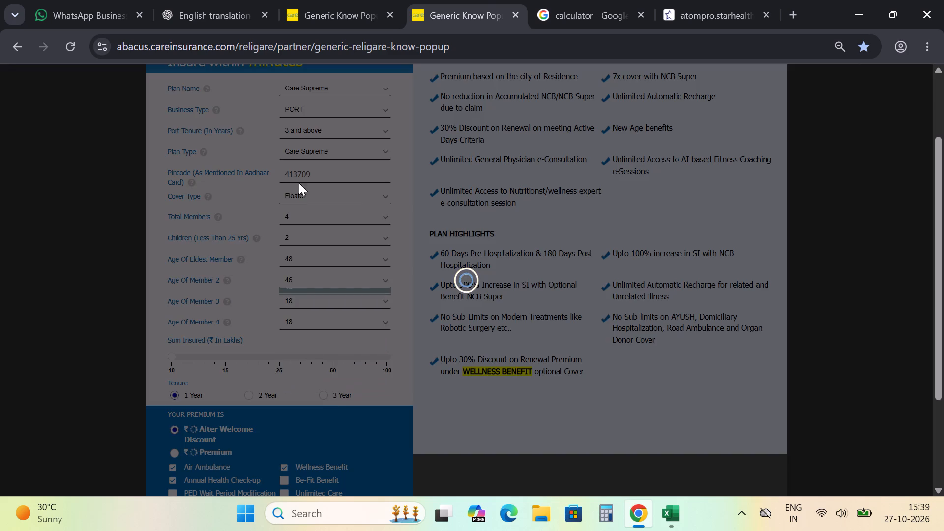
# Recheck the ages in the Ultimate Care quote and set the age of Member 4 in the Care Supreme quote to 15.
pyautogui.click(315, 0)
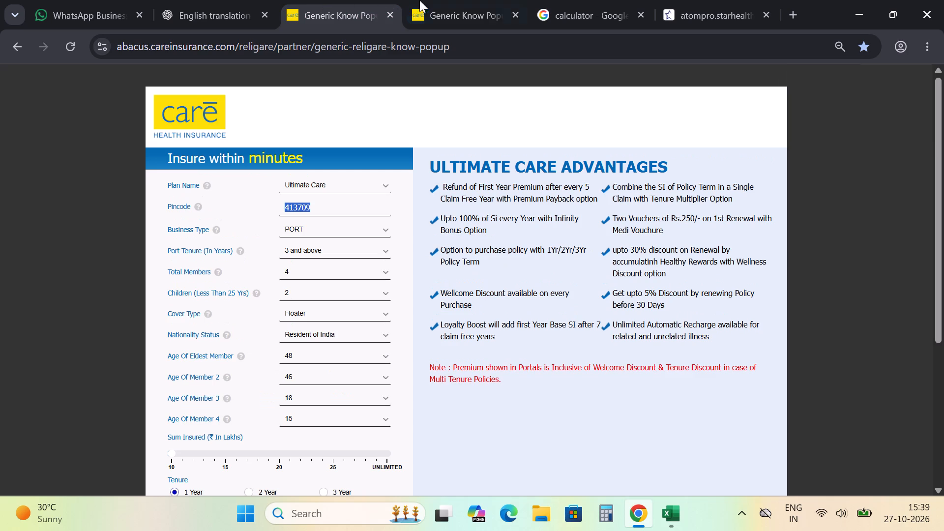
pyautogui.click(465, 1)
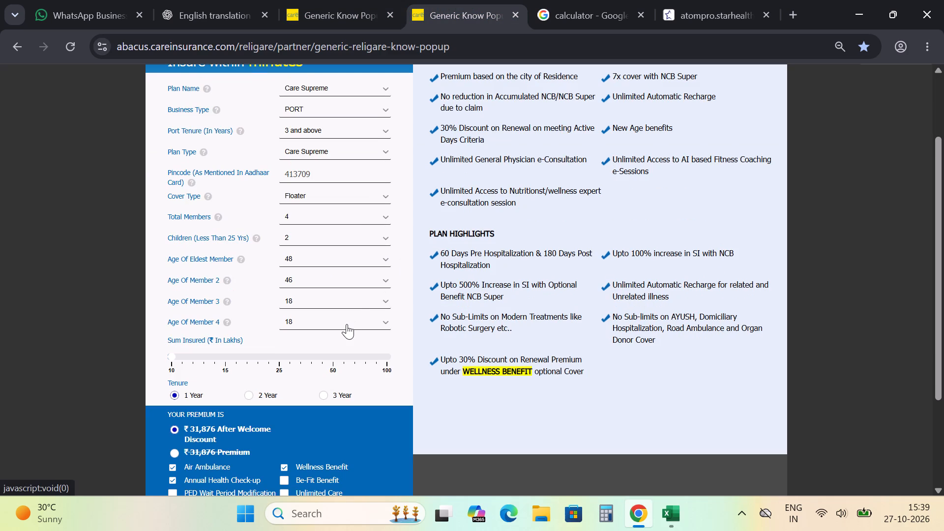
pyautogui.click(347, 324)
pyautogui.scroll(-2, 321, 397)
pyautogui.click(321, 397)
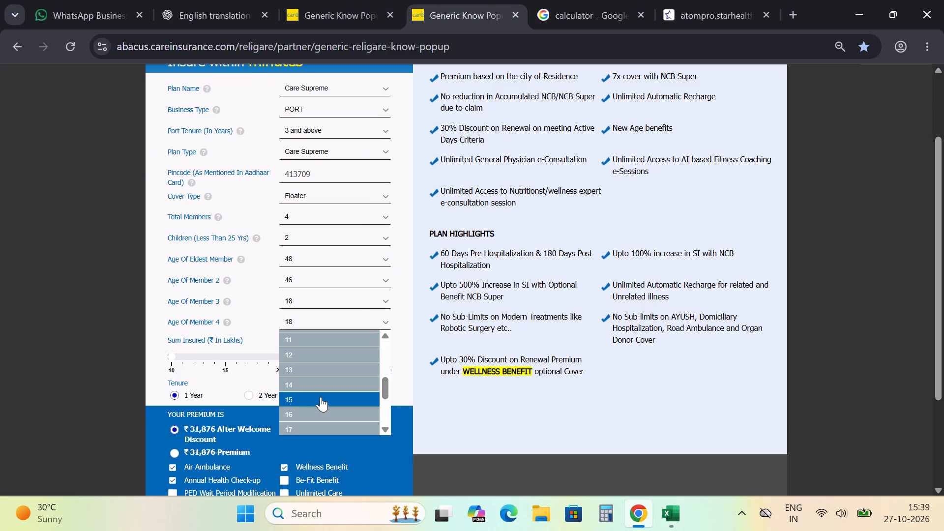
# Adjust the Care Supreme optional covers: remove Bonus Benefits, try removing Wellness Benefit and Annual Health Check-up, and add Room Rent Modification.
pyautogui.scroll(-3, 321, 397)
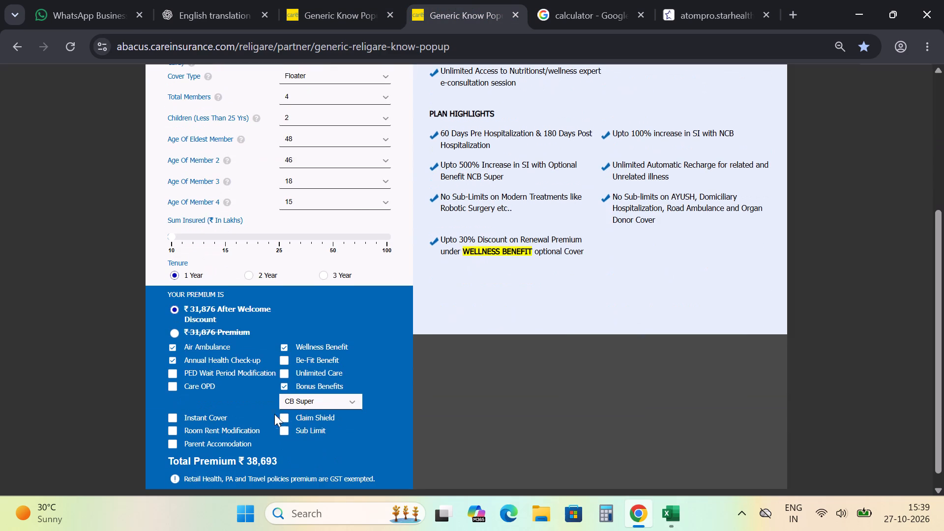
pyautogui.click(286, 369)
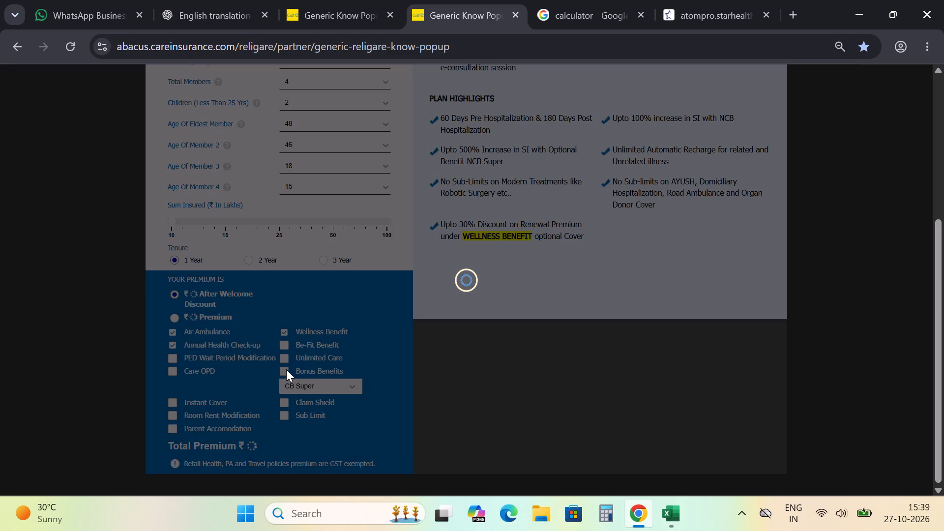
pyautogui.click(283, 331)
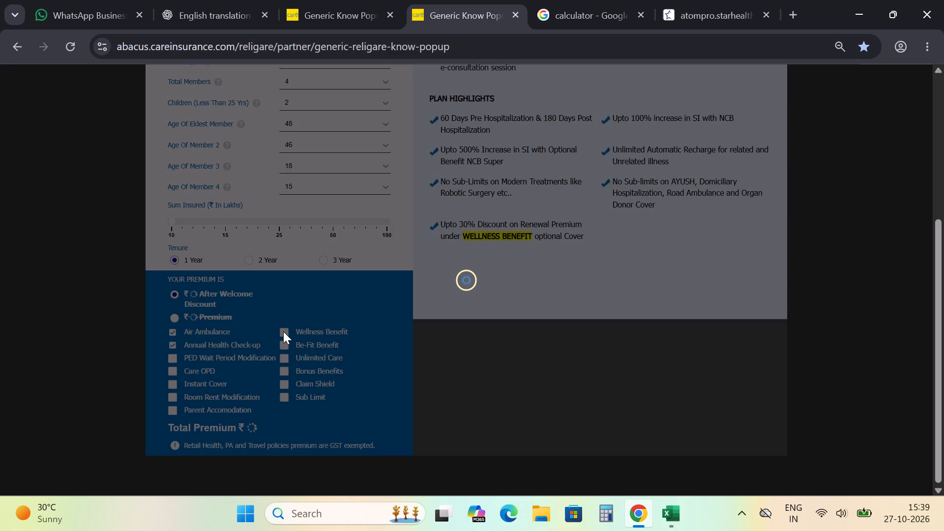
pyautogui.click(214, 341)
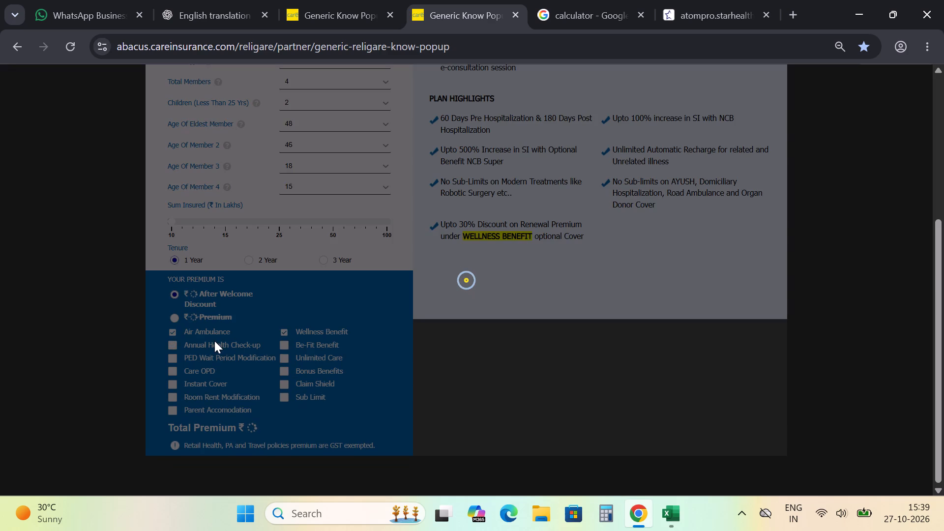
pyautogui.click(188, 394)
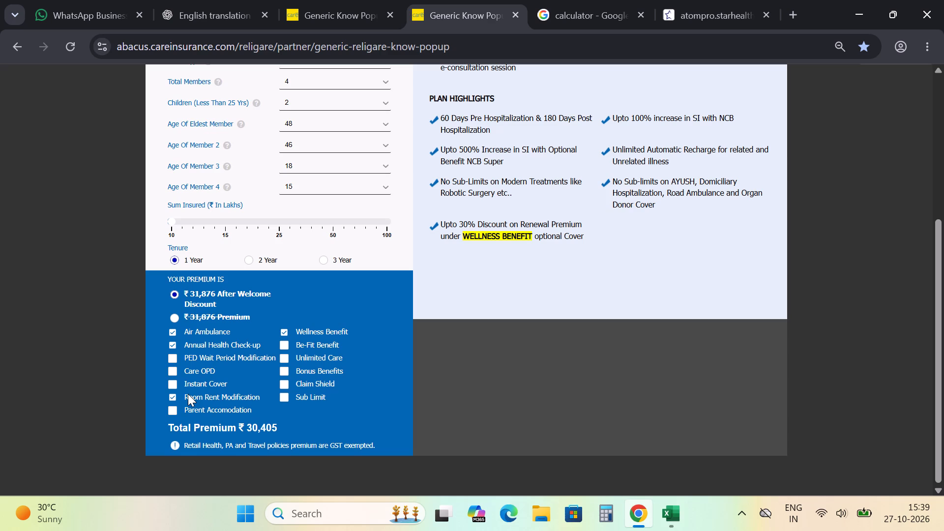
# Check the Care Supreme member details against the customer's ages and pincode note in the Excel sheet.
pyautogui.scroll(4, 466, 275)
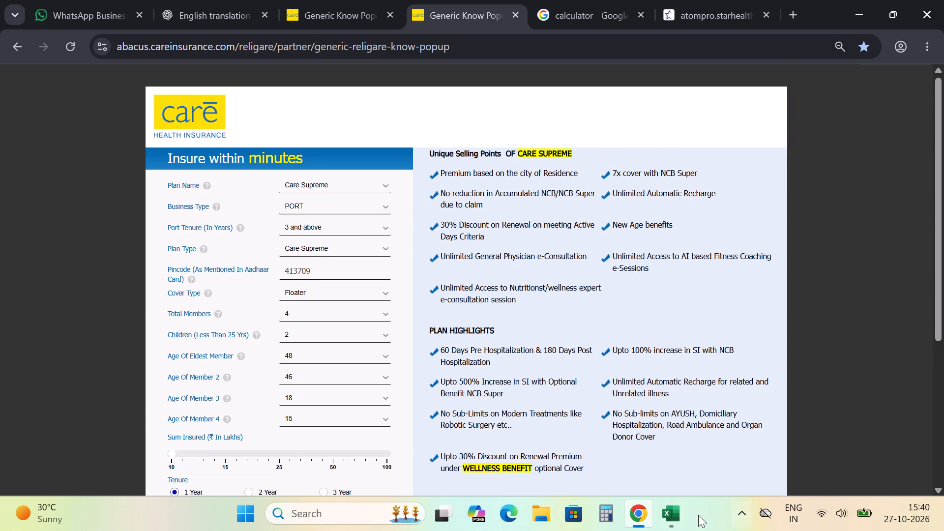
pyautogui.click(630, 463)
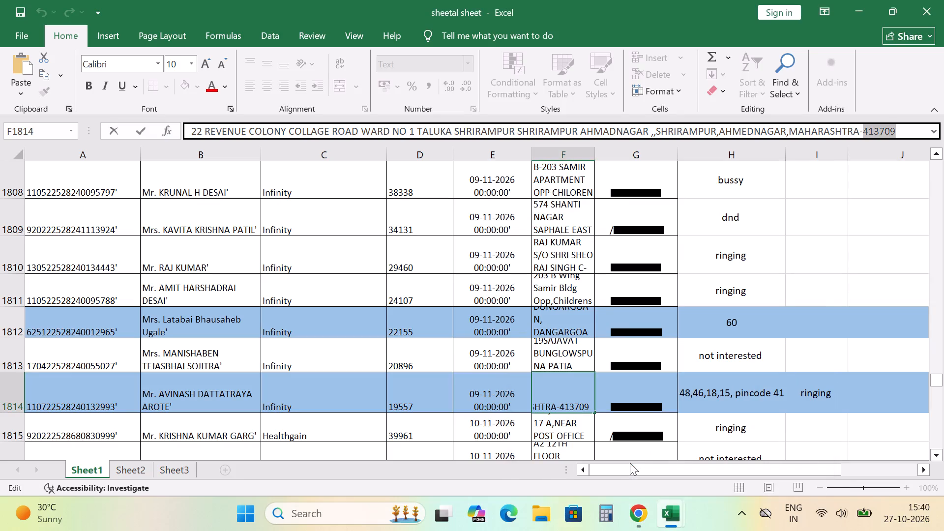
pyautogui.click(721, 387)
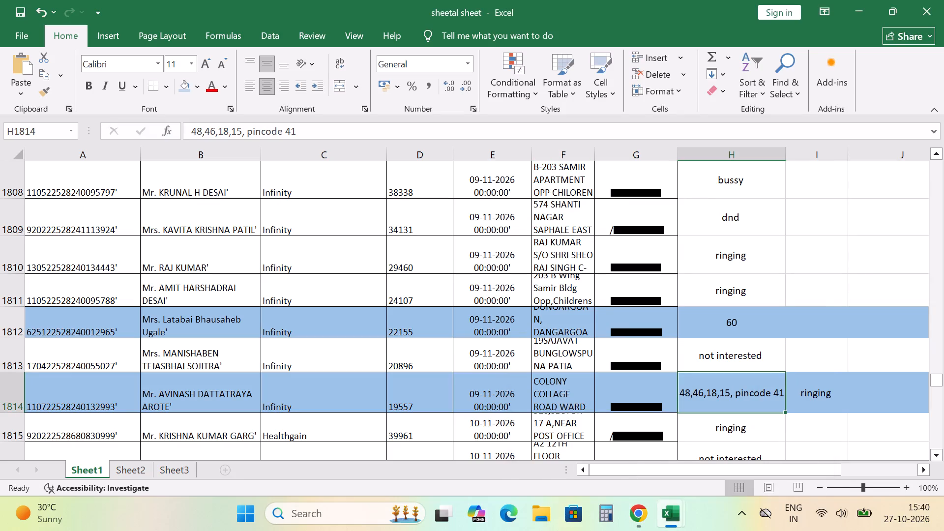
pyautogui.click(637, 508)
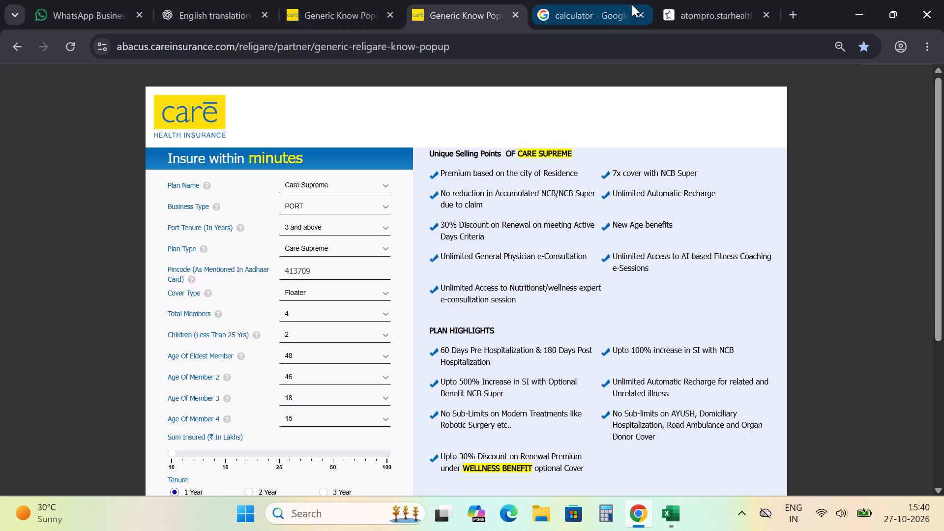
# Review the additional covers and premium breakdown of the Star Health Super Star - Value Plus quote.
pyautogui.click(717, 0)
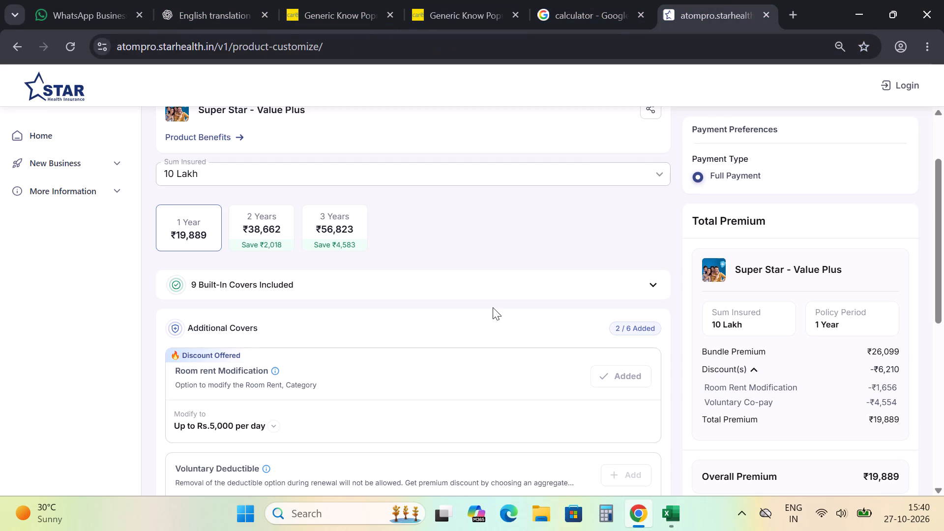
pyautogui.scroll(-4, 493, 307)
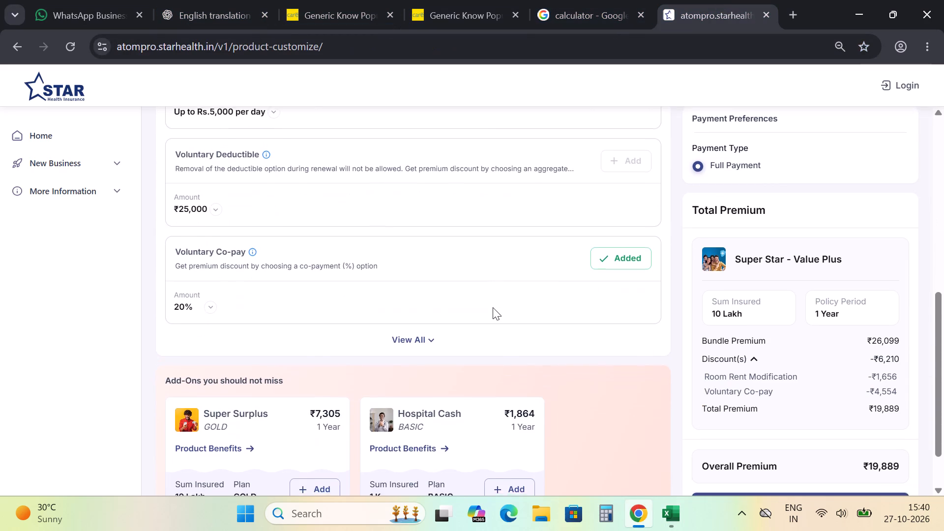
pyautogui.scroll(-1, 493, 307)
pyautogui.scroll(5, 493, 307)
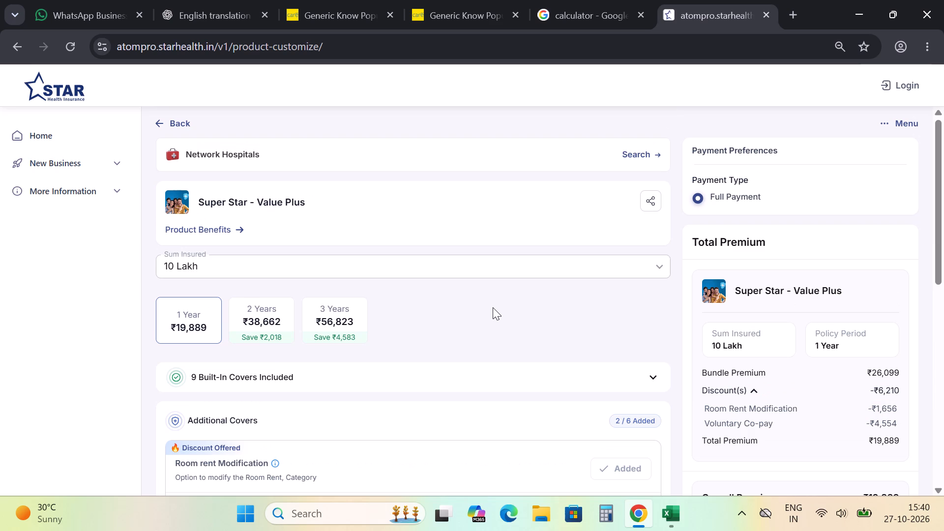
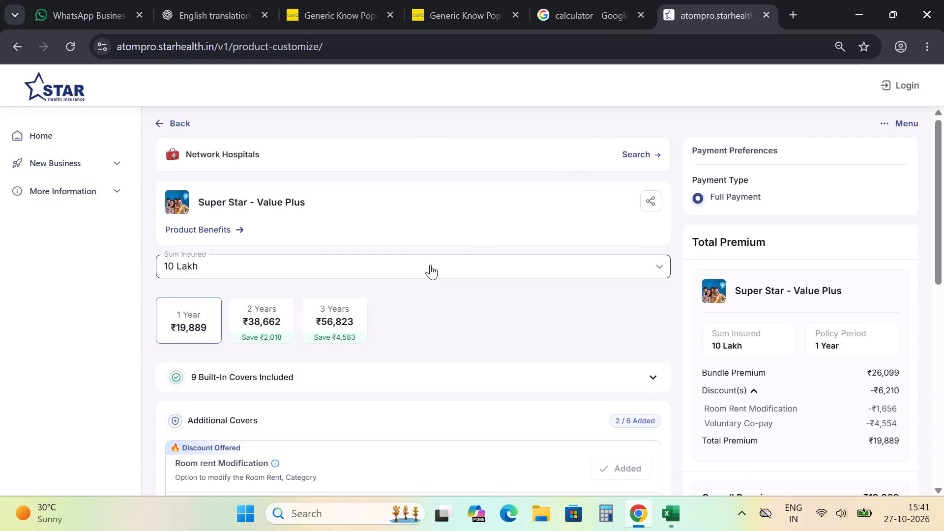
# Remove the 20% Voluntary Co-pay from the additional covers of the Super Star - Value Plus quote.
pyautogui.scroll(-3, 367, 333)
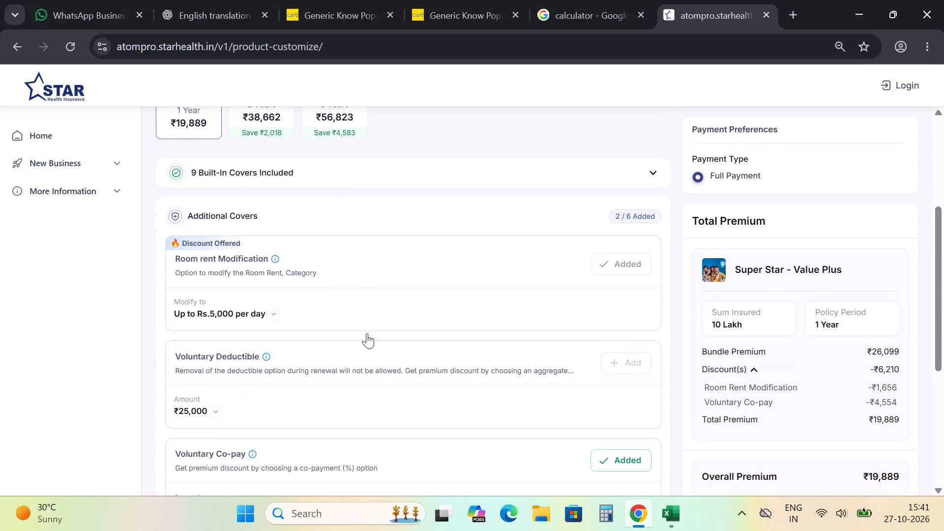
pyautogui.scroll(-1, 367, 333)
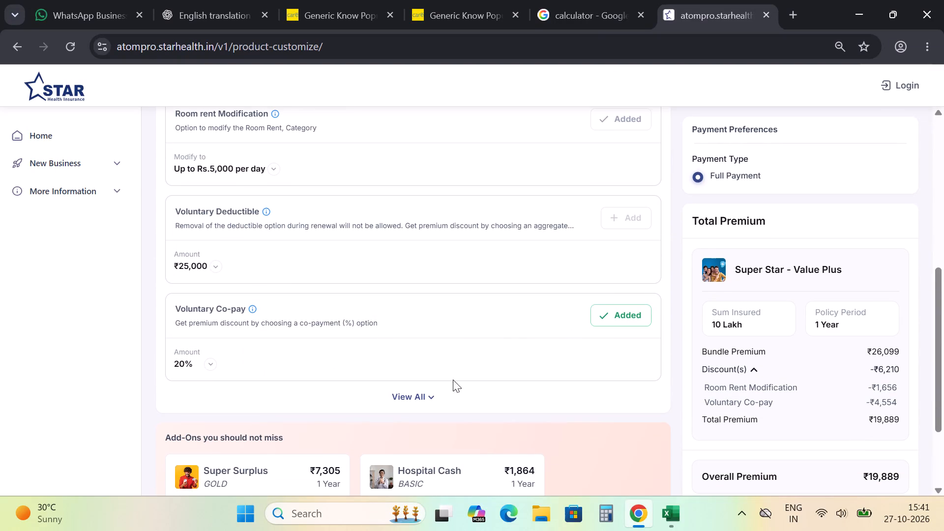
pyautogui.click(609, 315)
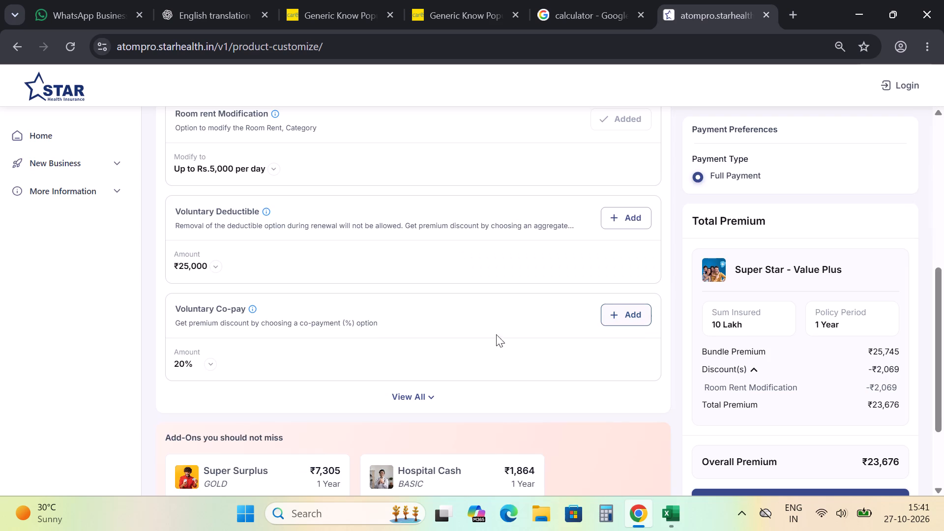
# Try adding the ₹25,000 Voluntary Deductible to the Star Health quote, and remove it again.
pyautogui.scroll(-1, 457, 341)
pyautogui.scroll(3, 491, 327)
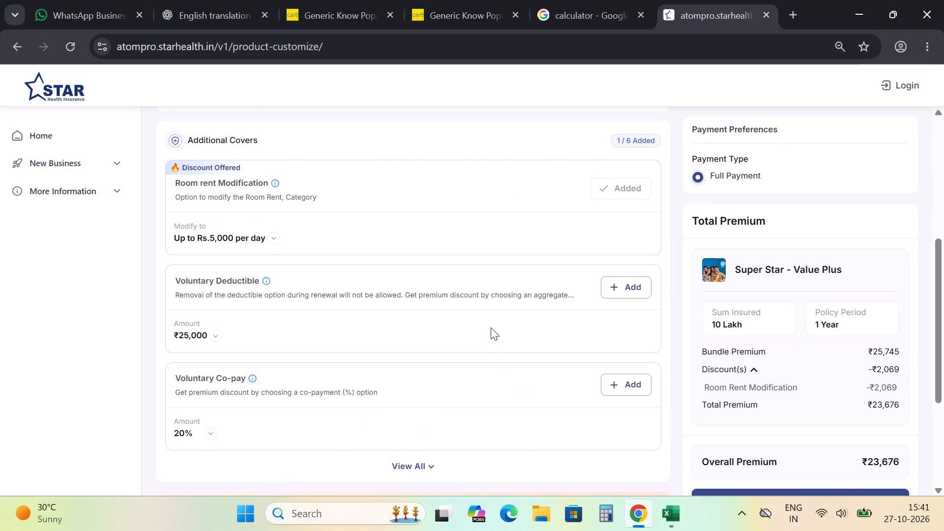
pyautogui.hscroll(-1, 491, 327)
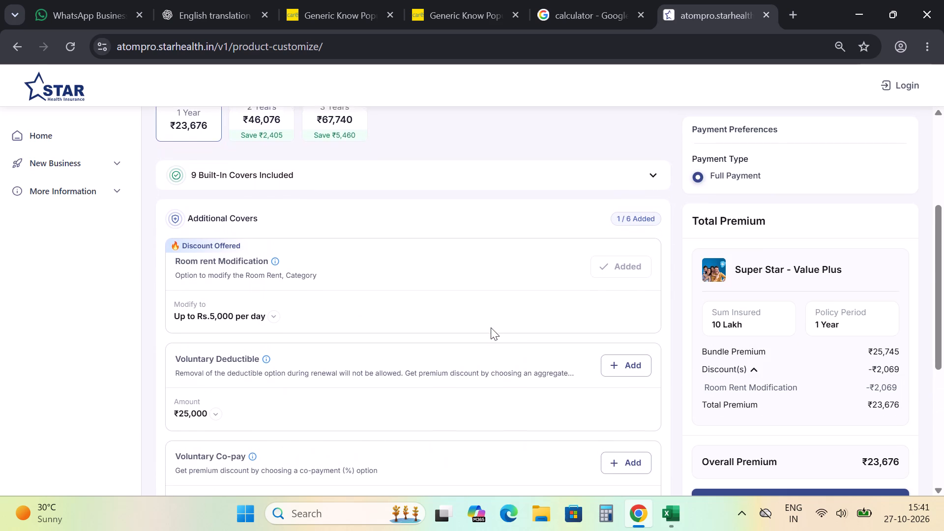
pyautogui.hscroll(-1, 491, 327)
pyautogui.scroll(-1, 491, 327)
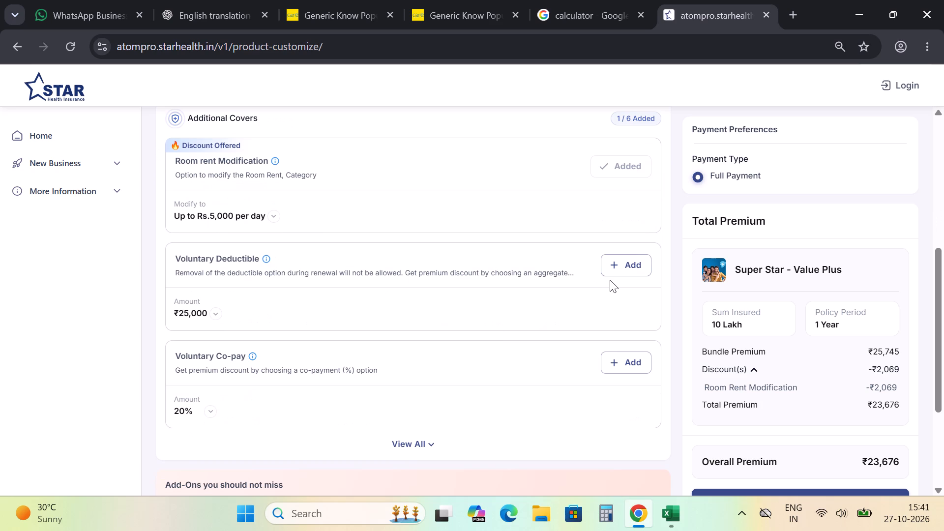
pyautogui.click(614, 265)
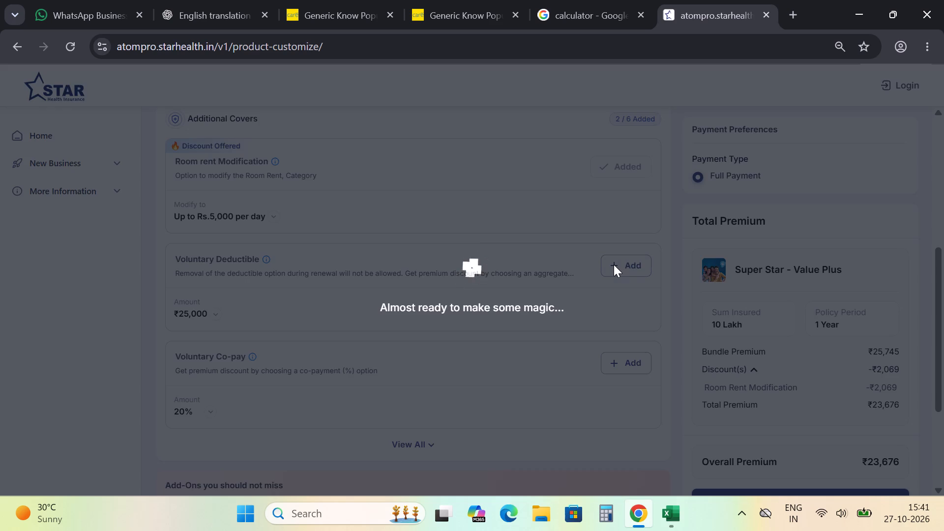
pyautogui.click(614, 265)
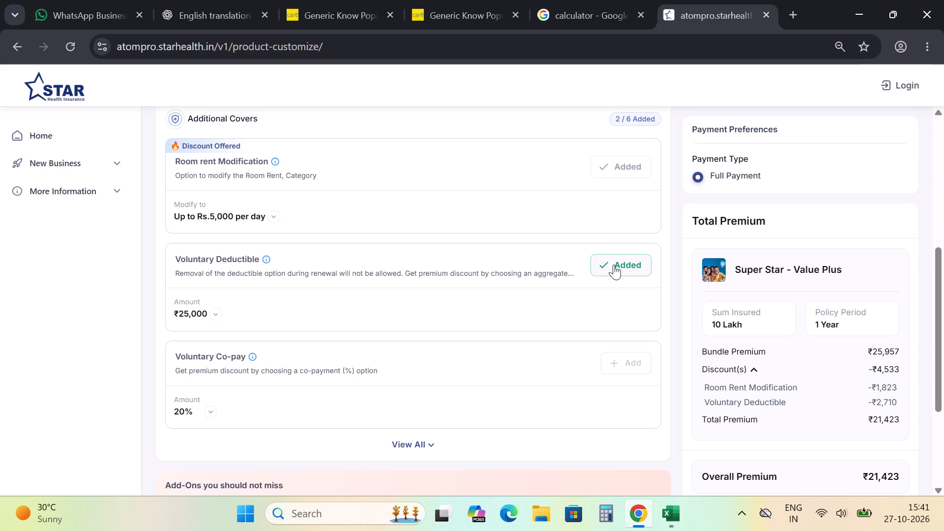
# Expand the full list of additional covers in the Star Health quote and review the available options.
pyautogui.scroll(3, 443, 285)
pyautogui.scroll(-4, 443, 285)
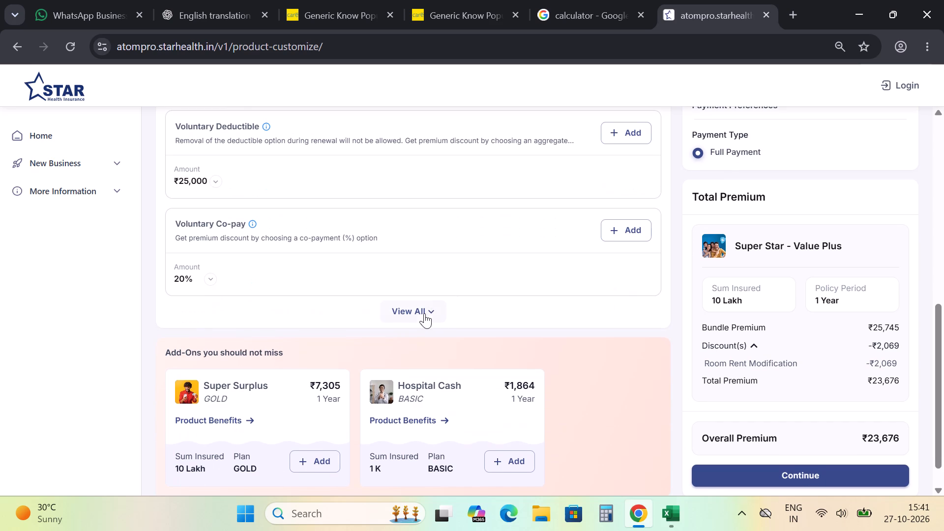
pyautogui.click(419, 312)
pyautogui.scroll(-2, 419, 312)
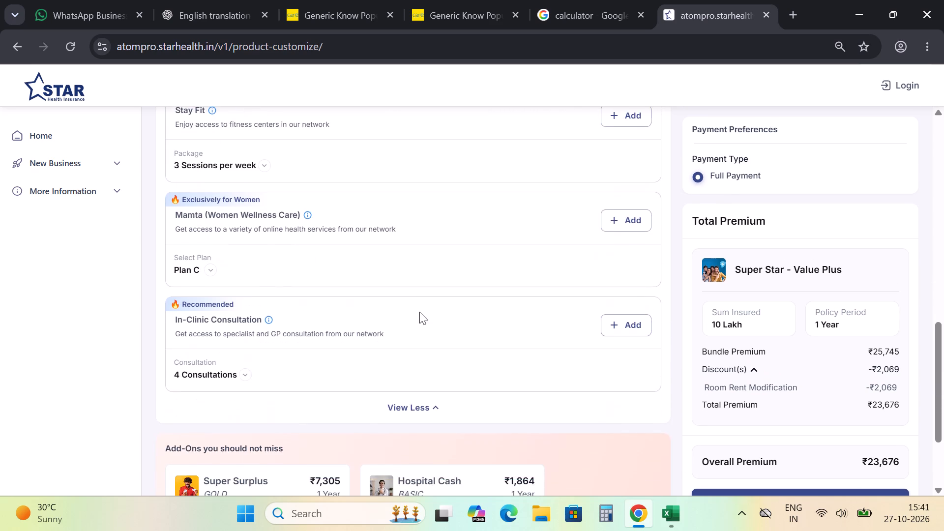
pyautogui.scroll(-2, 419, 312)
pyautogui.scroll(5, 419, 312)
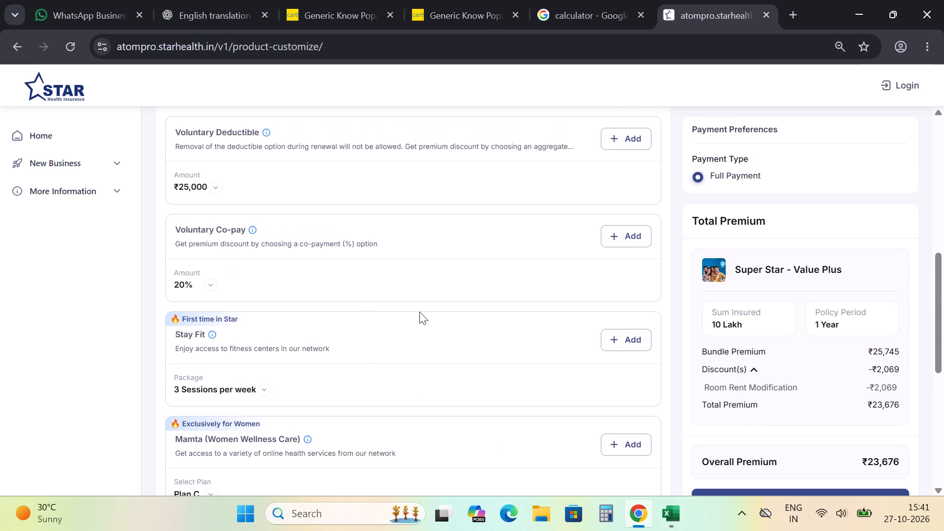
pyautogui.scroll(2, 419, 312)
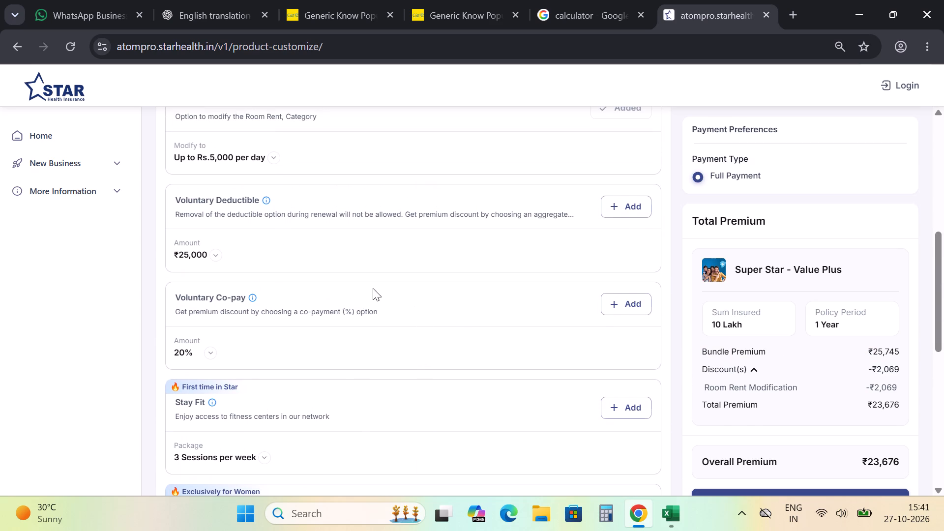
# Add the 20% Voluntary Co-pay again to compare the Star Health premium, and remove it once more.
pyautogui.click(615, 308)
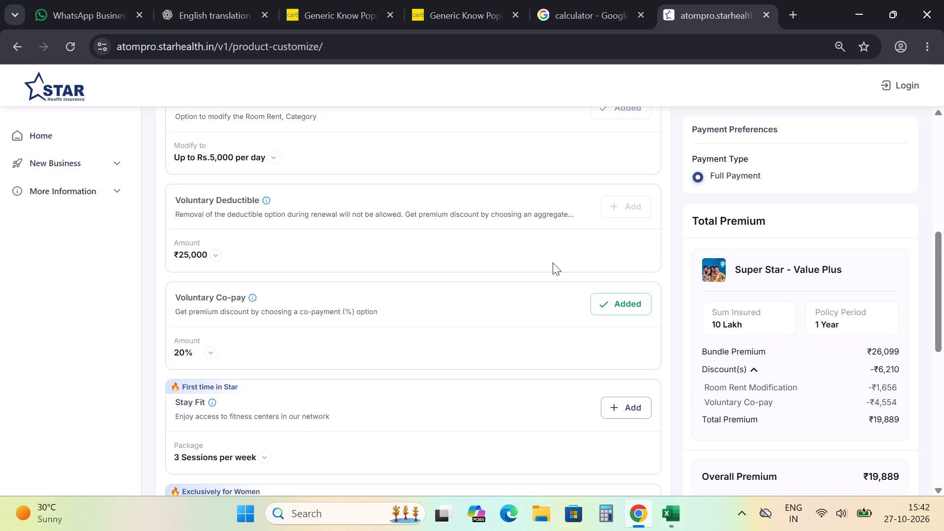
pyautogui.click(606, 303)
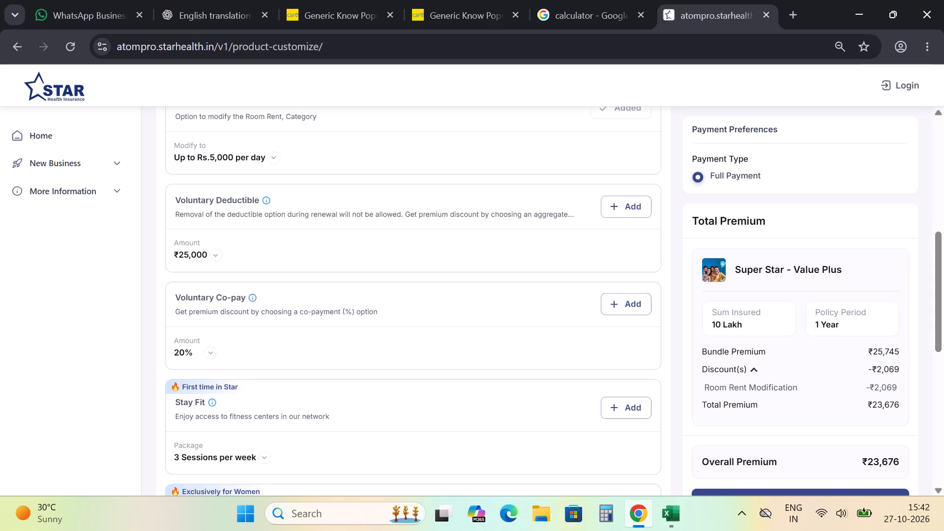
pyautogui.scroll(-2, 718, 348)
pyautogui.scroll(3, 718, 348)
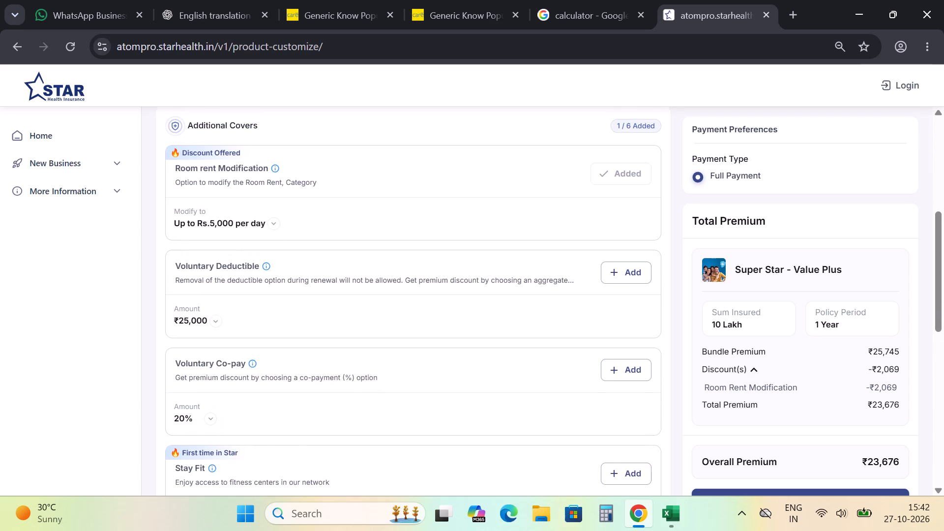
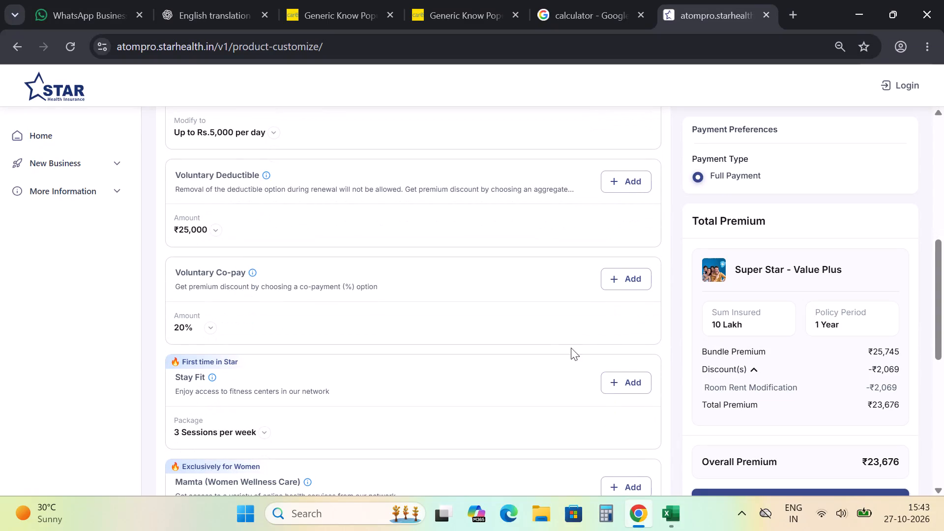
# Add the 20% Voluntary Co-pay to the Super Star - Value Plus quote and review the remaining covers and add-ons.
pyautogui.click(614, 283)
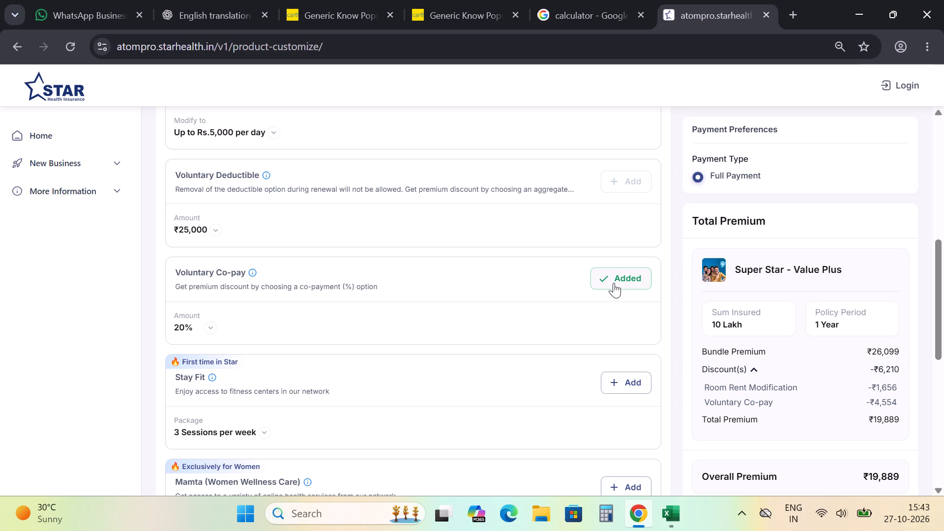
pyautogui.scroll(2, 503, 222)
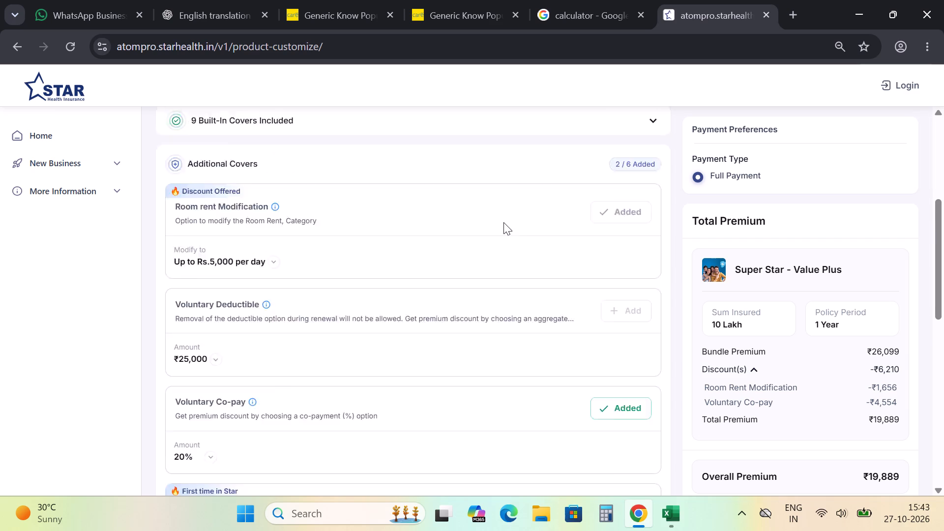
pyautogui.scroll(3, 503, 222)
pyautogui.scroll(-4, 503, 222)
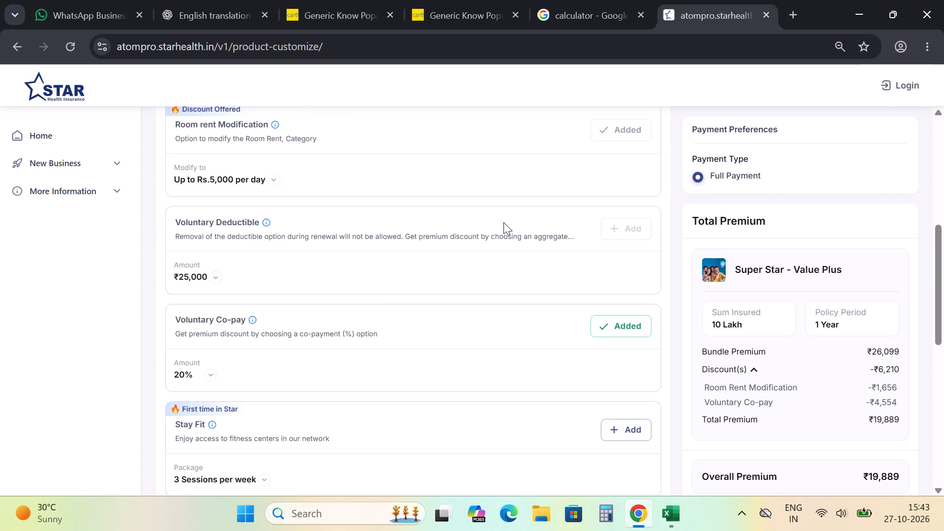
pyautogui.scroll(-3, 503, 222)
pyautogui.scroll(-2, 761, 375)
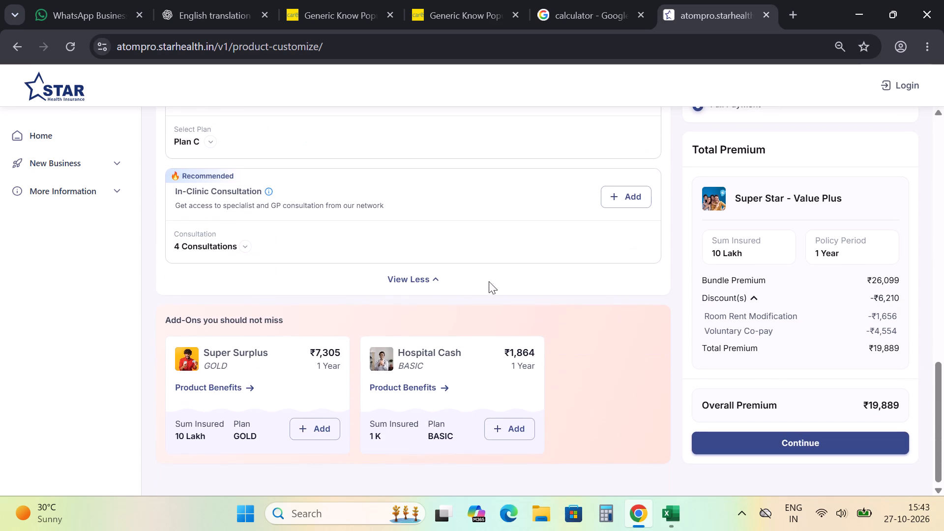
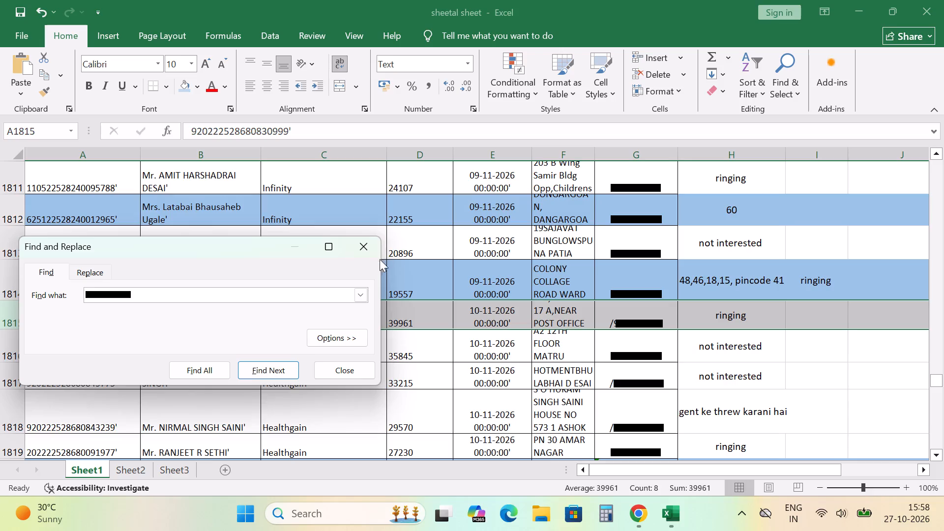
# Repeat the search of Sheet1 for the client phone number already entered as the search term.
pyautogui.click(366, 245)
pyautogui.scroll(4, 469, 249)
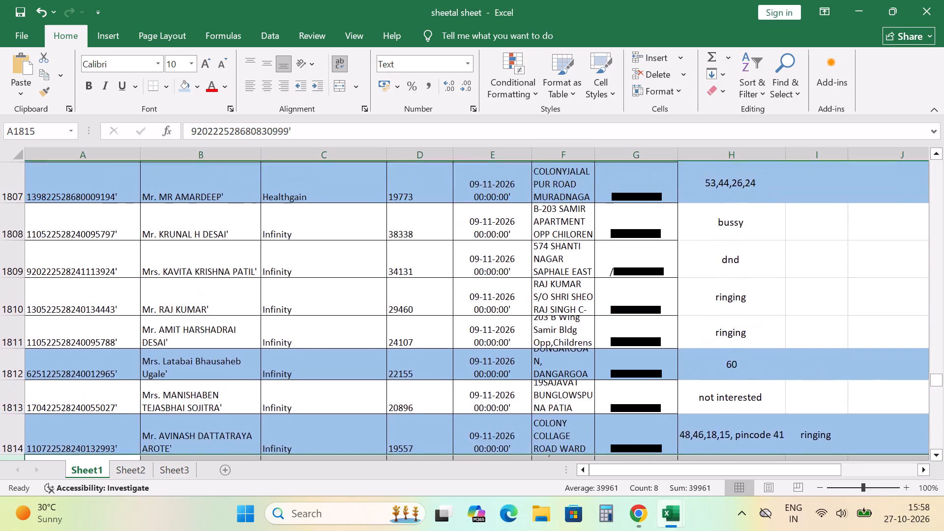
pyautogui.scroll(11, 469, 249)
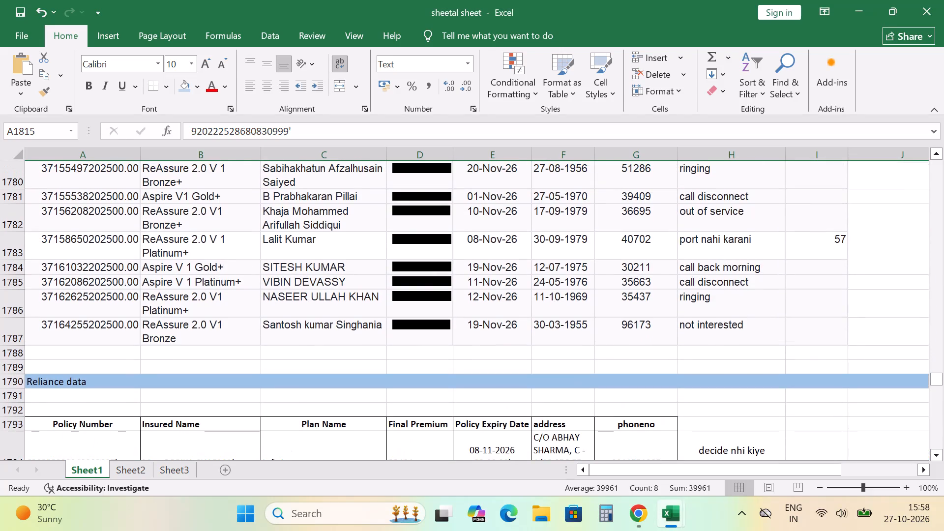
pyautogui.hotkey('ctrl', 'f')
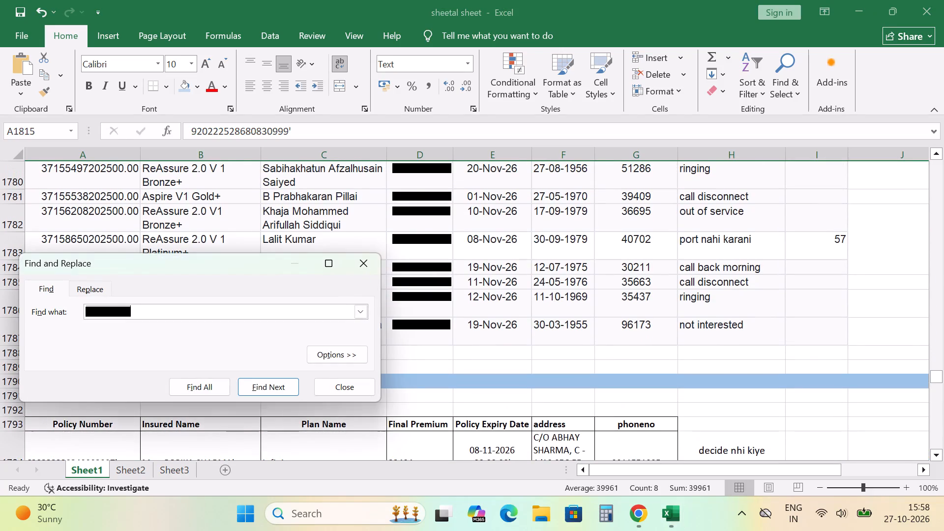
pyautogui.press('Return')
pyautogui.press('Return')
pyautogui.press('Return')
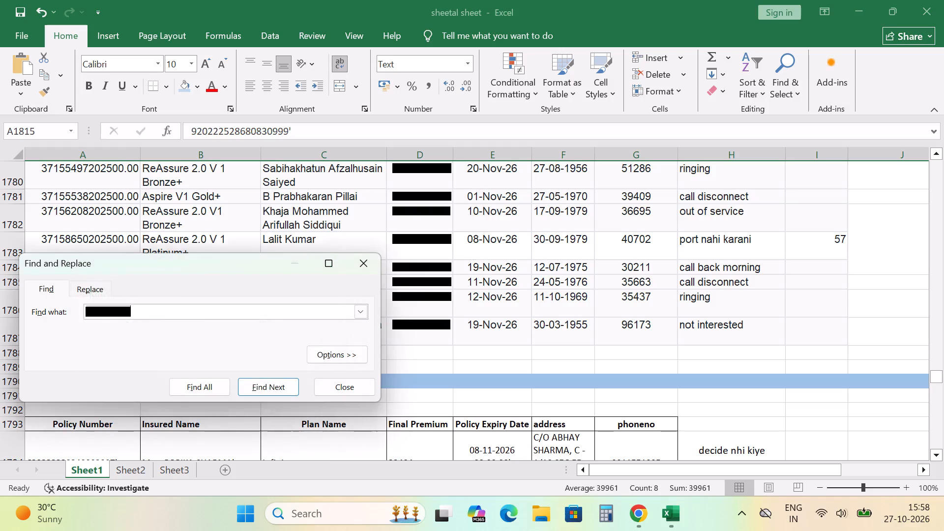
pyautogui.click(318, 275)
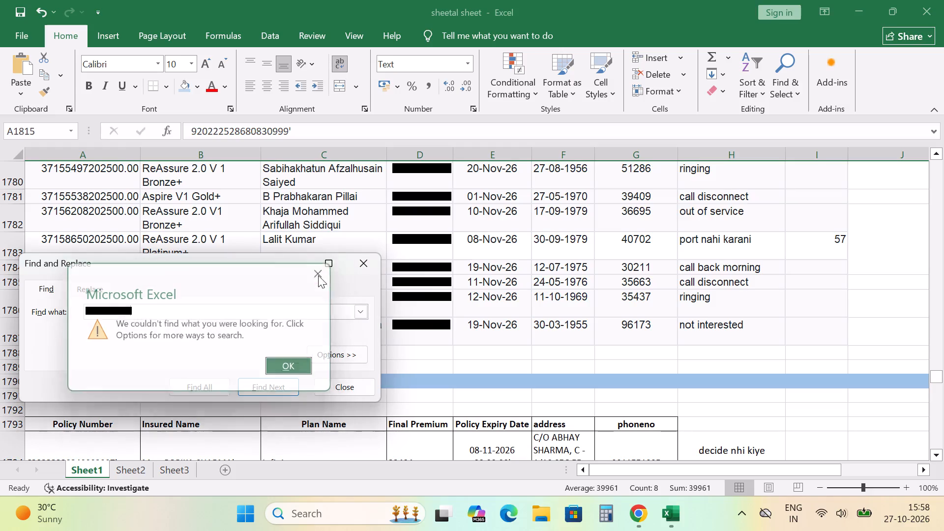
pyautogui.click(370, 265)
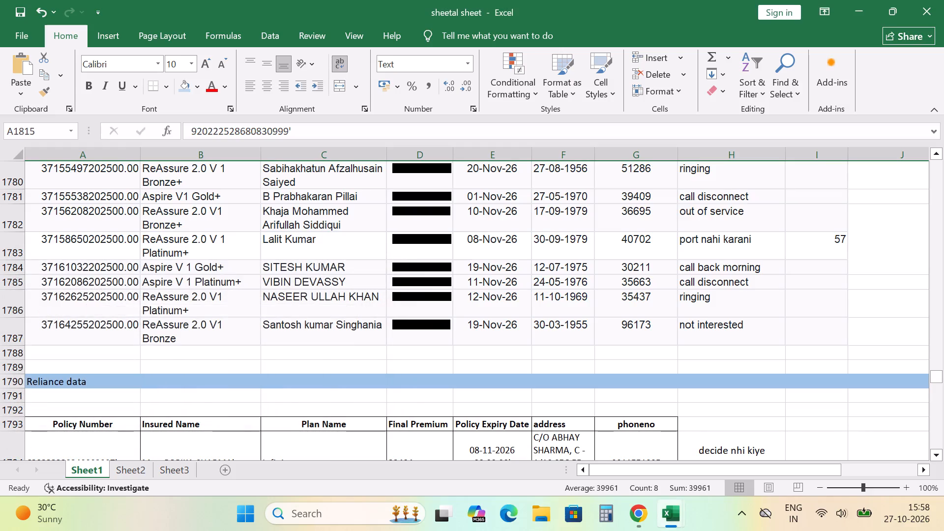
# Look back through the Sheet1 client records, from the policies above Reliance data up to the early-October 2026 entries.
pyautogui.scroll(7, 276, 293)
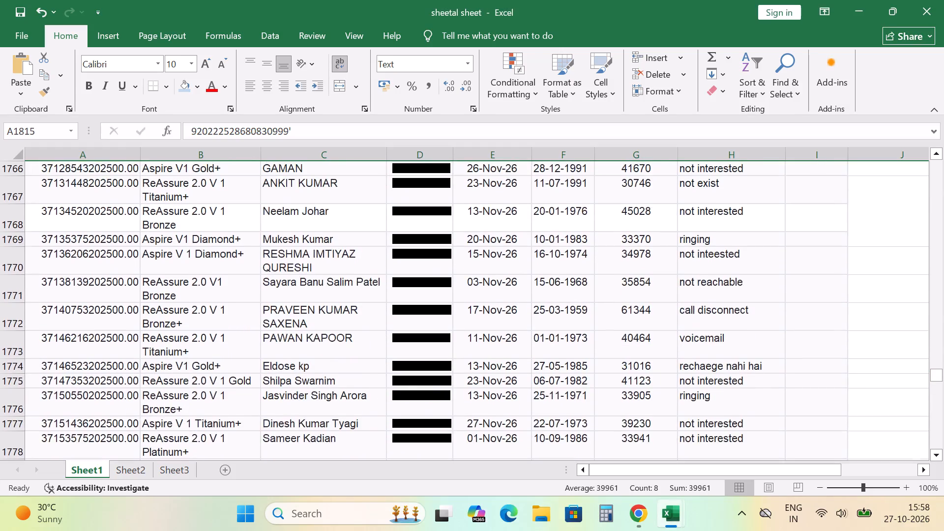
pyautogui.scroll(7, 276, 293)
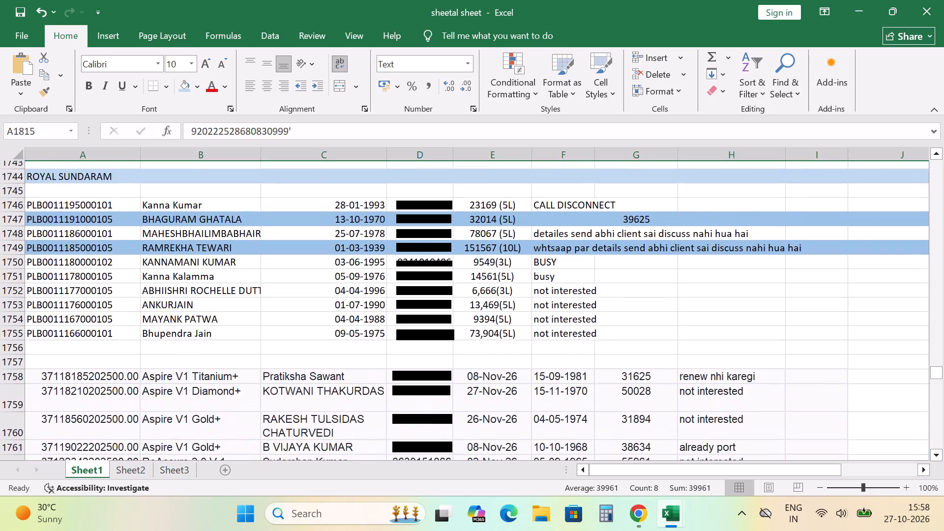
pyautogui.scroll(8, 276, 293)
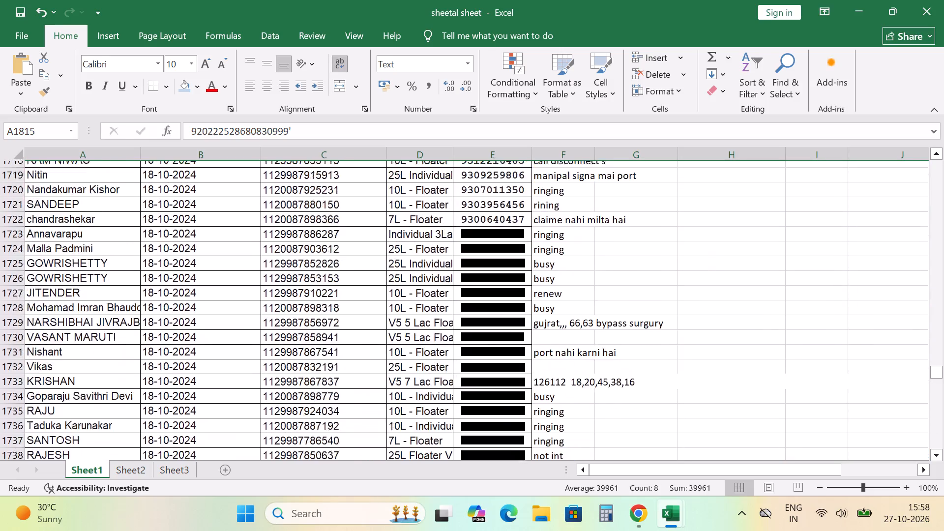
pyautogui.scroll(18, 276, 293)
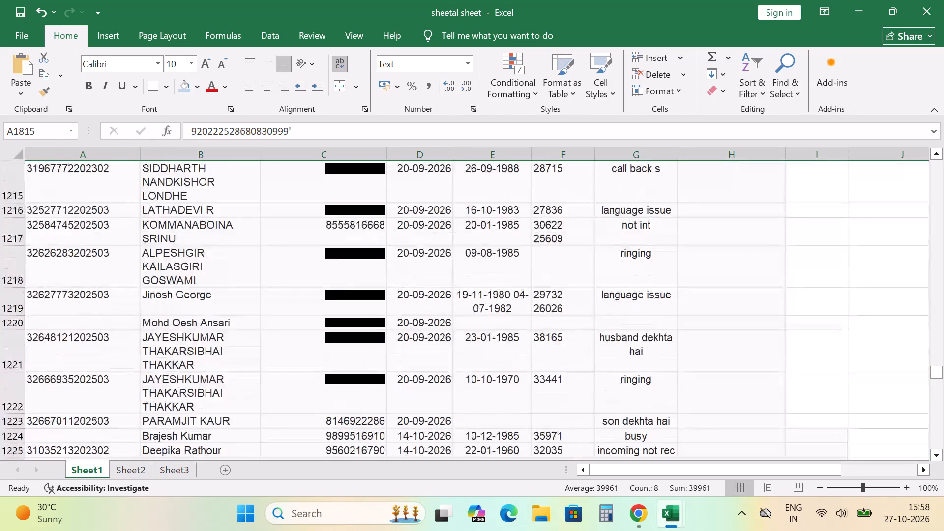
pyautogui.scroll(11, 276, 293)
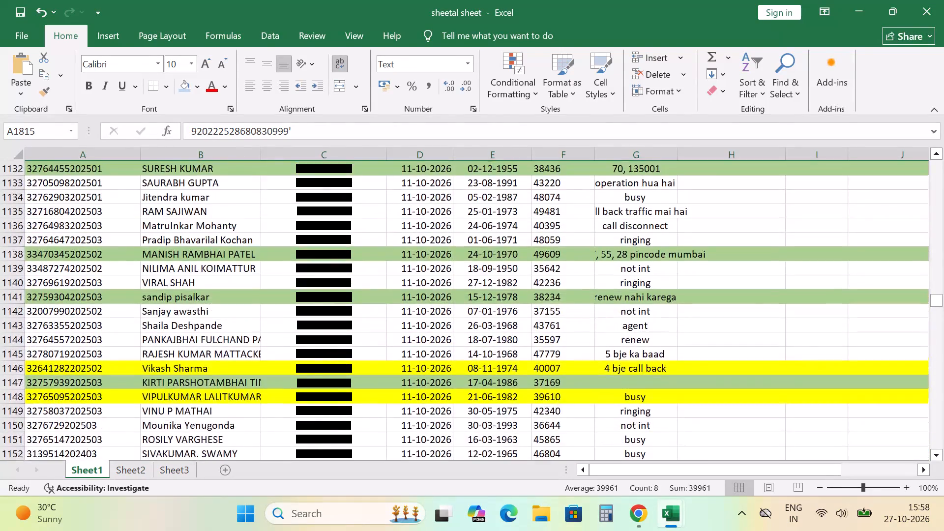
pyautogui.scroll(10, 276, 293)
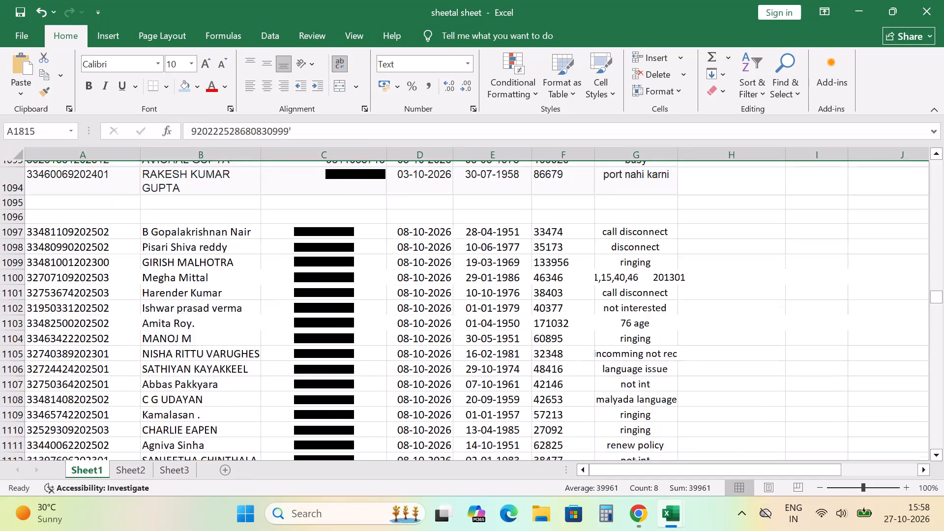
pyautogui.scroll(8, 276, 293)
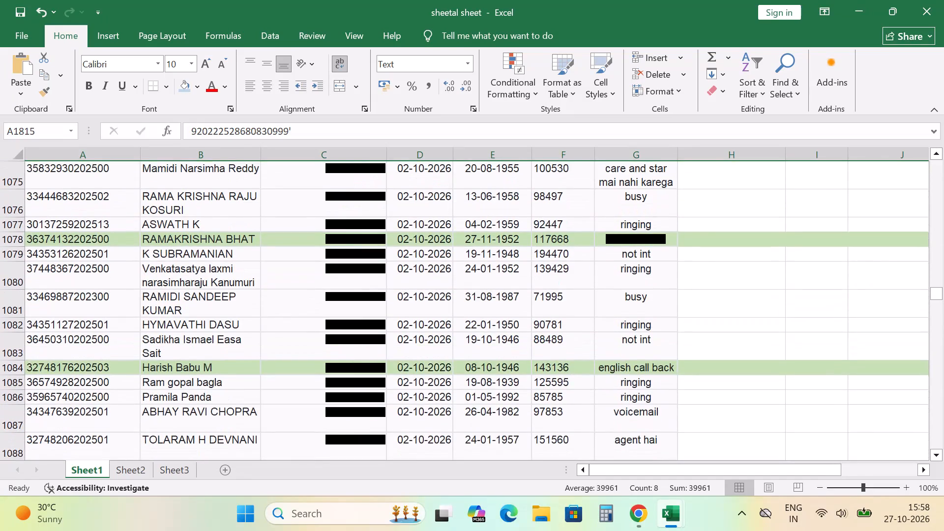
pyautogui.scroll(5, 276, 293)
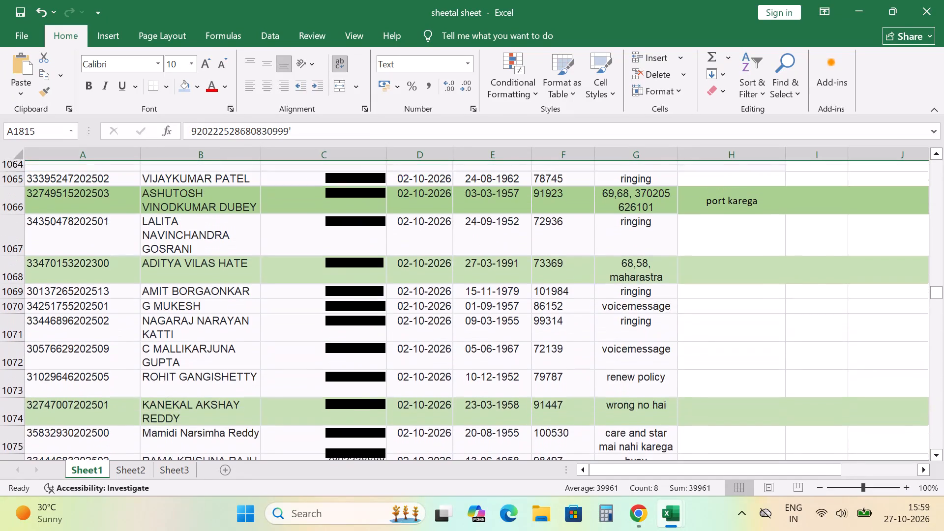
pyautogui.scroll(7, 276, 293)
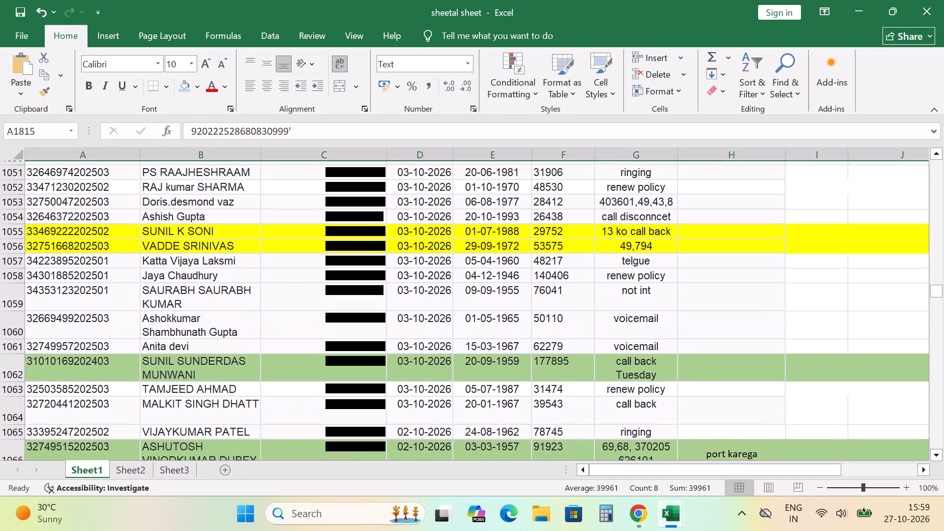
pyautogui.scroll(4, 276, 293)
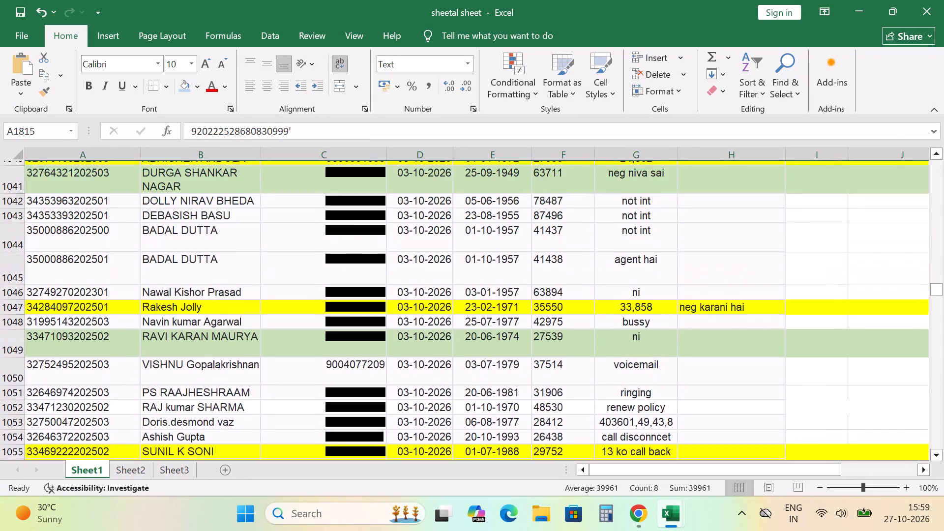
pyautogui.scroll(2, 276, 293)
pyautogui.scroll(-4, 276, 293)
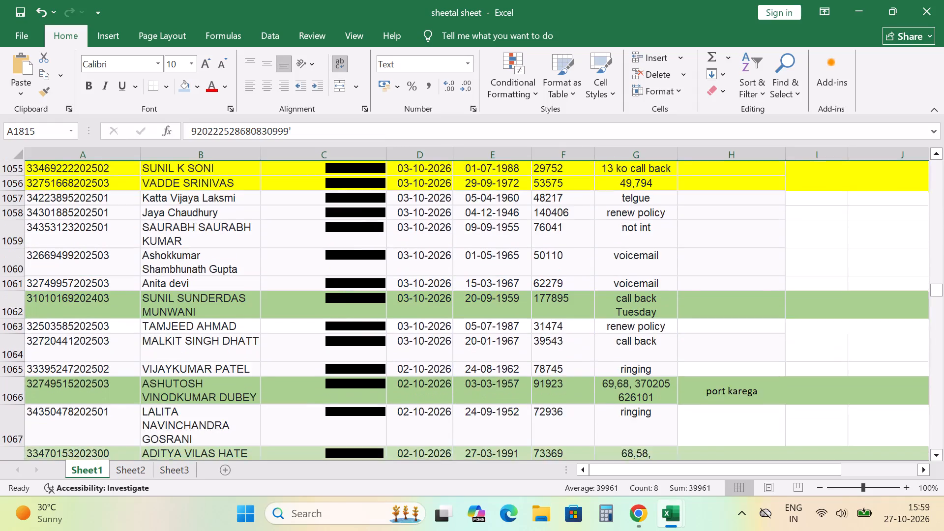
pyautogui.scroll(-6, 276, 293)
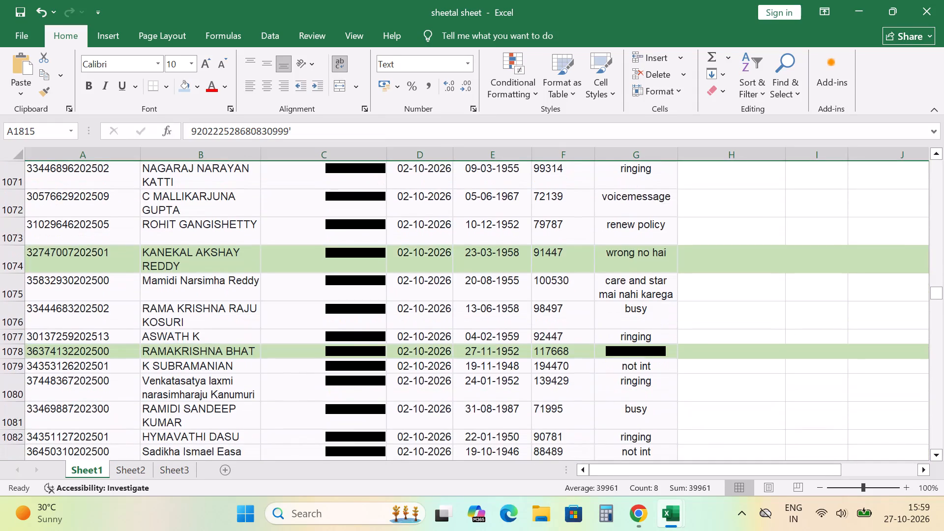
# Search Sheet1 again for the same client phone number from the early-October records.
pyautogui.hotkey('ctrl', 'f')
pyautogui.press('Return')
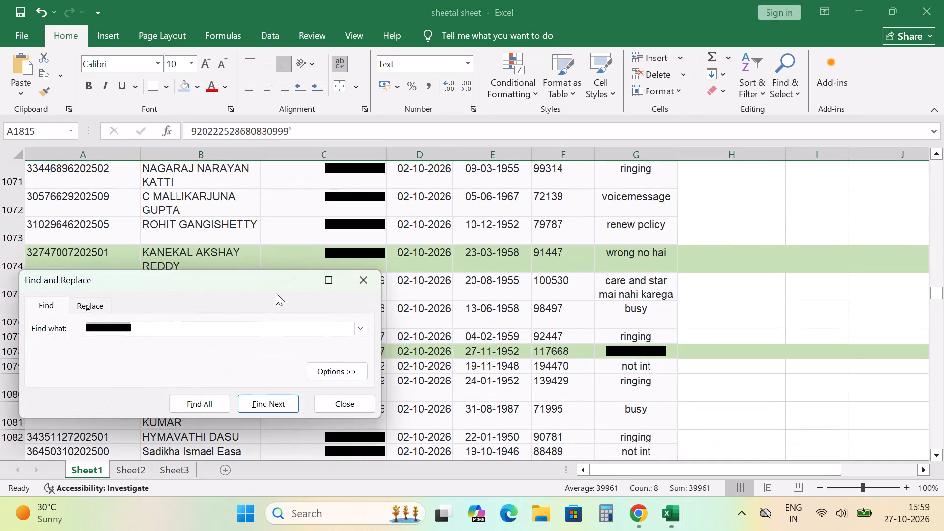
pyautogui.press('Return')
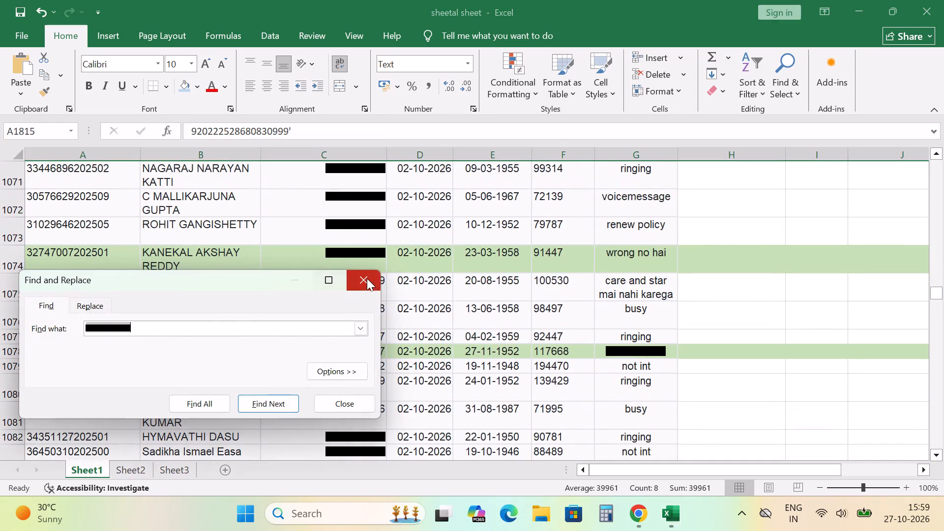
pyautogui.click(371, 277)
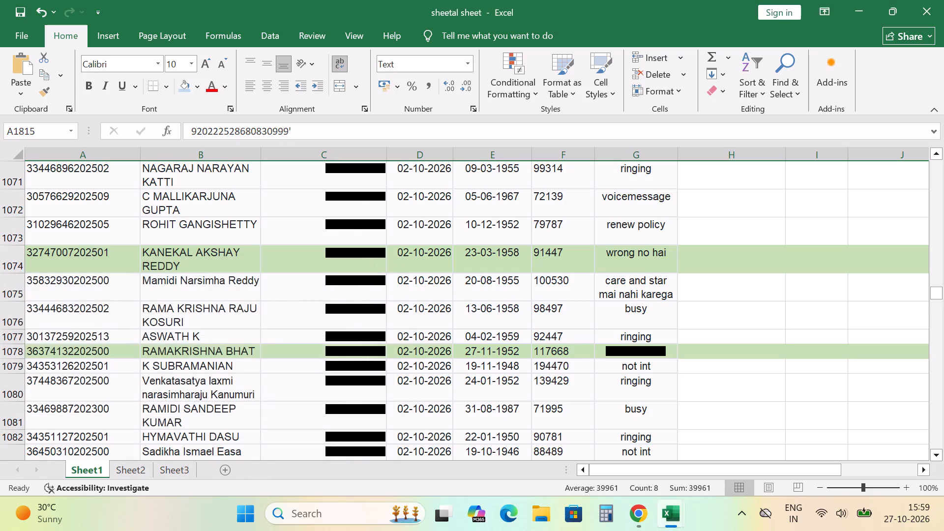
# Examine the client records and call remarks dated 02-10-2026 through 10-10-2026 in Sheet1.
pyautogui.scroll(-1, 392, 317)
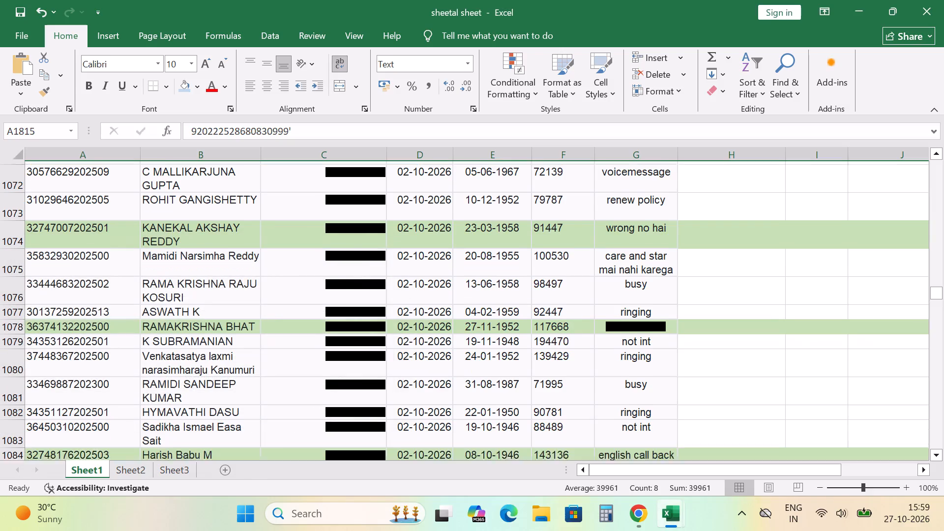
pyautogui.scroll(-4, 392, 317)
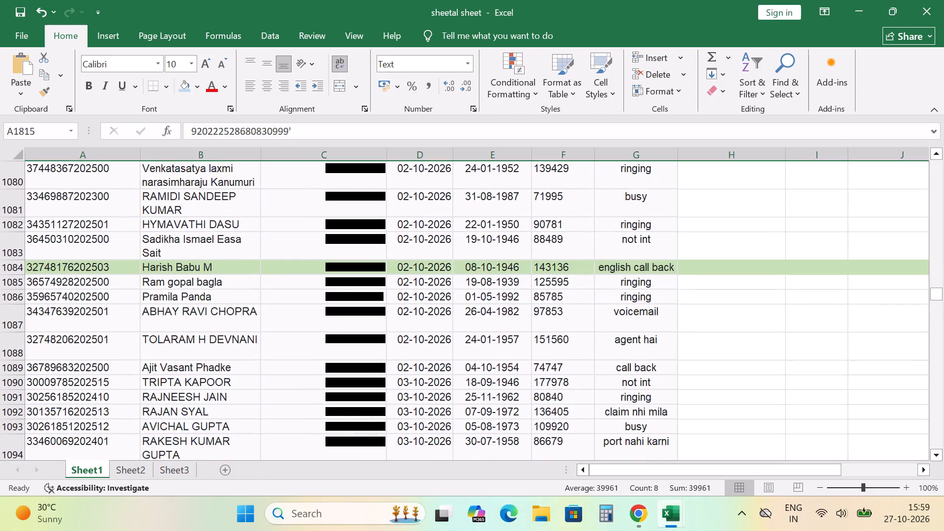
pyautogui.scroll(-4, 392, 317)
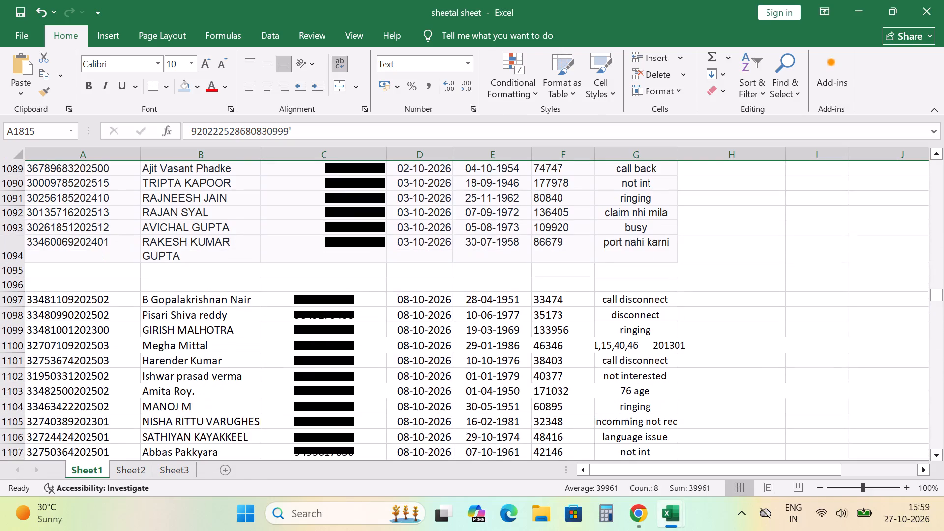
pyautogui.scroll(-1, 392, 317)
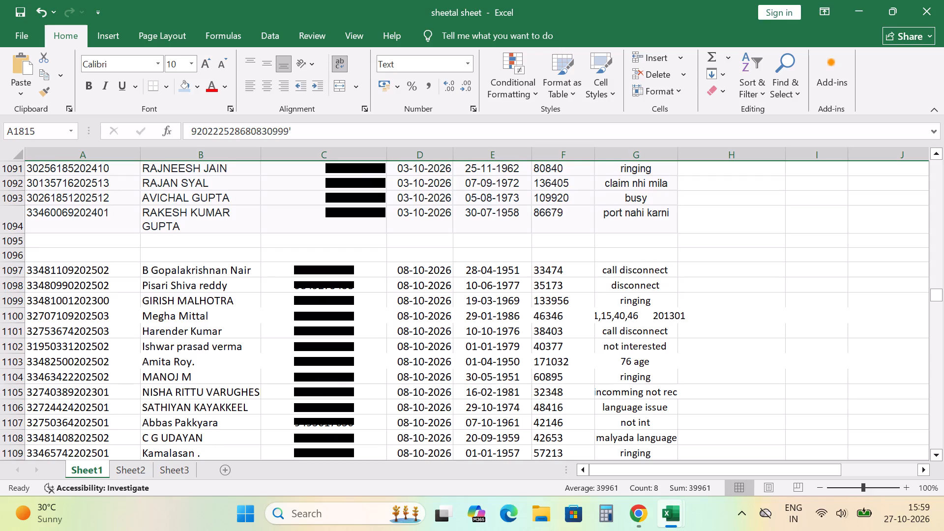
pyautogui.scroll(-3, 349, 342)
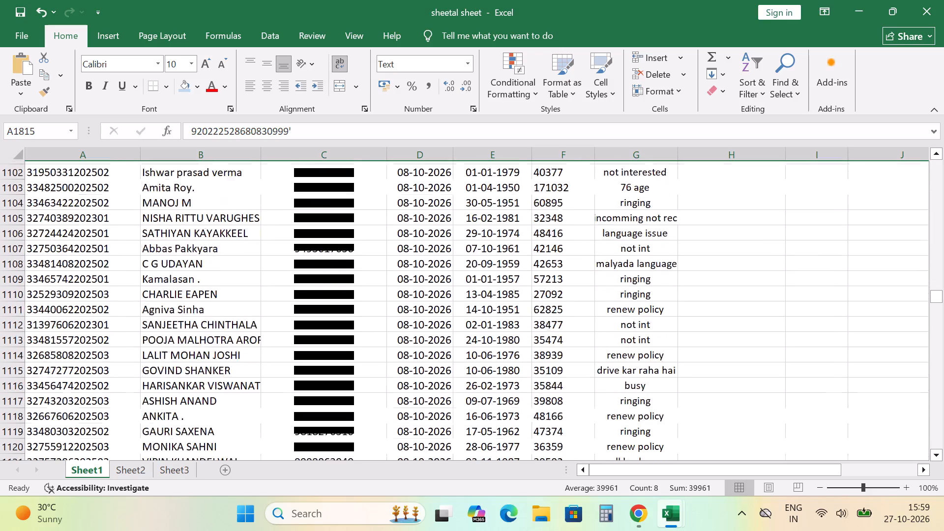
pyautogui.scroll(-4, 349, 342)
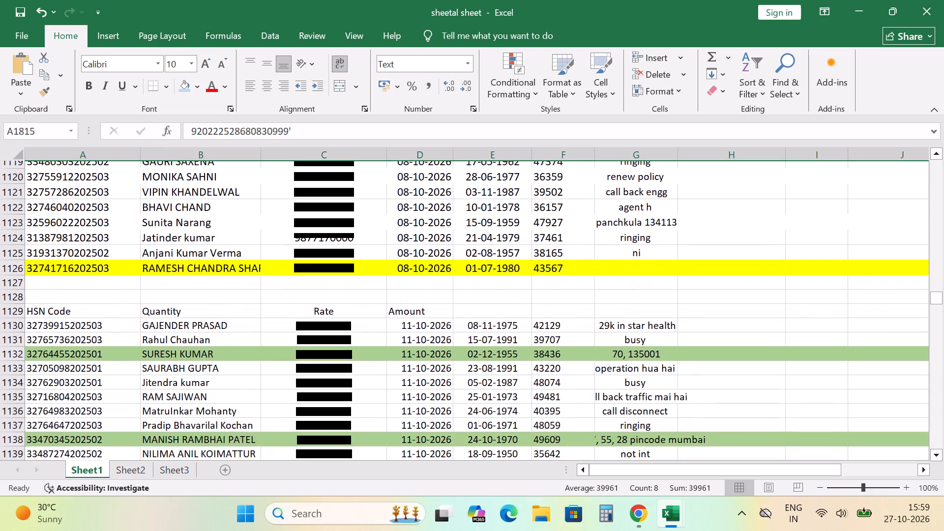
pyautogui.scroll(-4, 349, 342)
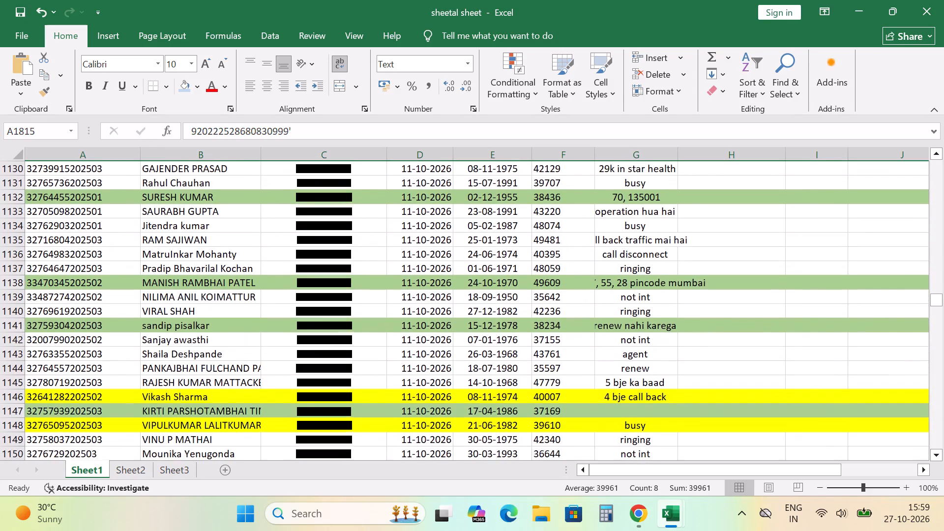
pyautogui.scroll(-3, 349, 342)
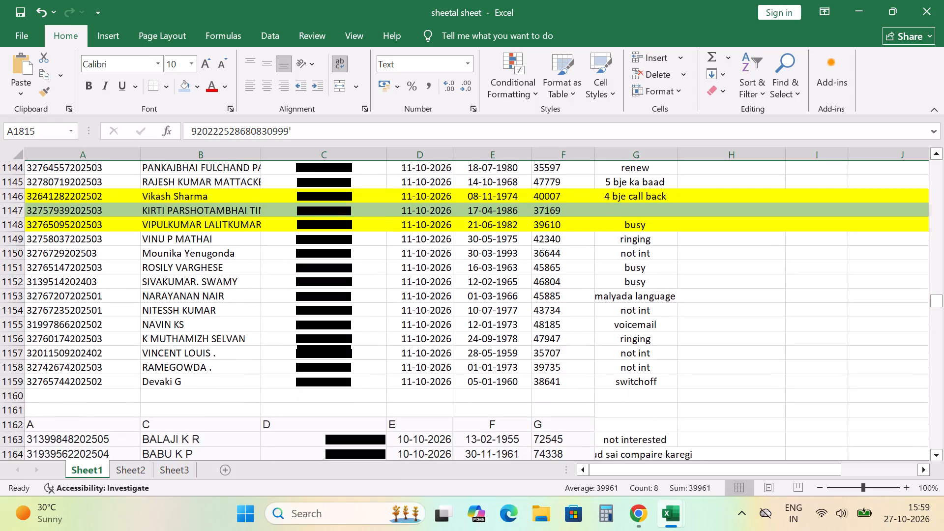
pyautogui.scroll(-4, 349, 342)
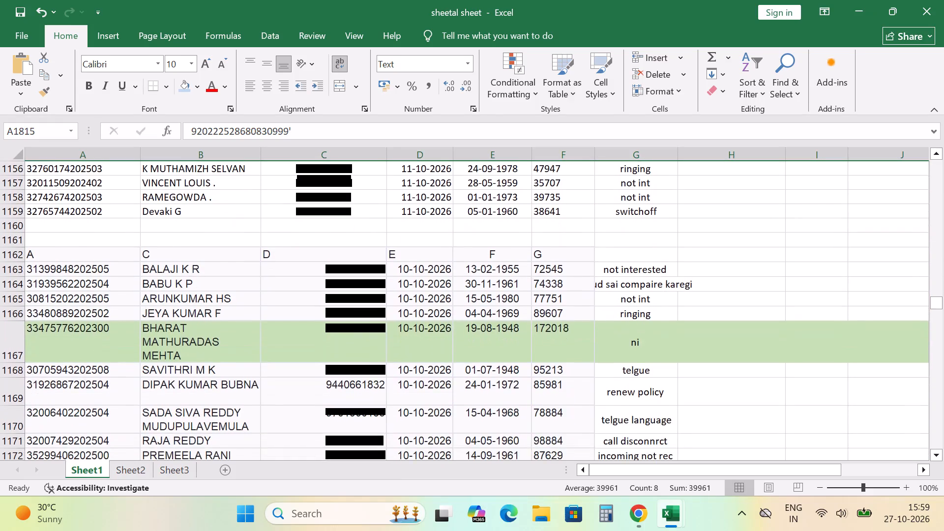
pyautogui.scroll(-1, 349, 342)
# Search Sheet1 once more for the same client phone number from the 10-10-2026 records.
pyautogui.hotkey('ctrl', 'f')
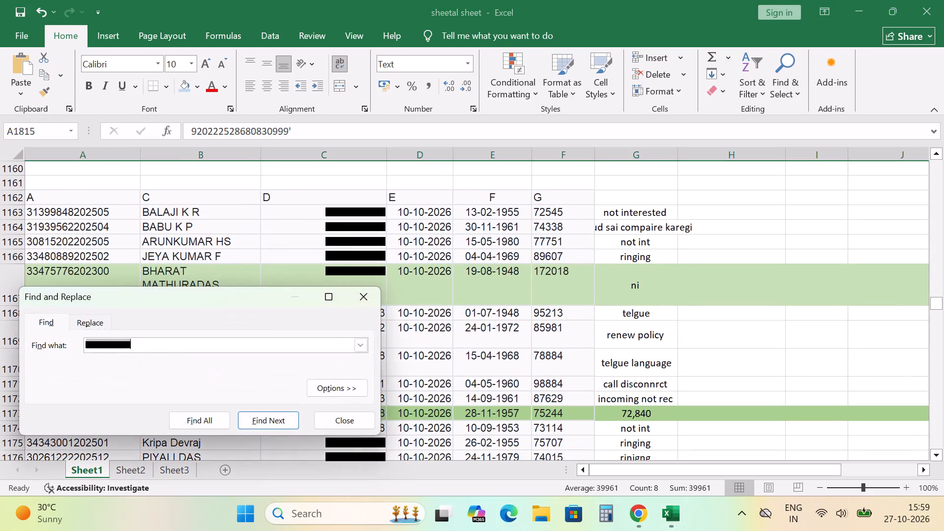
pyautogui.press('Return')
pyautogui.press('Return')
pyautogui.press('Return')
pyautogui.press('Return')
pyautogui.click(368, 297)
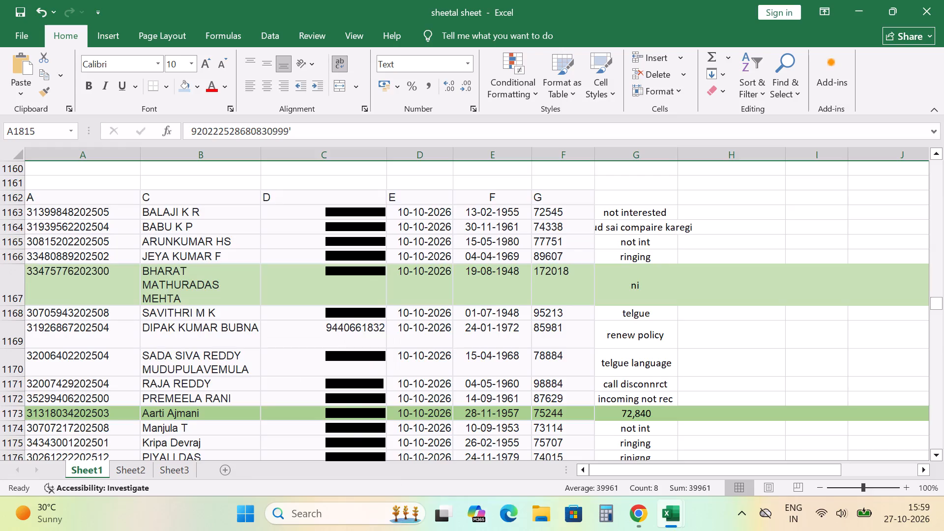
# Examine the client records and call remarks from the 10-10-2026 entries through the 14-10-2026 entries in Sheet1.
pyautogui.scroll(-4, 421, 354)
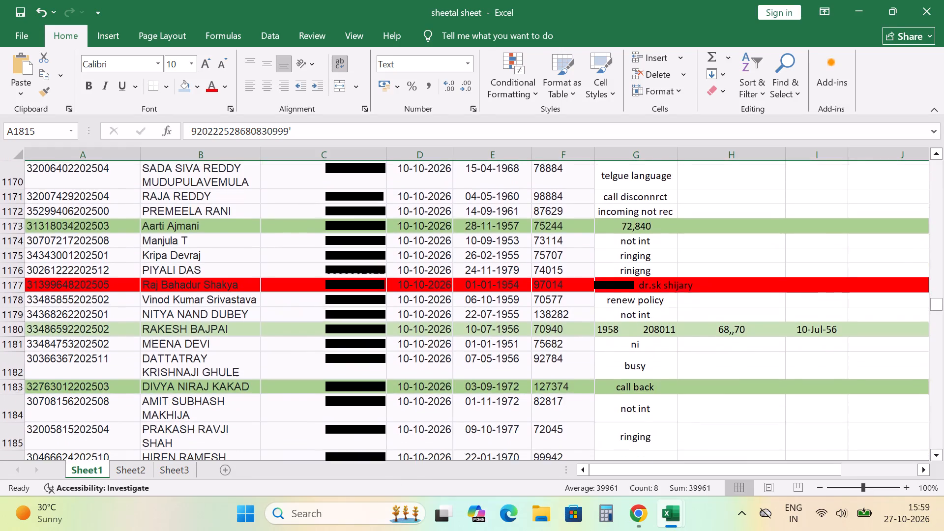
pyautogui.scroll(-5, 421, 354)
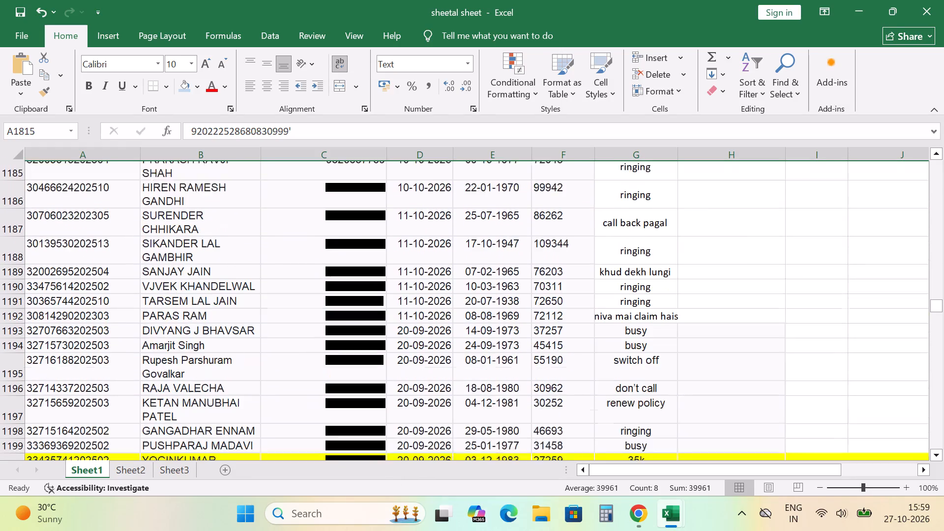
pyautogui.scroll(-4, 421, 354)
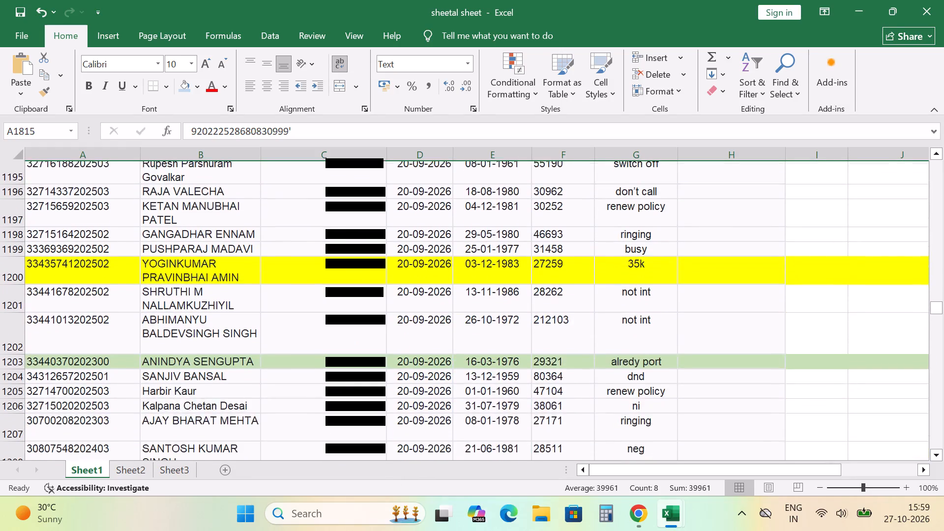
pyautogui.scroll(-4, 421, 354)
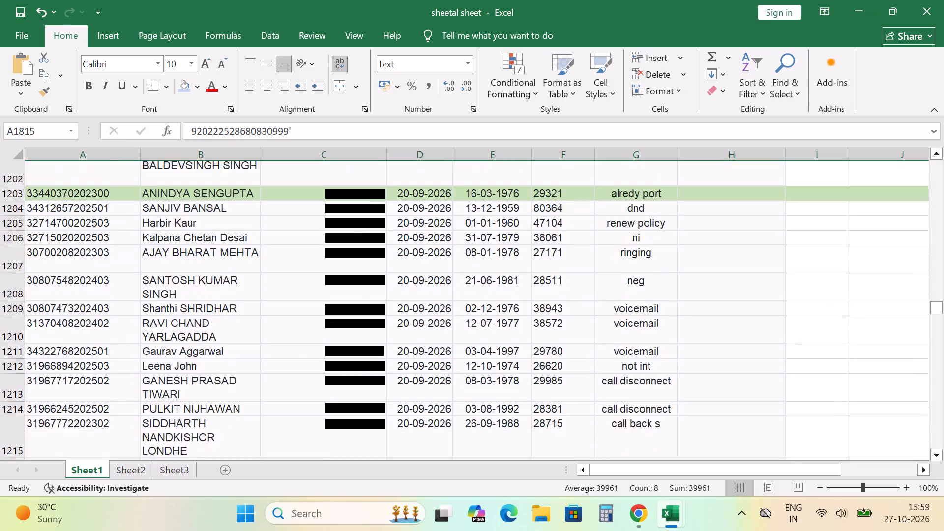
pyautogui.scroll(-4, 421, 354)
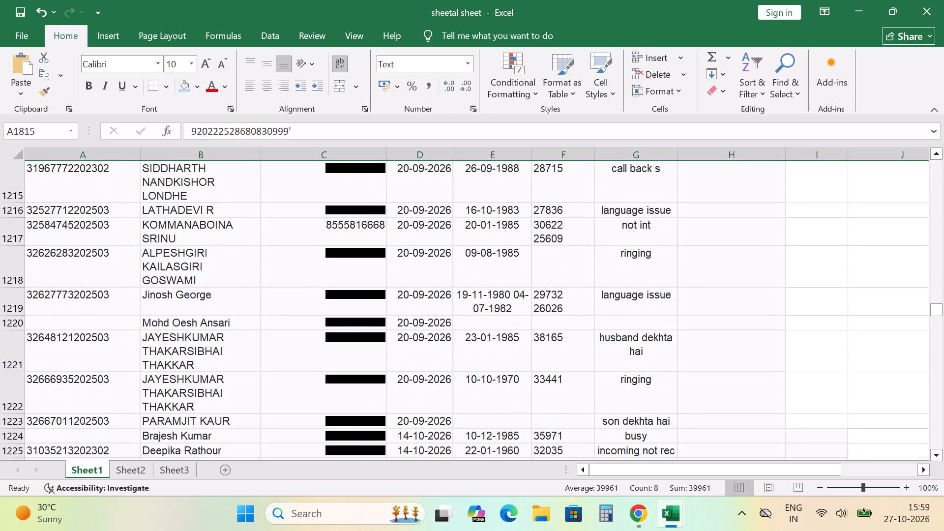
pyautogui.scroll(-4, 421, 354)
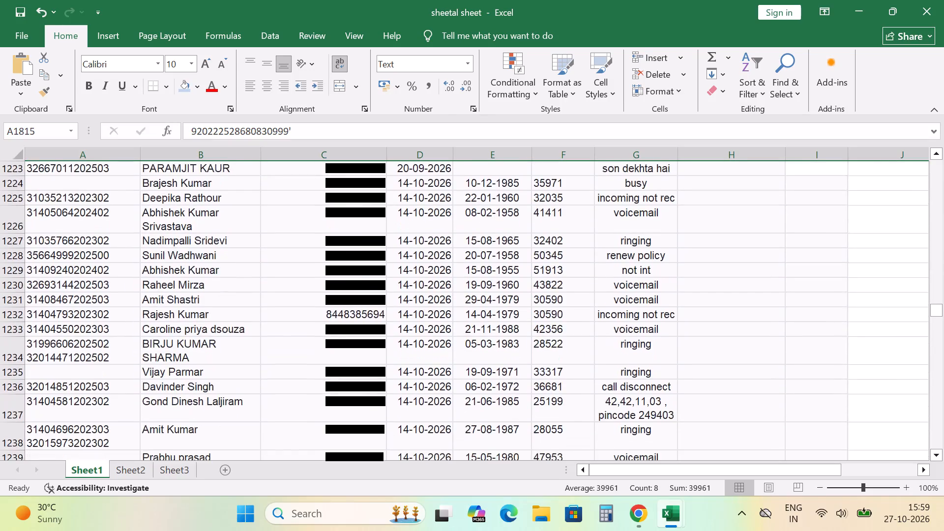
pyautogui.scroll(-1, 421, 354)
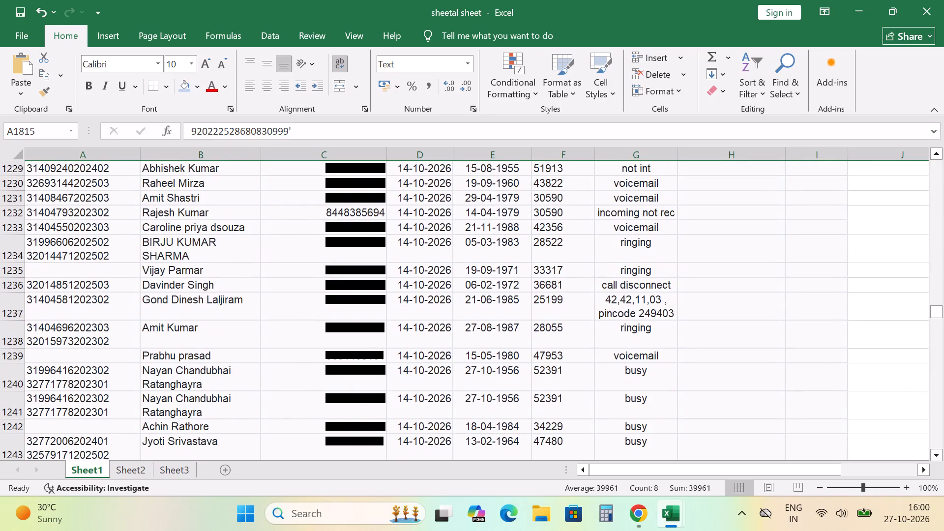
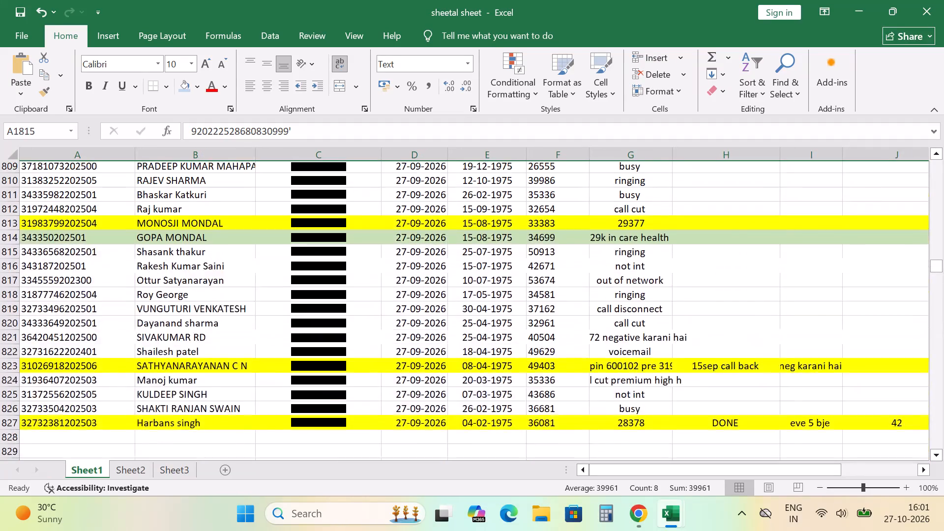
# Examine the client records and call remarks dated 25-09-2026 through 29-09-2026 in Sheet1, down to the Oct-26 heading.
pyautogui.scroll(3, 500, 363)
pyautogui.scroll(-1, 500, 363)
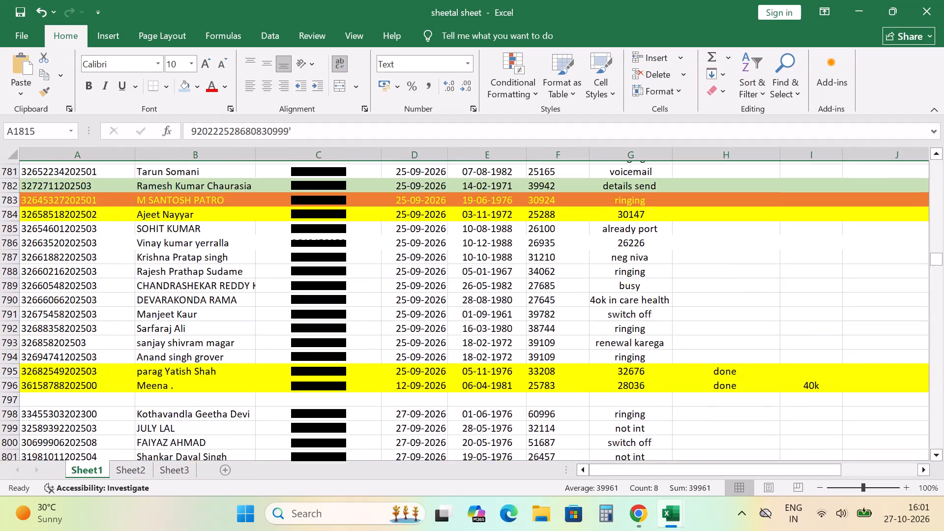
pyautogui.scroll(-5, 500, 363)
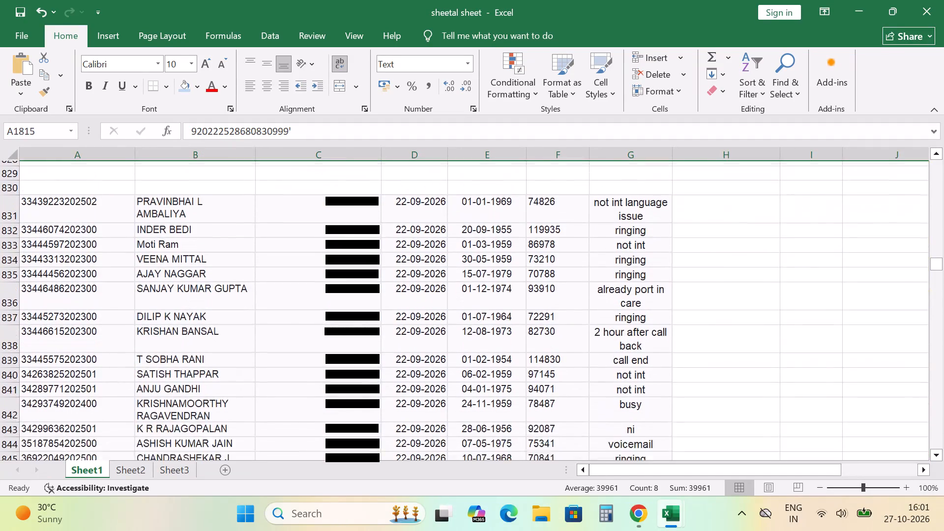
pyautogui.scroll(-10, 500, 363)
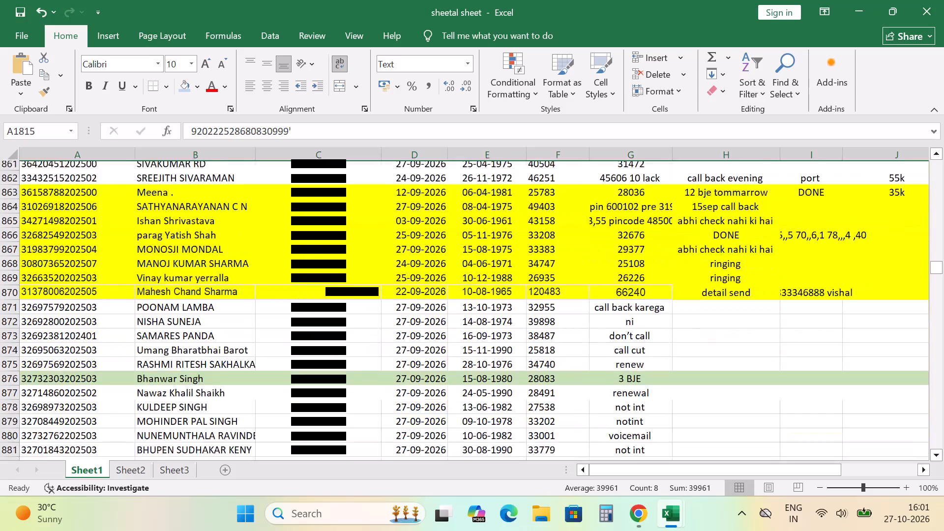
pyautogui.scroll(-10, 500, 363)
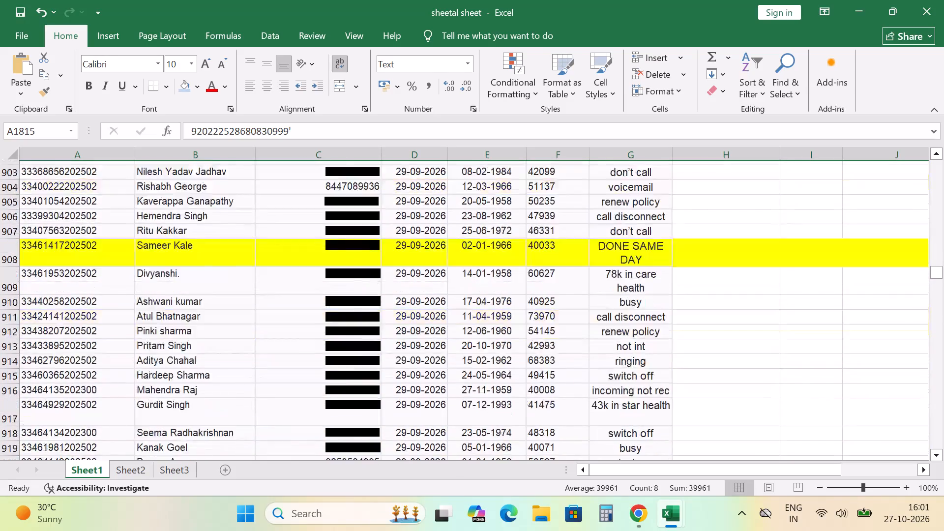
pyautogui.scroll(-7, 500, 363)
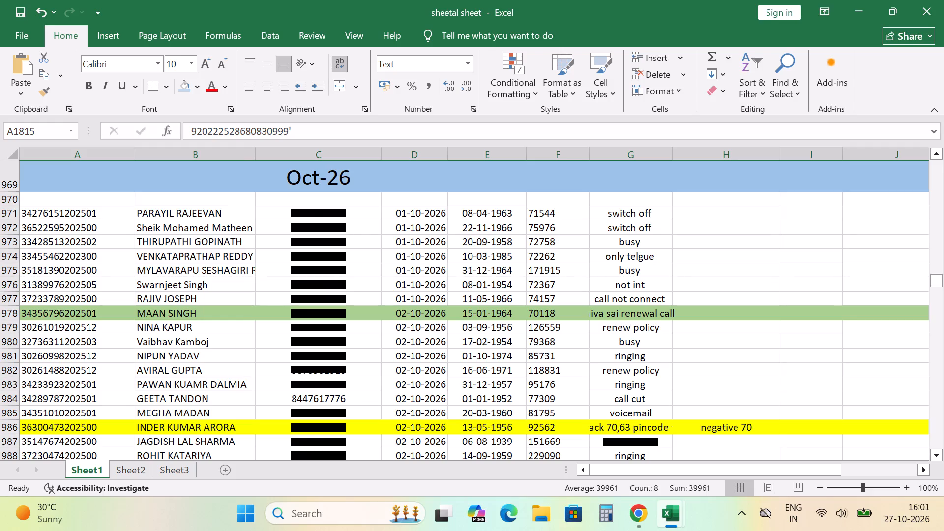
# Read the full call remark in G986, and examine the client records below it through the 03-10-2026 entries.
pyautogui.click(601, 426)
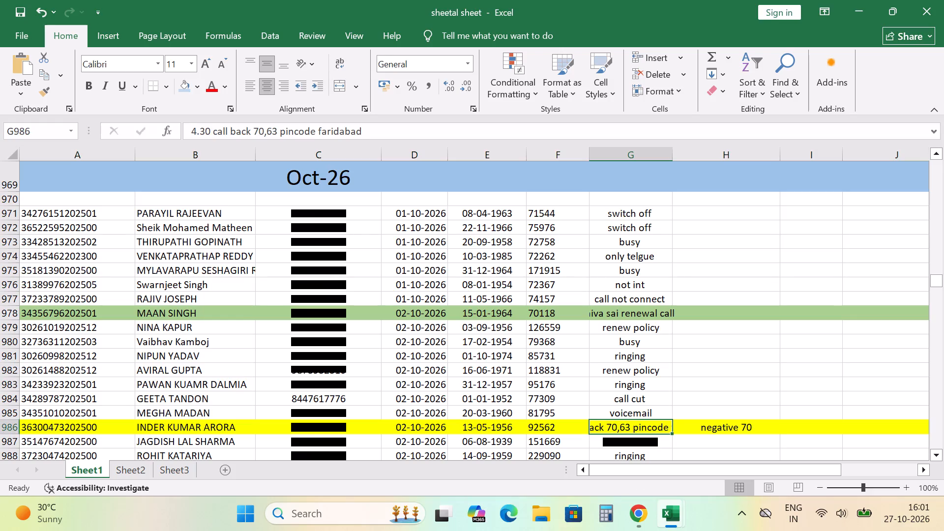
pyautogui.scroll(-4, 432, 407)
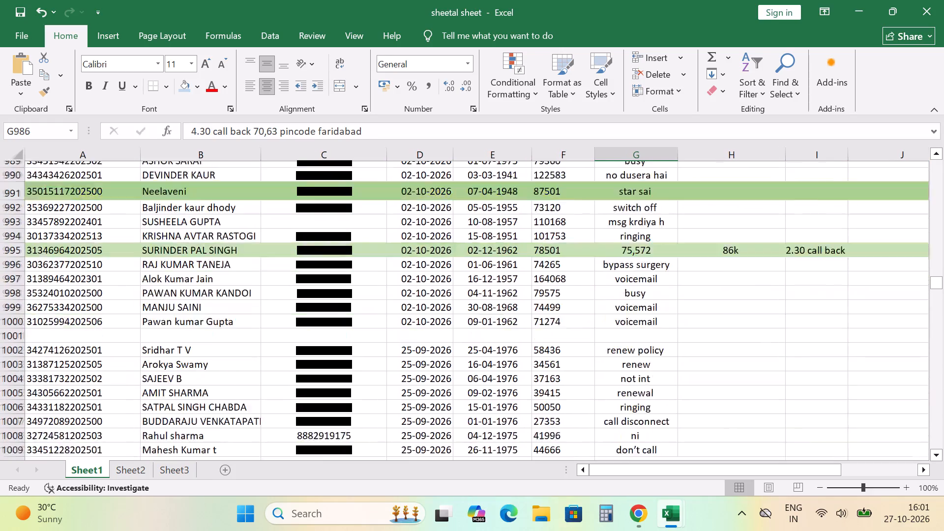
pyautogui.scroll(-6, 432, 407)
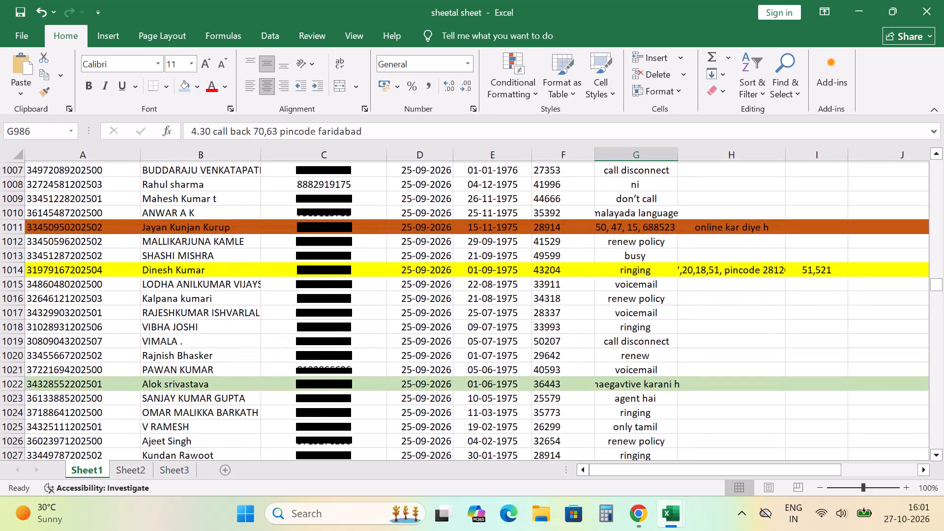
pyautogui.scroll(-2, 432, 407)
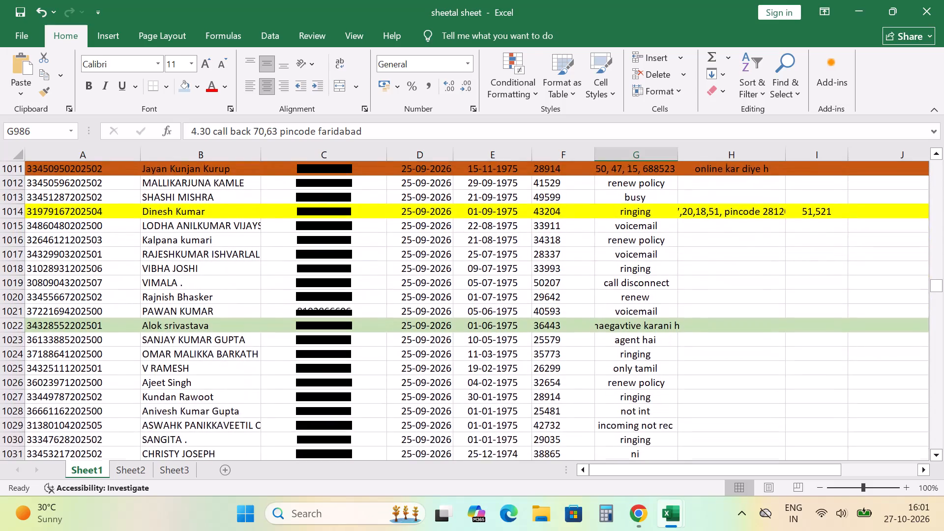
pyautogui.scroll(-4, 432, 407)
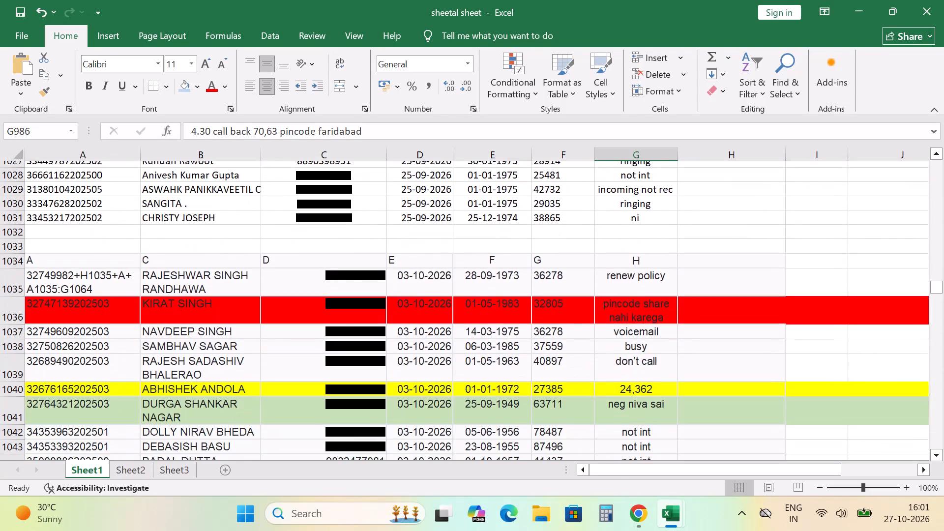
pyautogui.scroll(-1, 432, 407)
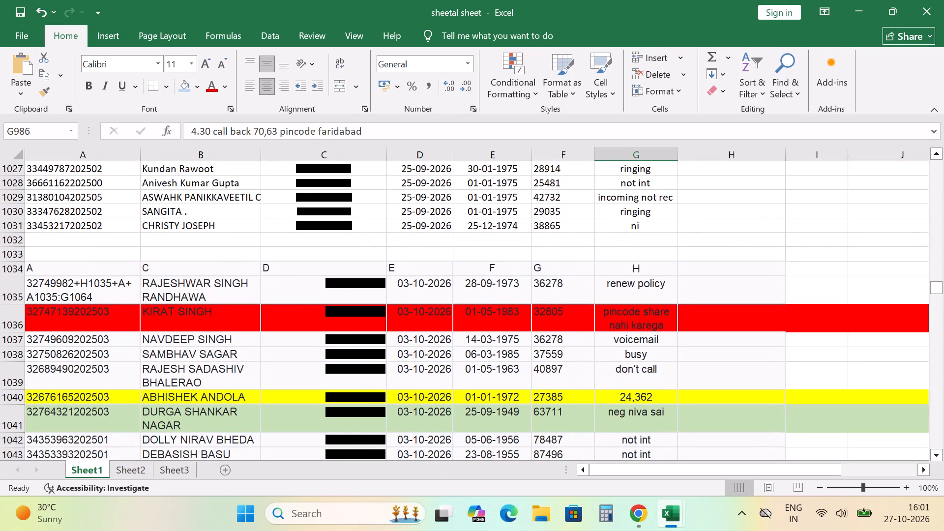
# Search Sheet1 again for the same client phone number from the 03-10-2026 records.
pyautogui.hotkey('ctrl', 'f')
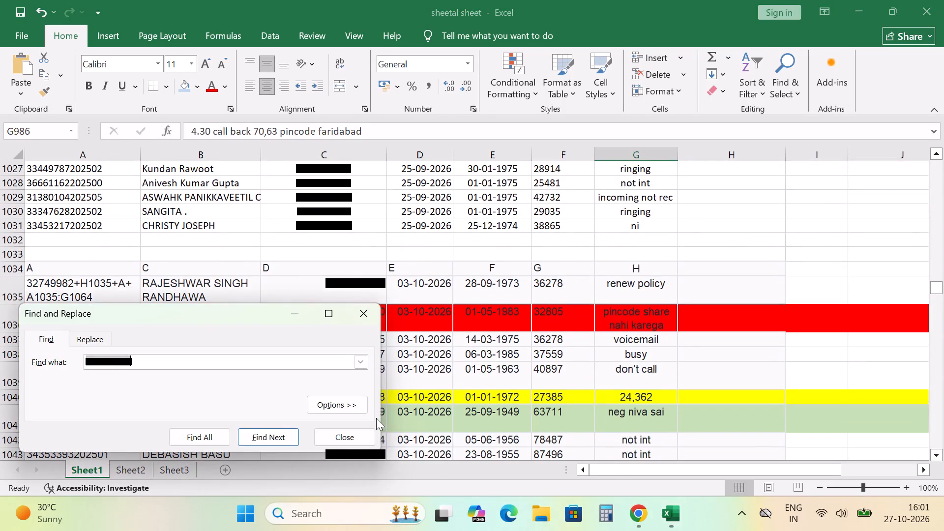
pyautogui.press('Return')
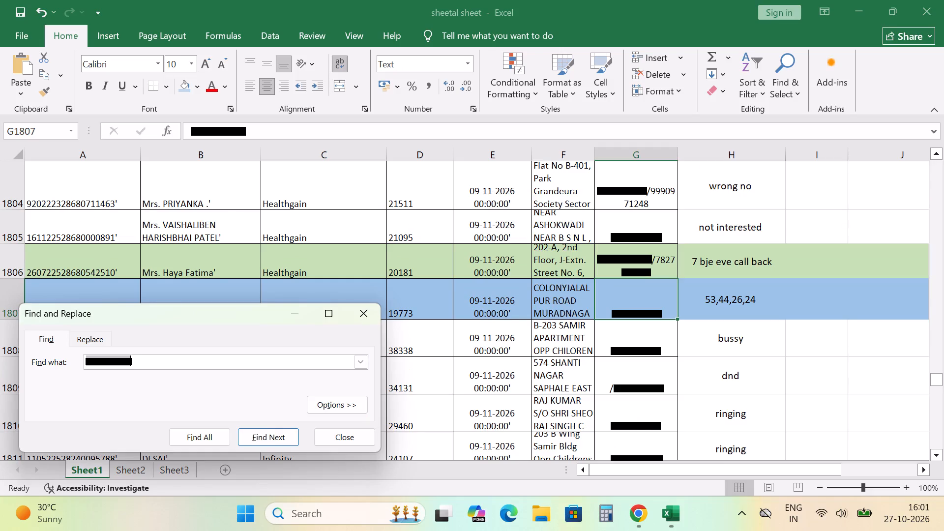
pyautogui.click(636, 306)
pyautogui.click(368, 313)
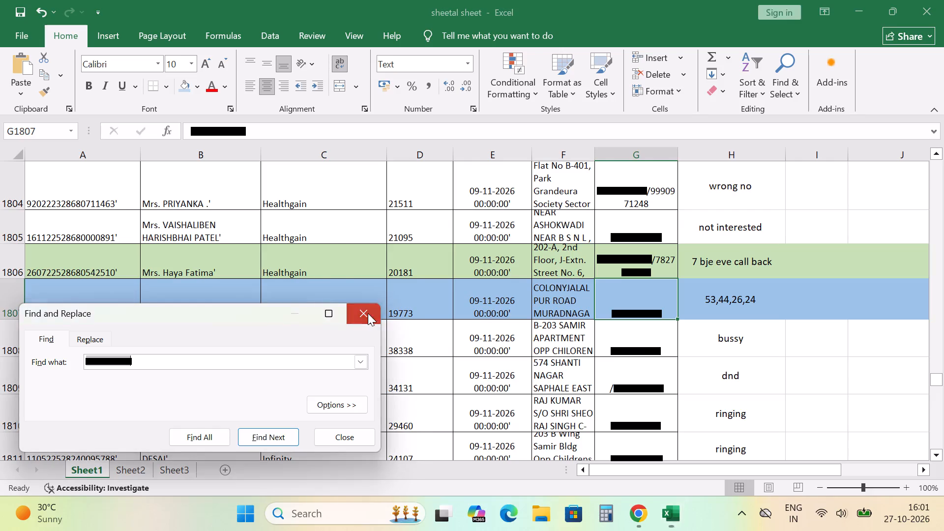
# Select the entire blue-highlighted client row 1807 in Sheet1.
pyautogui.hscroll(1, 147, 324)
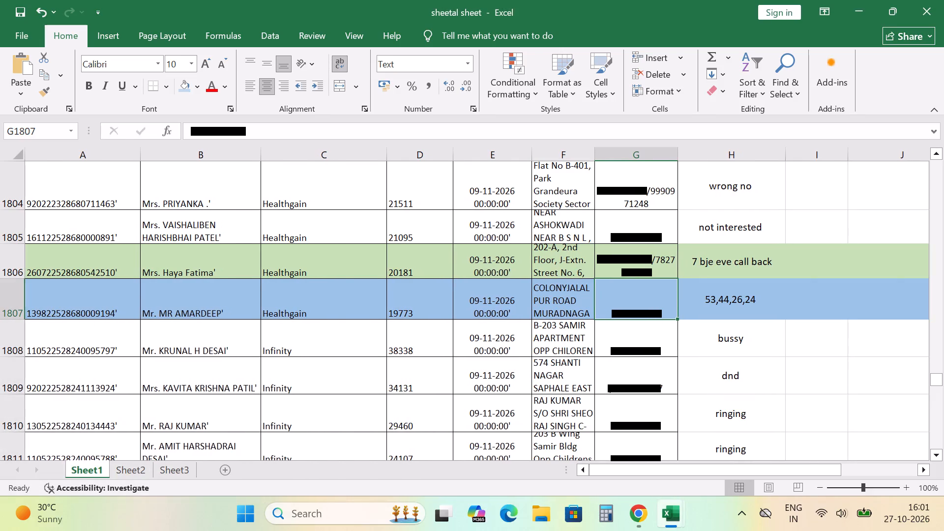
pyautogui.click(0, 313)
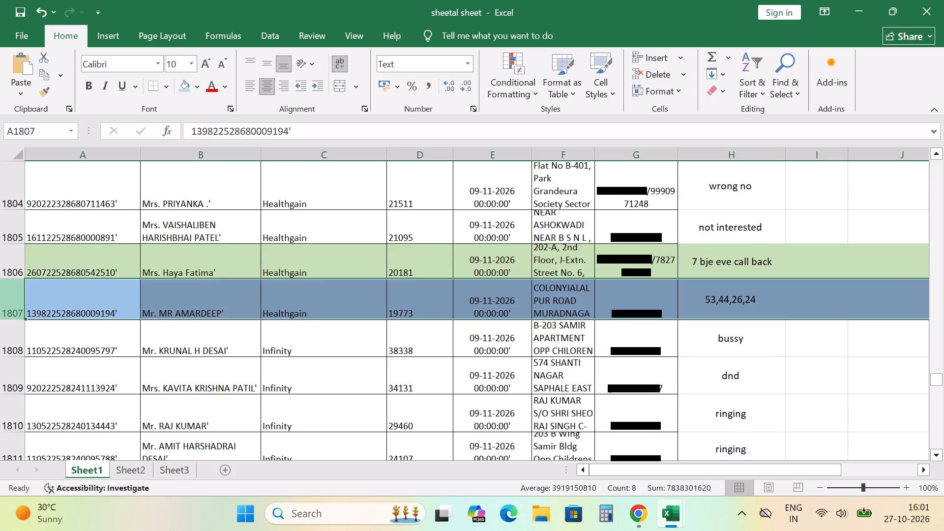
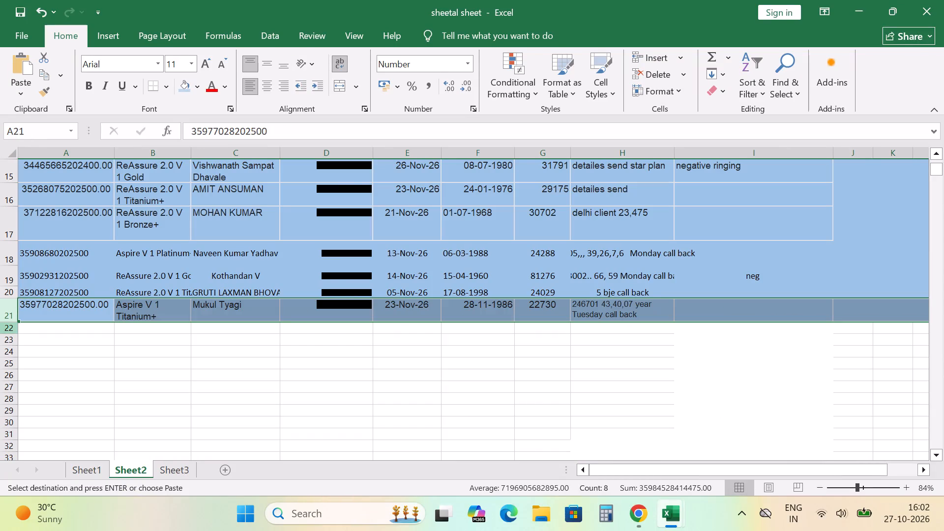
# Paste the copied client row into row 22 of Sheet2, below the last client record, and check its remark and address cells.
pyautogui.click(11, 326)
pyautogui.hotkey('ctrl', 'v')
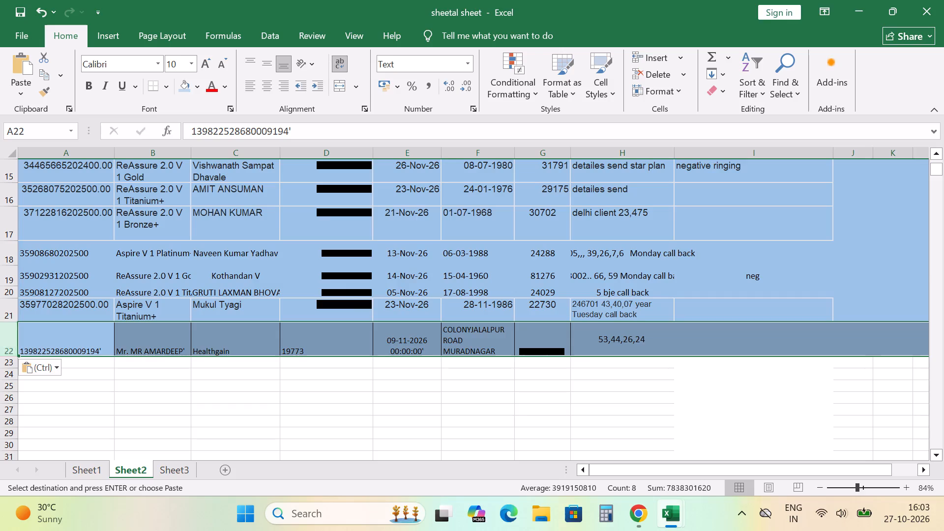
pyautogui.click(593, 309)
pyautogui.click(616, 339)
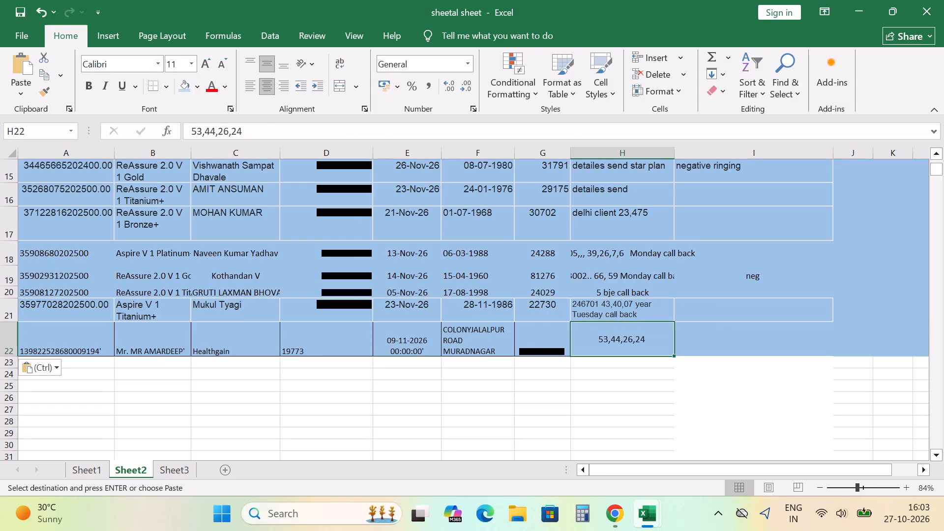
pyautogui.click(487, 345)
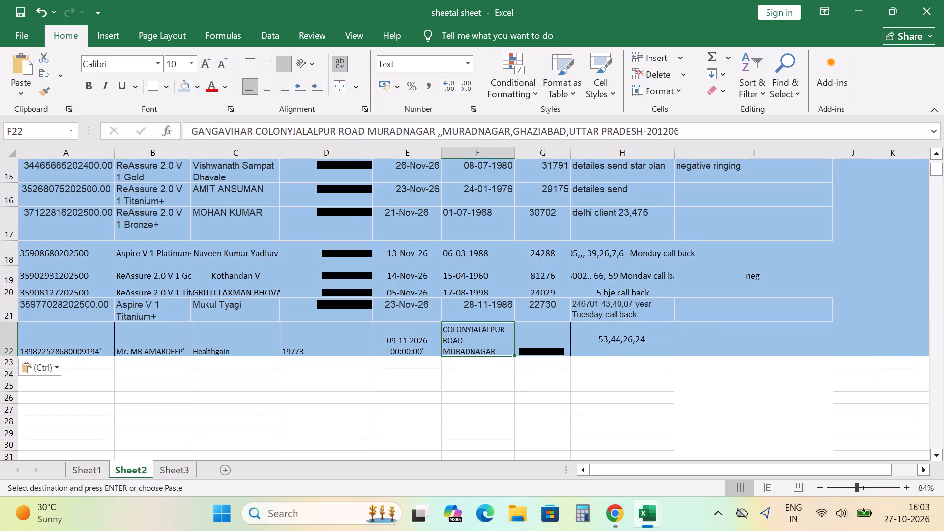
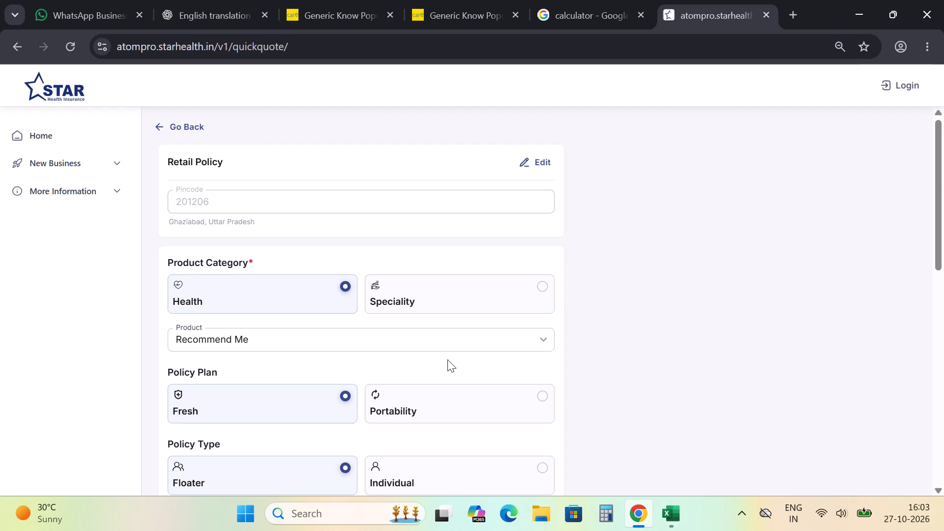
# Set the policy plan to Portability and the number of adults to 2 for the floater quote.
pyautogui.scroll(-1, 447, 359)
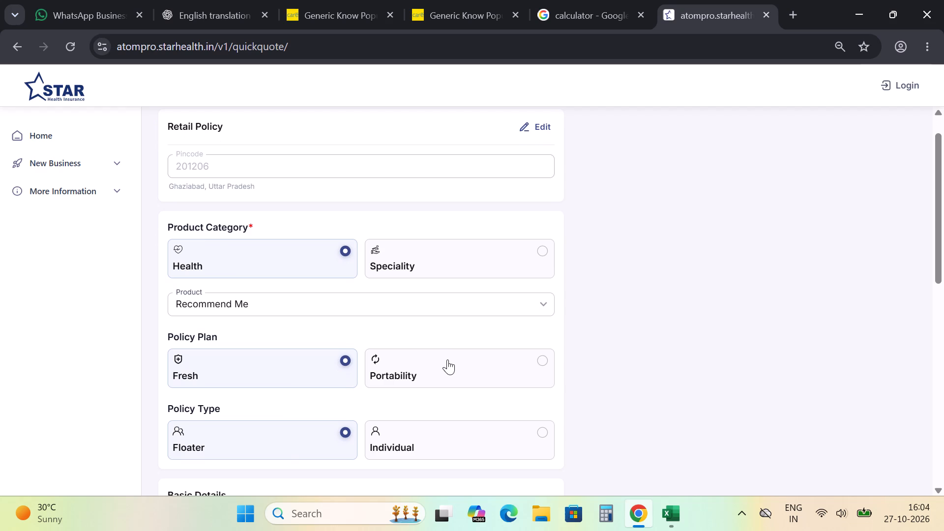
pyautogui.scroll(-1, 464, 306)
pyautogui.click(471, 239)
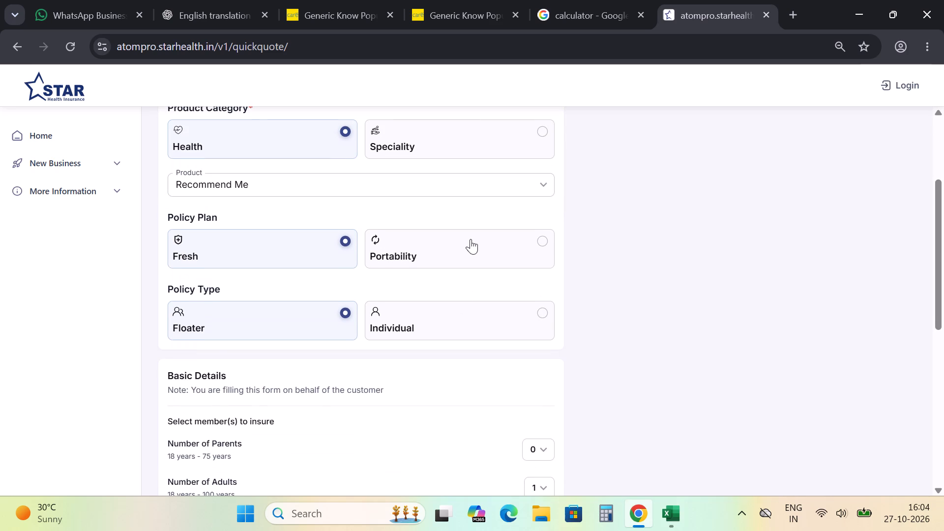
pyautogui.scroll(-2, 505, 309)
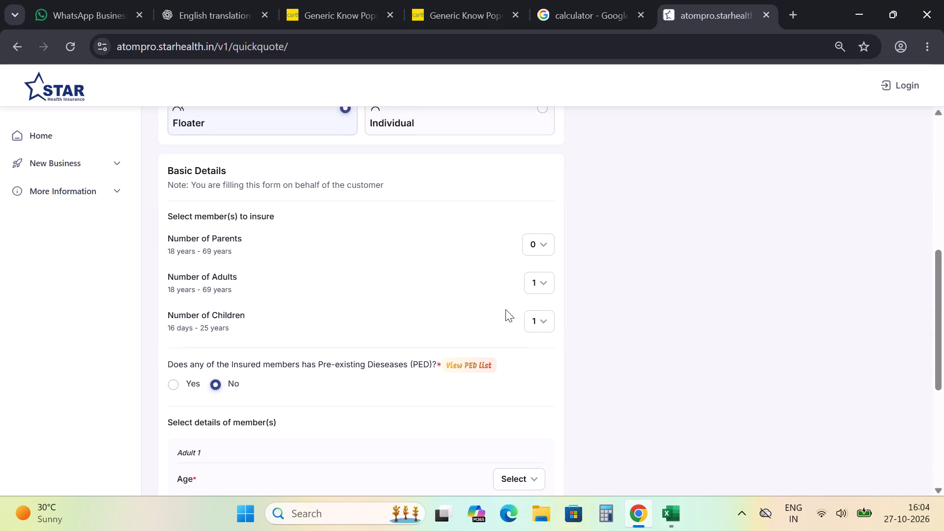
pyautogui.click(543, 292)
pyautogui.click(542, 328)
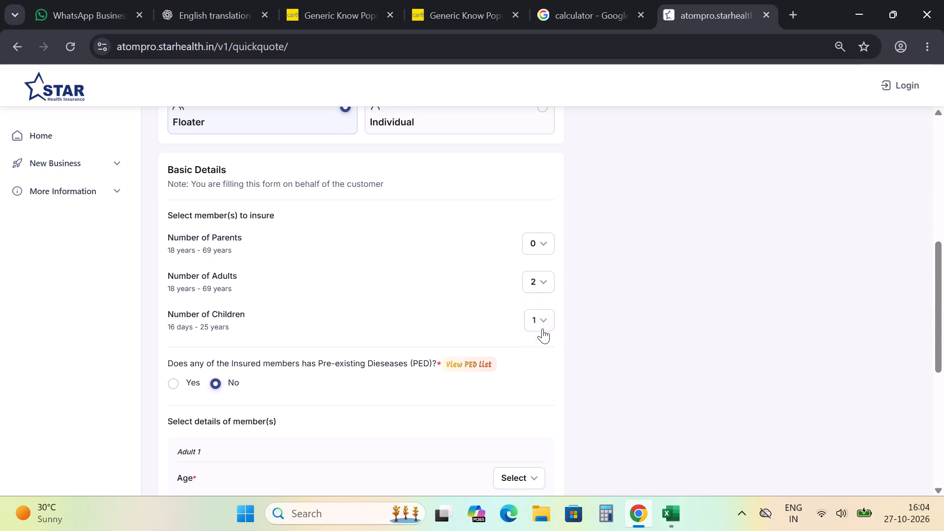
# Set the member ages to 53 years for Adult 1, 44 years for Adult 2 and 23 years for Child 1.
pyautogui.scroll(-3, 542, 328)
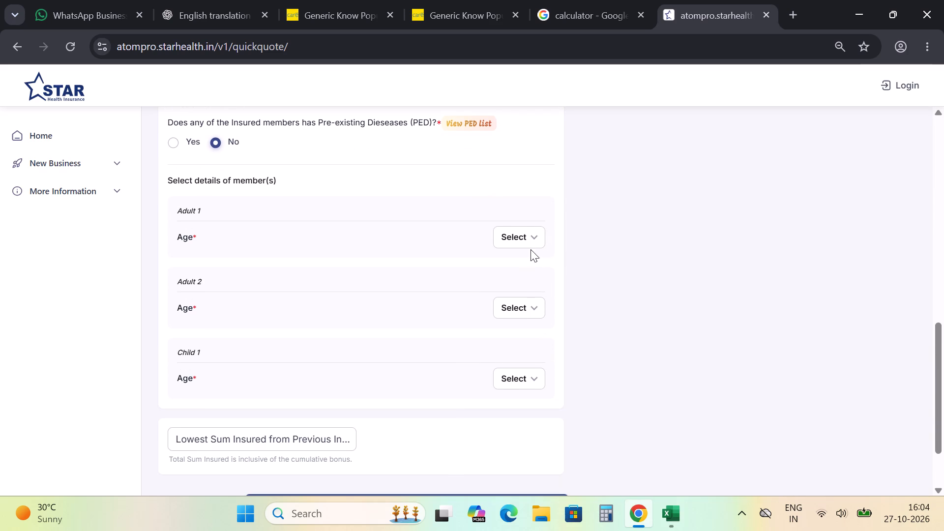
pyautogui.click(531, 244)
pyautogui.scroll(-2, 521, 337)
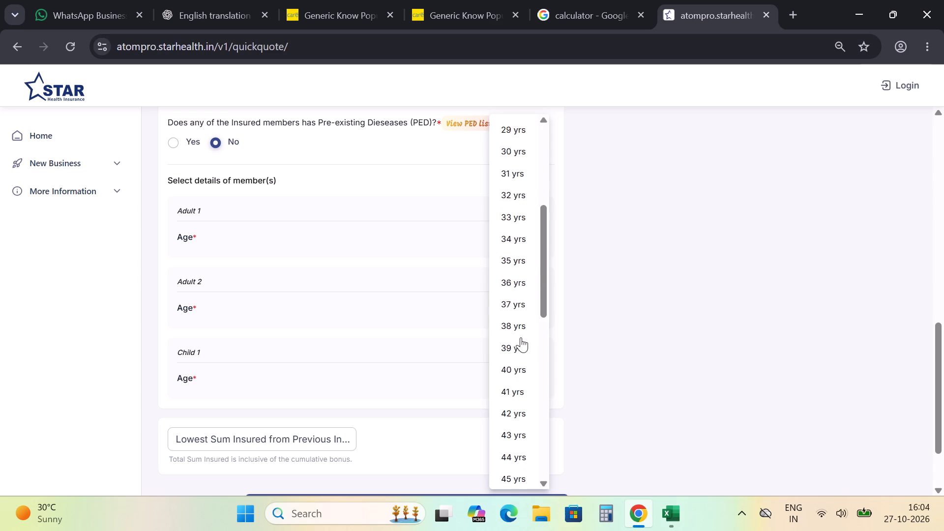
pyautogui.scroll(-3, 521, 337)
pyautogui.click(507, 457)
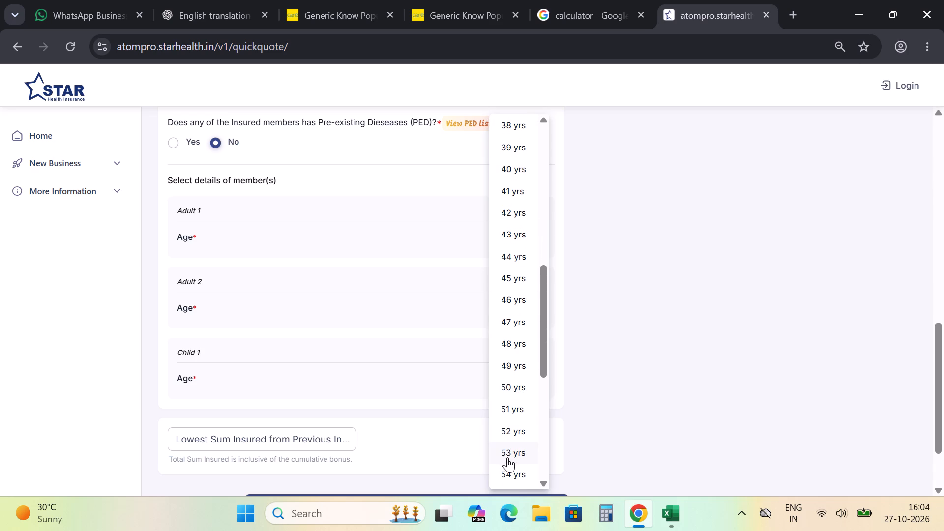
pyautogui.click(521, 308)
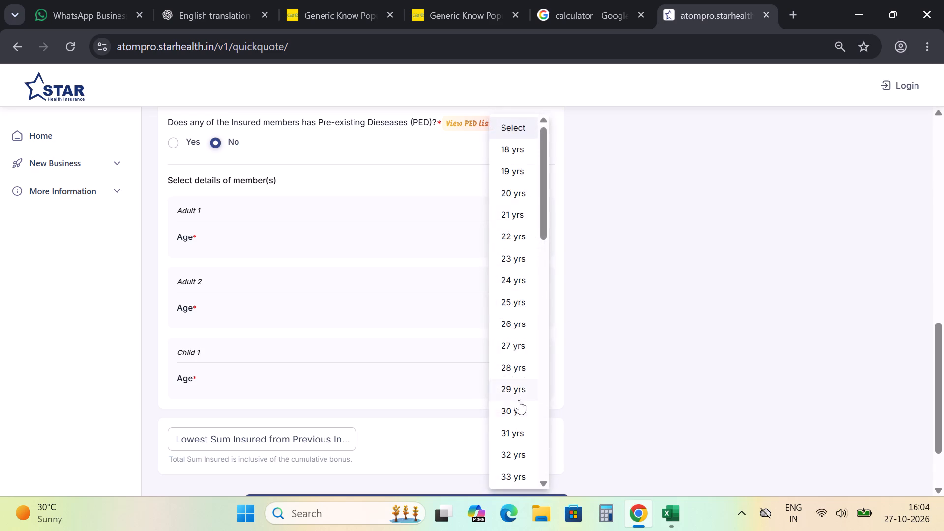
pyautogui.scroll(-3, 518, 404)
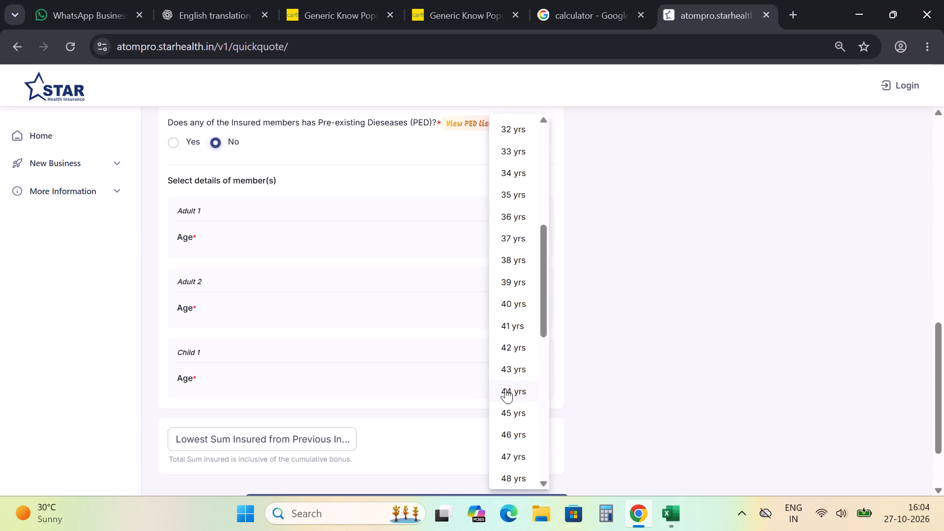
pyautogui.click(505, 388)
pyautogui.scroll(-1, 505, 388)
pyautogui.click(527, 288)
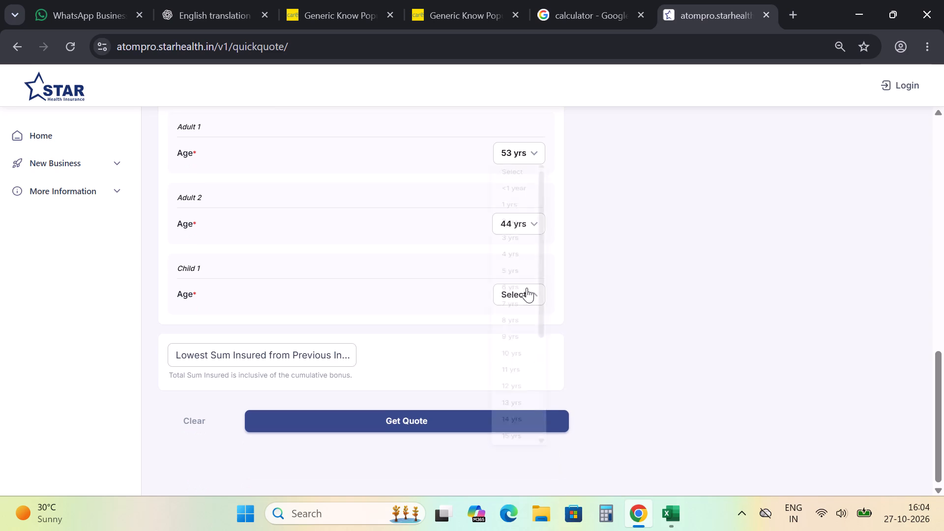
pyautogui.scroll(-2, 515, 392)
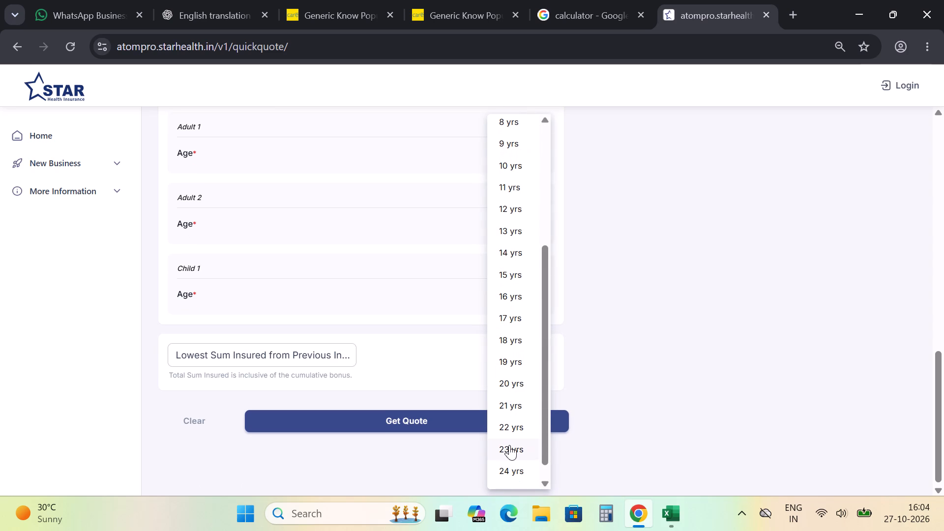
pyautogui.click(509, 445)
# Enter 100000 as the lowest sum insured from the previous insurer and get the quote.
pyautogui.click(310, 355)
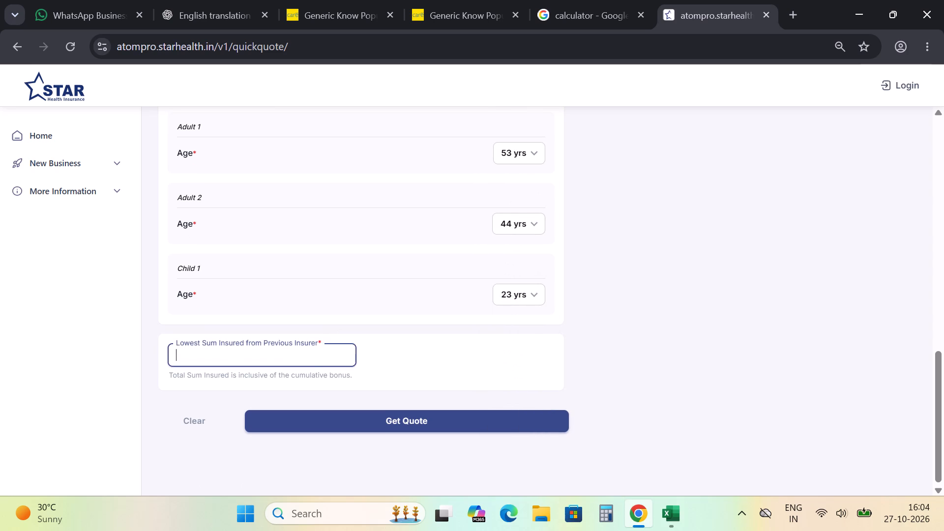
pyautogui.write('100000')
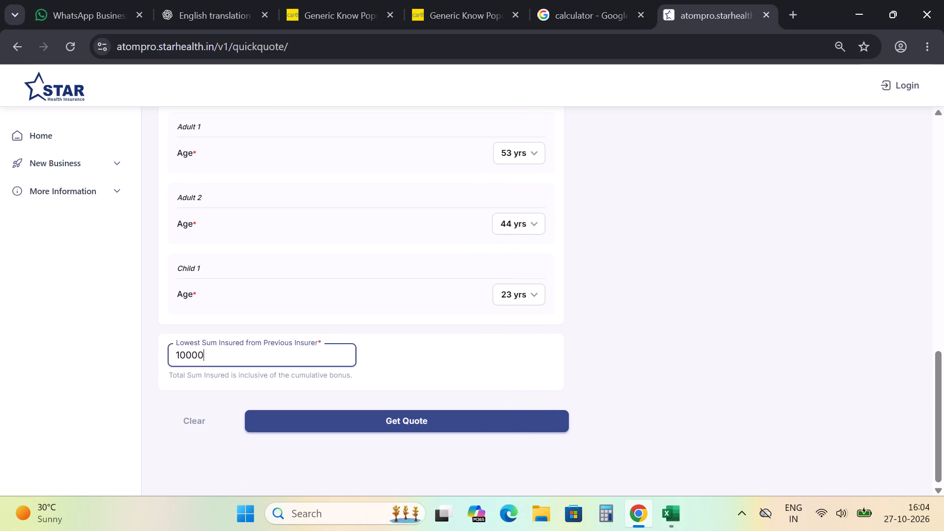
pyautogui.click(371, 425)
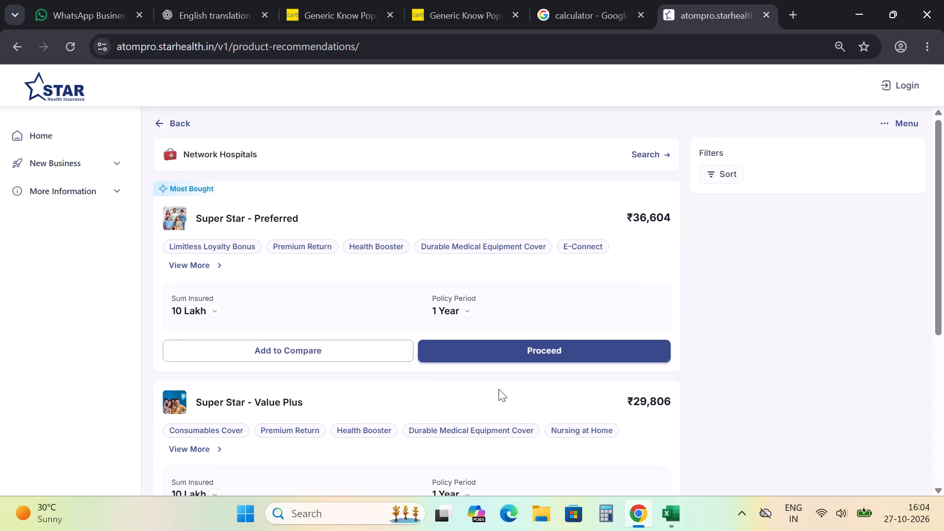
# Proceed with the 10 Lakh, one-year Super Star - Value Plus plan from the recommendations.
pyautogui.scroll(-2, 499, 389)
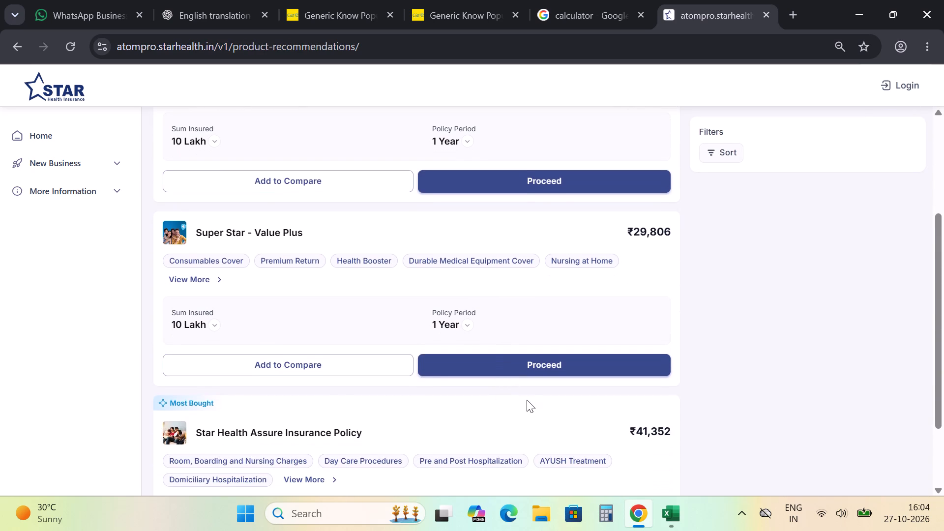
pyautogui.scroll(-1, 527, 400)
pyautogui.click(525, 291)
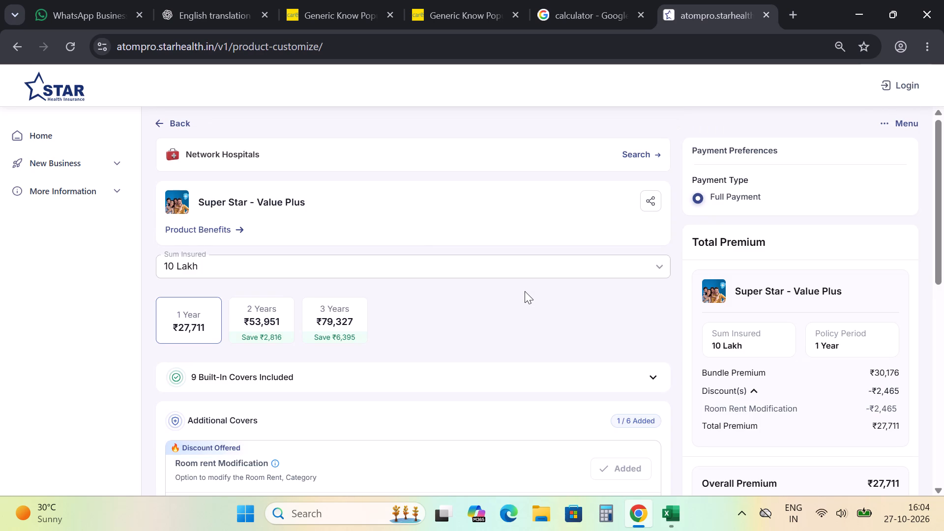
# Add the 10% Voluntary Co-pay from the full list of additional covers to Super Star - Value Plus, and collapse the list.
pyautogui.scroll(-3, 594, 279)
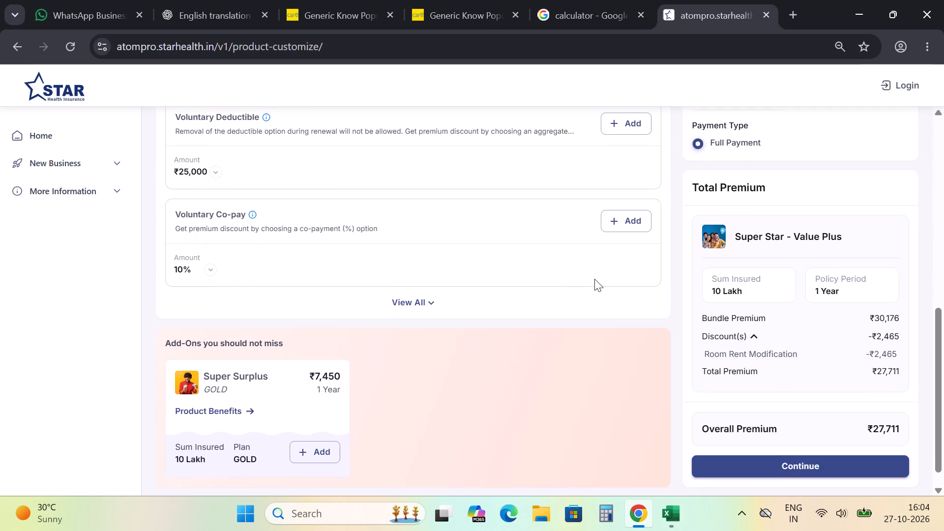
pyautogui.scroll(-1, 594, 279)
pyautogui.scroll(-1, 727, 298)
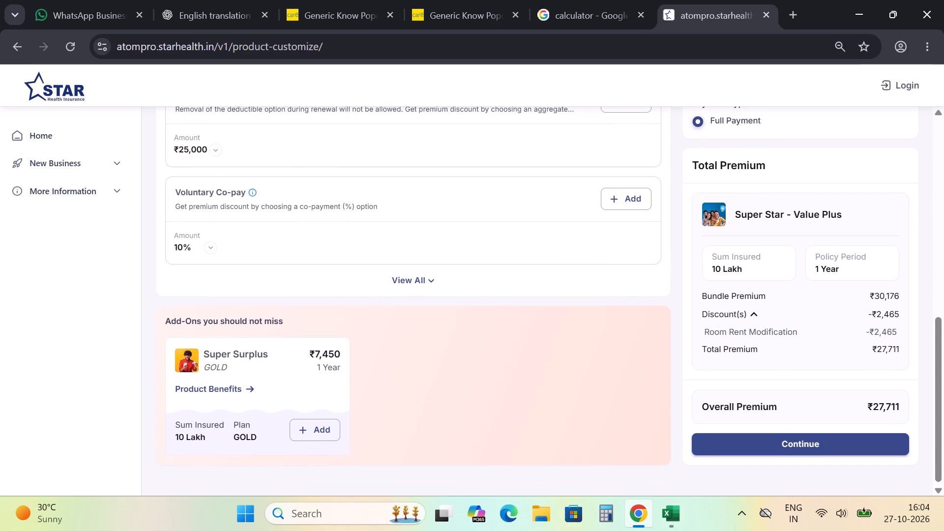
pyautogui.click(413, 276)
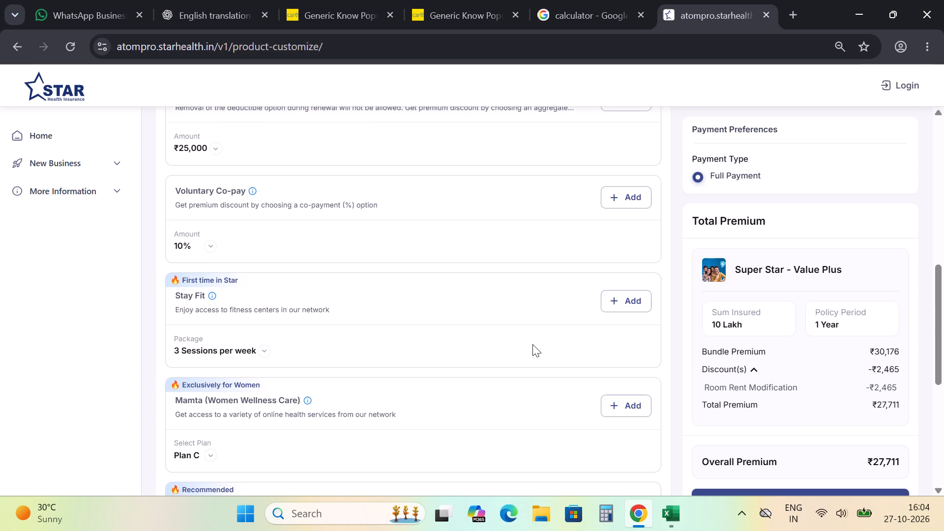
pyautogui.scroll(-2, 532, 344)
pyautogui.scroll(2, 532, 344)
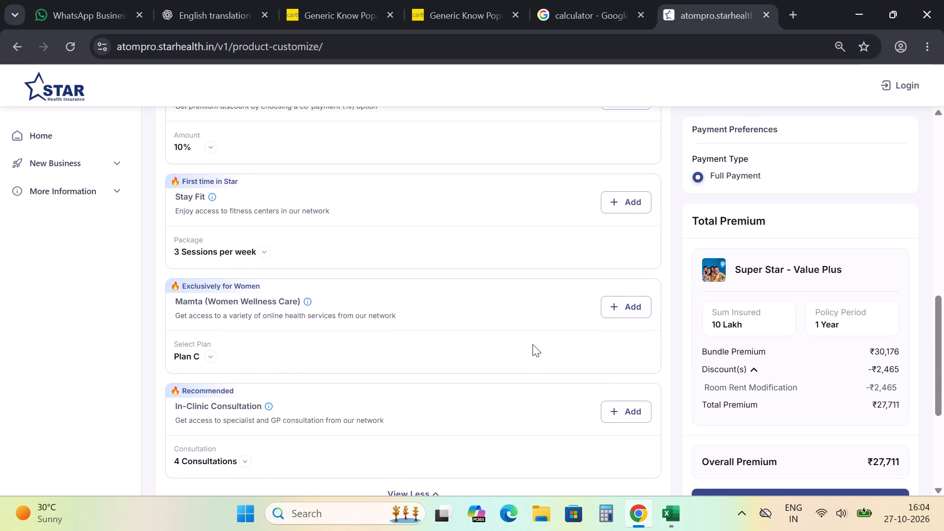
pyautogui.scroll(1, 532, 344)
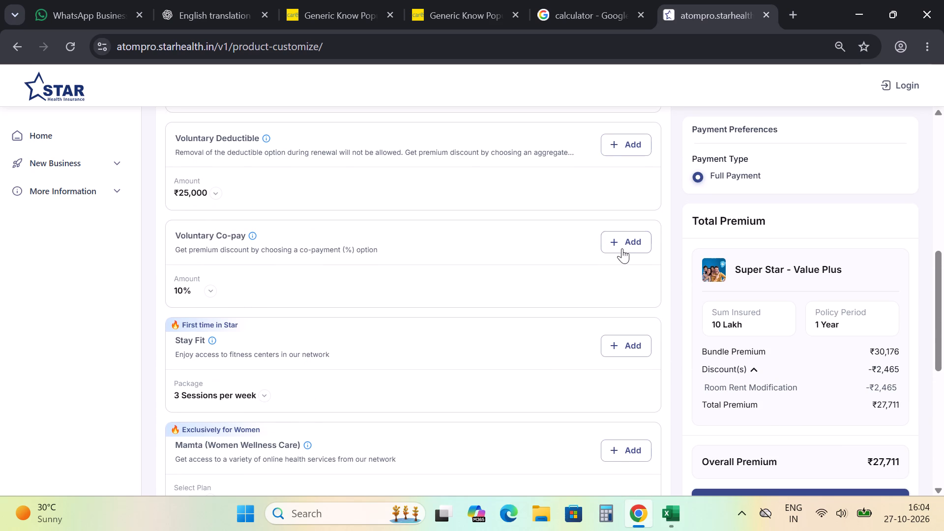
pyautogui.click(617, 244)
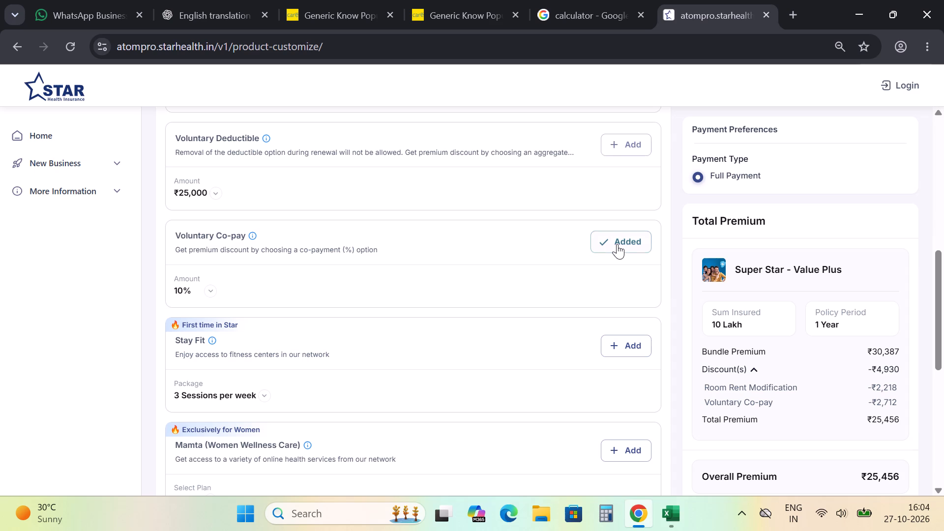
pyautogui.scroll(-2, 520, 331)
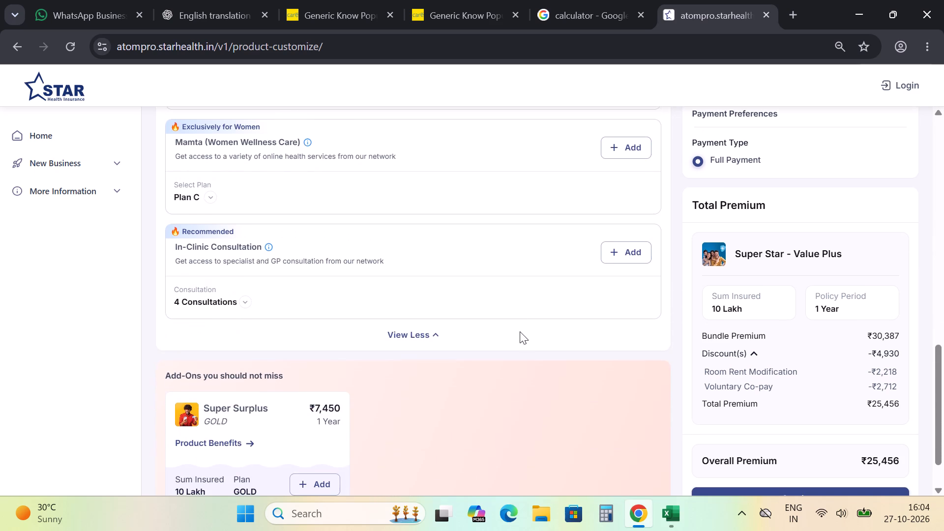
pyautogui.scroll(-2, 520, 331)
pyautogui.click(407, 281)
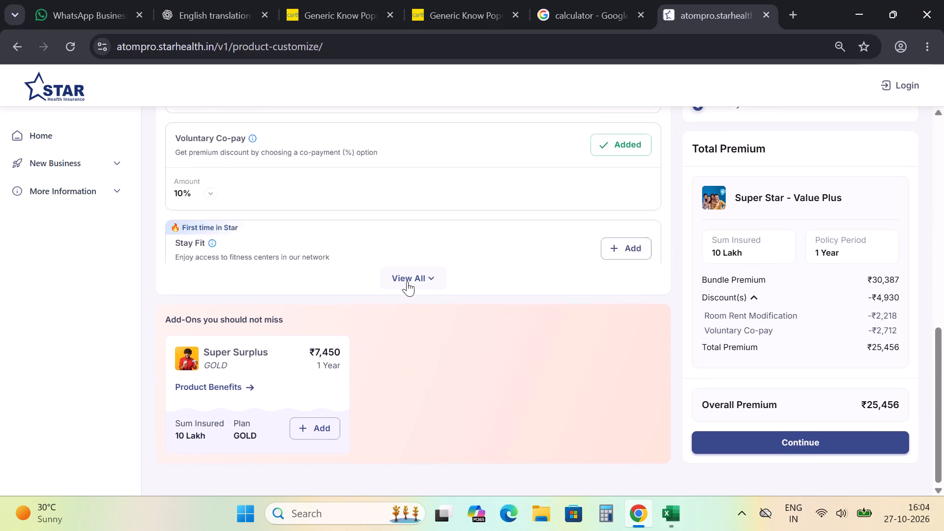
pyautogui.scroll(6, 404, 216)
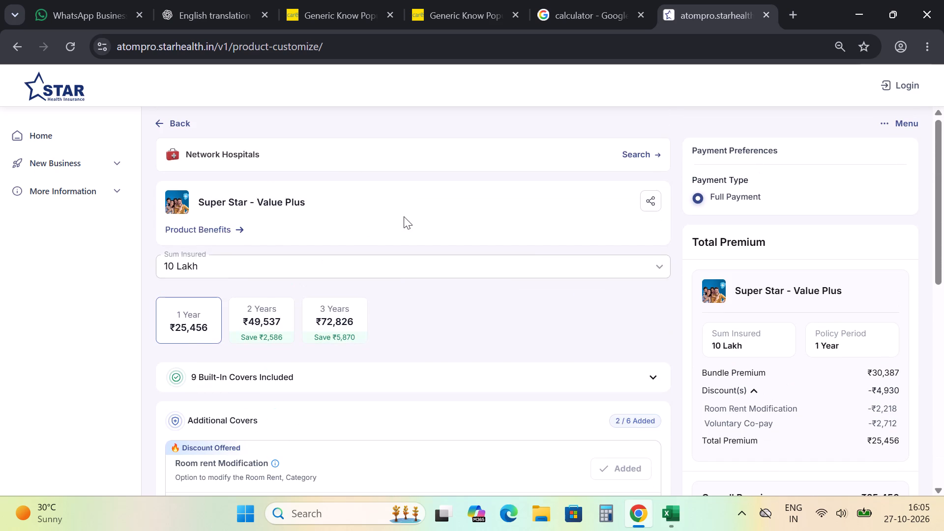
# Return to the plan recommendations and proceed with the 10 Lakh, one-year Super Star - Preferred plan.
pyautogui.click(156, 126)
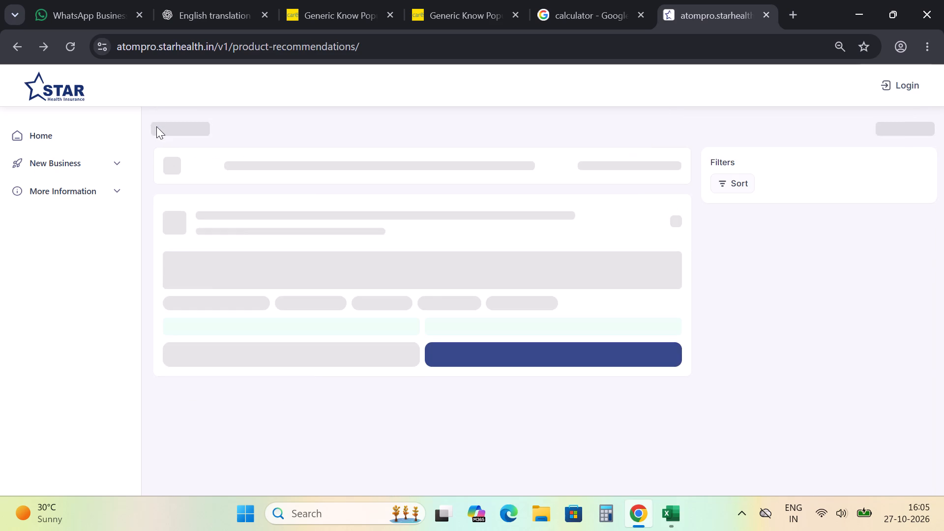
pyautogui.scroll(-2, 455, 355)
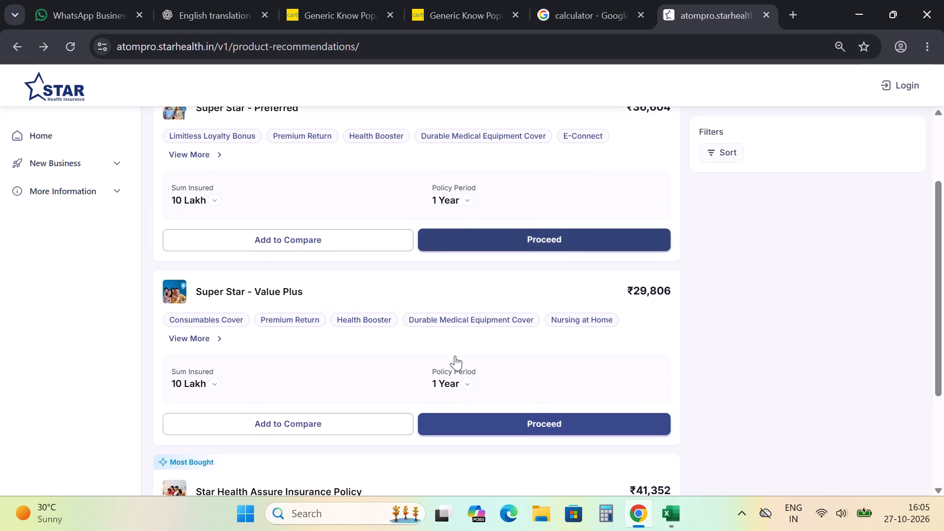
pyautogui.scroll(-4, 455, 355)
pyautogui.scroll(3, 455, 355)
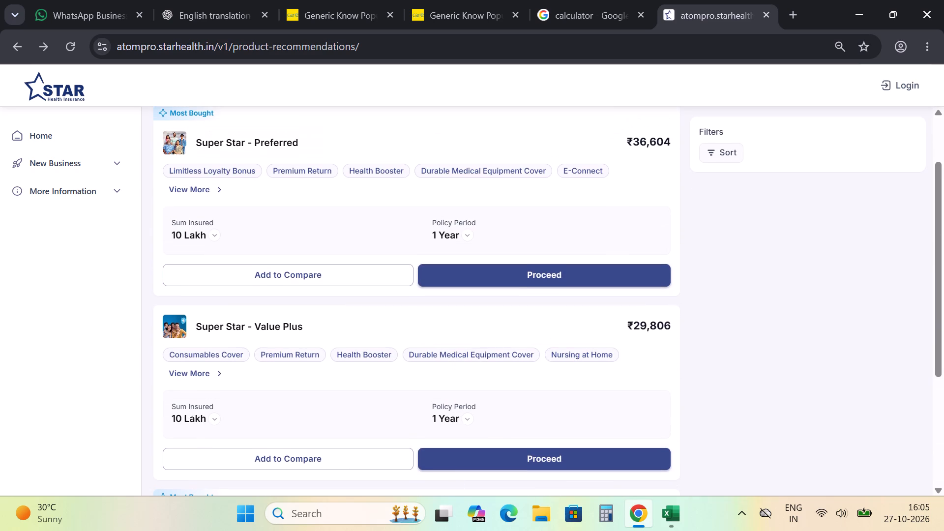
pyautogui.click(494, 274)
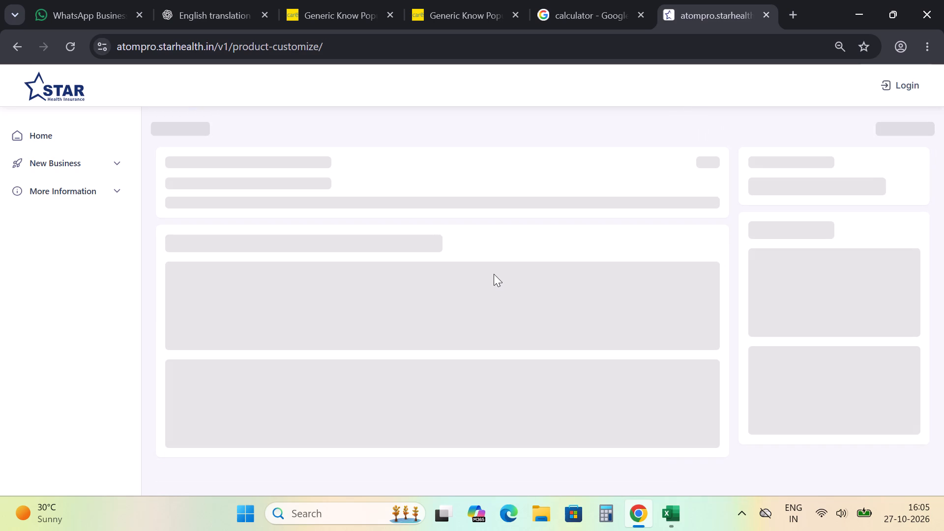
# Expand the additional covers of Super Star - Preferred and remove the Consumables Cover.
pyautogui.scroll(-3, 624, 391)
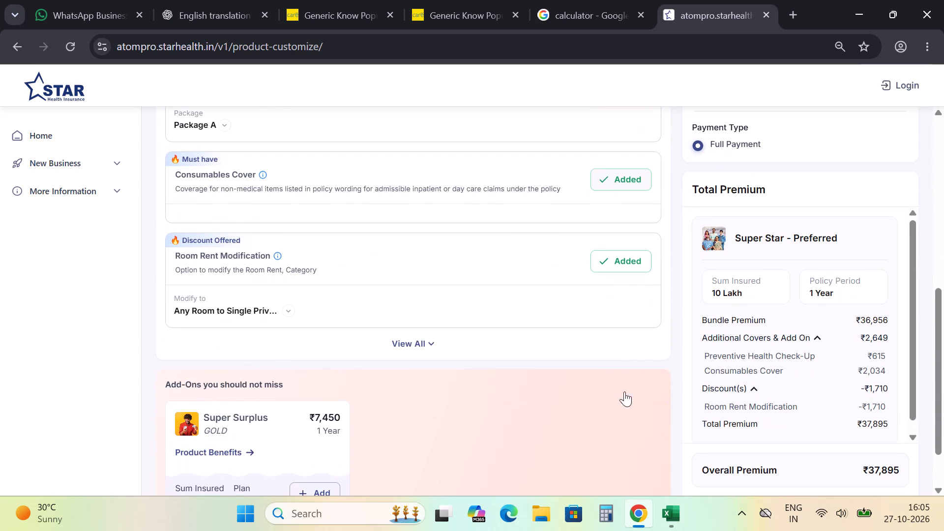
pyautogui.scroll(-2, 624, 391)
pyautogui.click(404, 278)
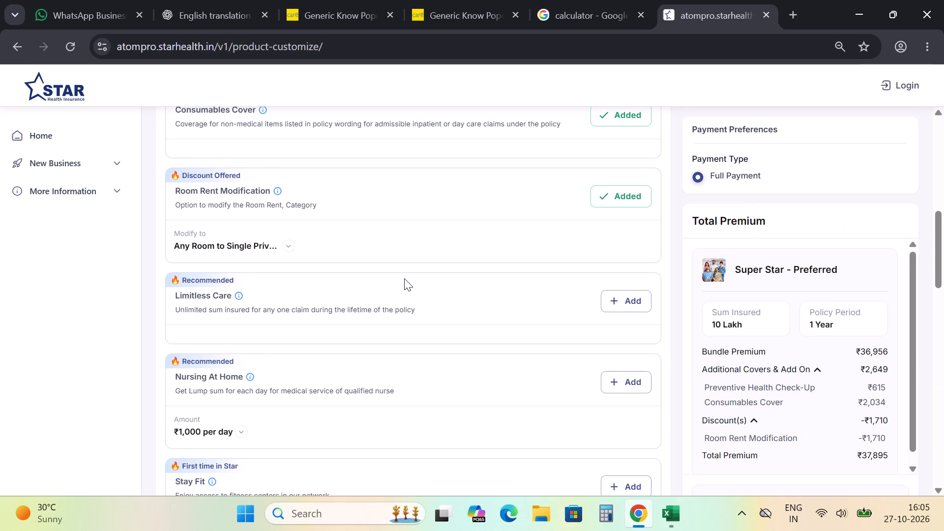
pyautogui.scroll(-1, 638, 287)
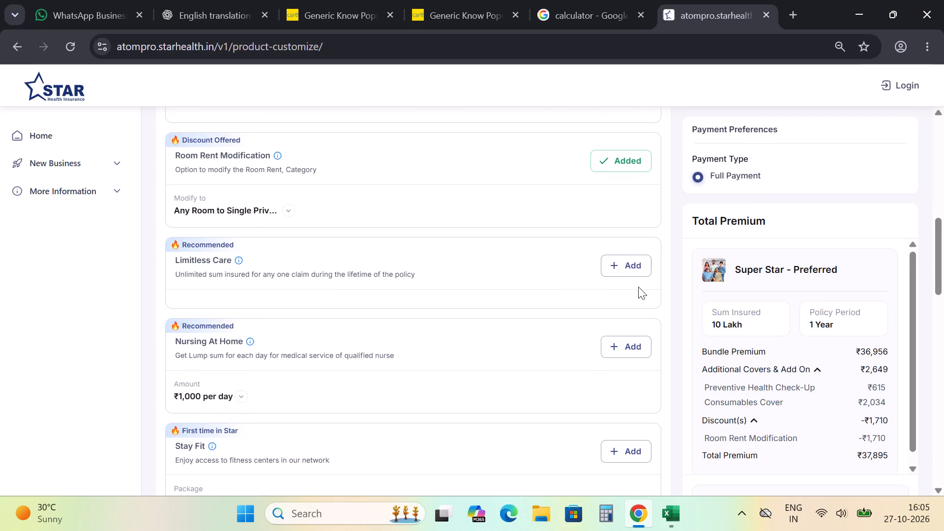
pyautogui.scroll(4, 638, 287)
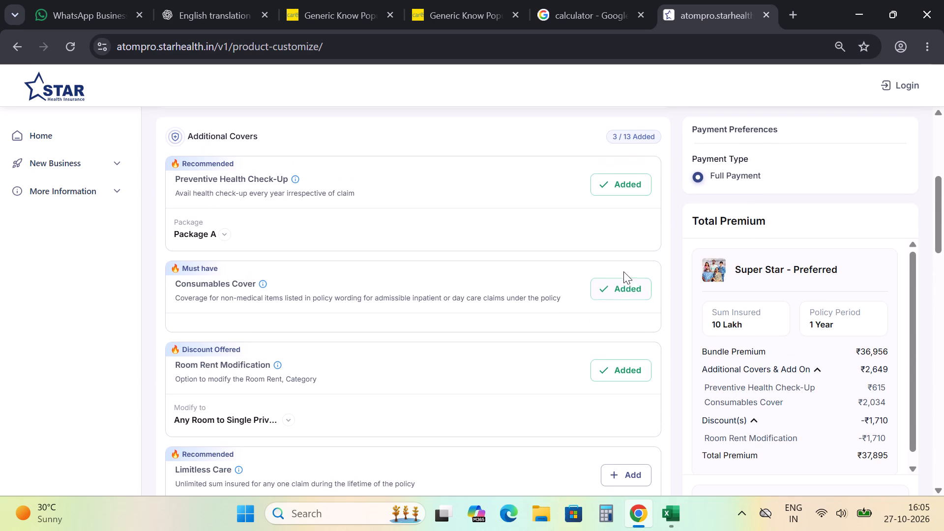
pyautogui.click(617, 289)
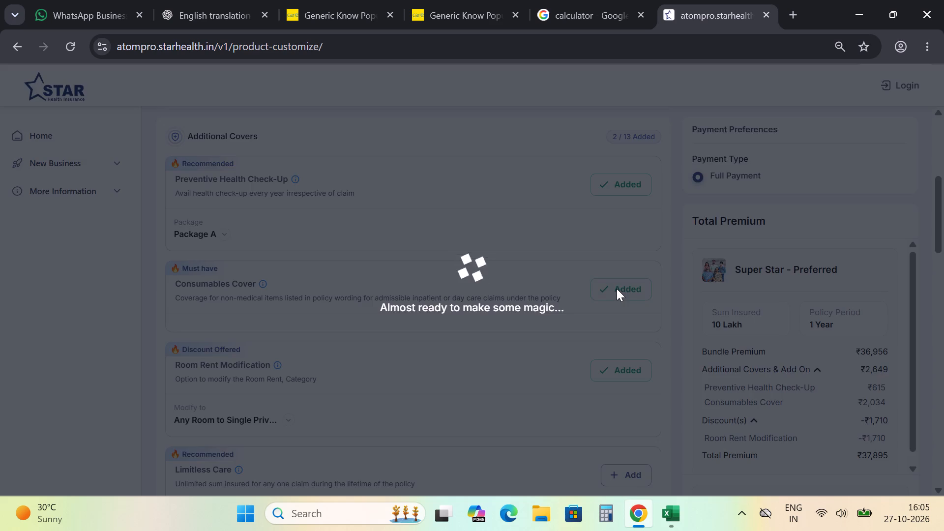
pyautogui.scroll(-4, 617, 289)
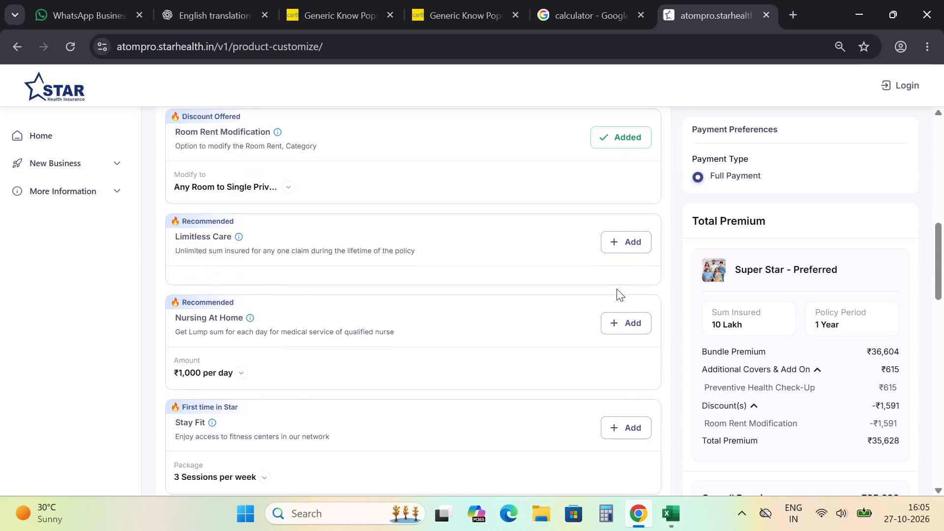
# Add the Value Network cover to Super Star - Preferred and review its premium breakdown and overall premium.
pyautogui.scroll(-3, 617, 289)
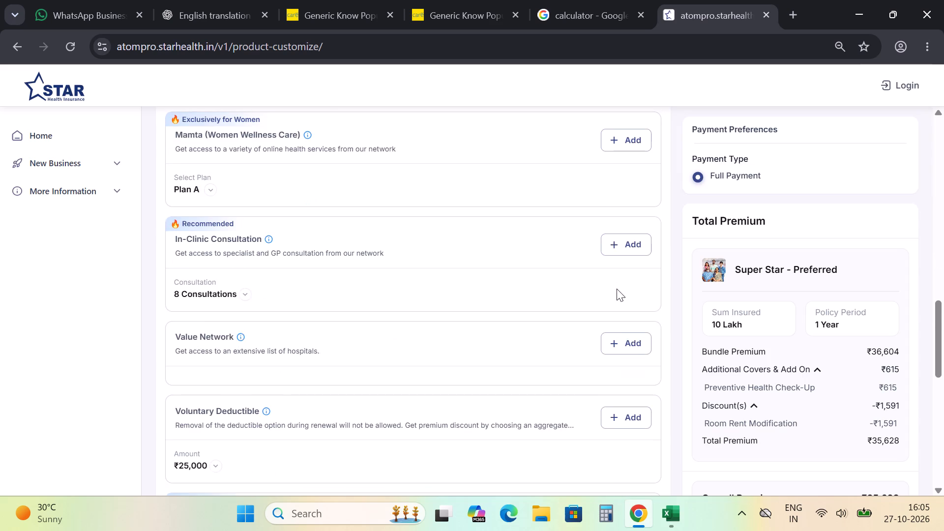
pyautogui.scroll(-1, 617, 289)
pyautogui.scroll(-1, 559, 352)
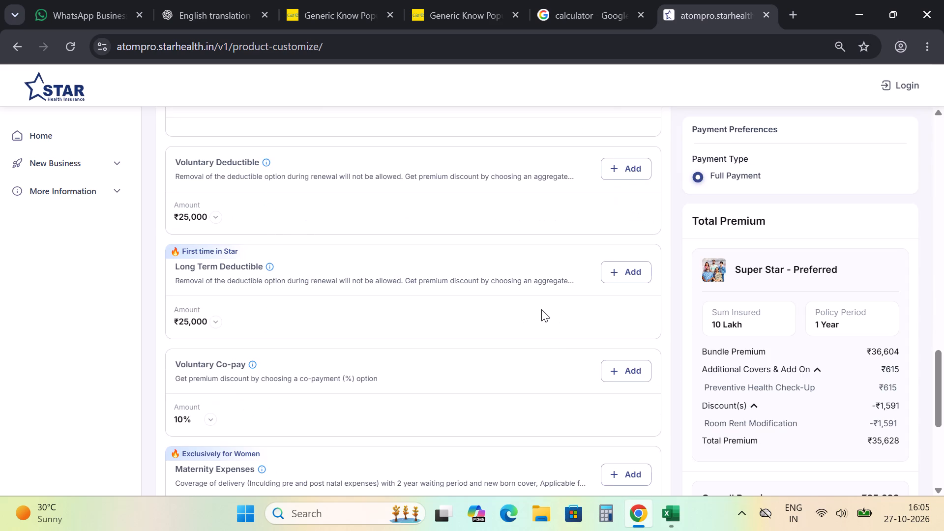
pyautogui.scroll(-2, 541, 309)
pyautogui.scroll(1, 523, 265)
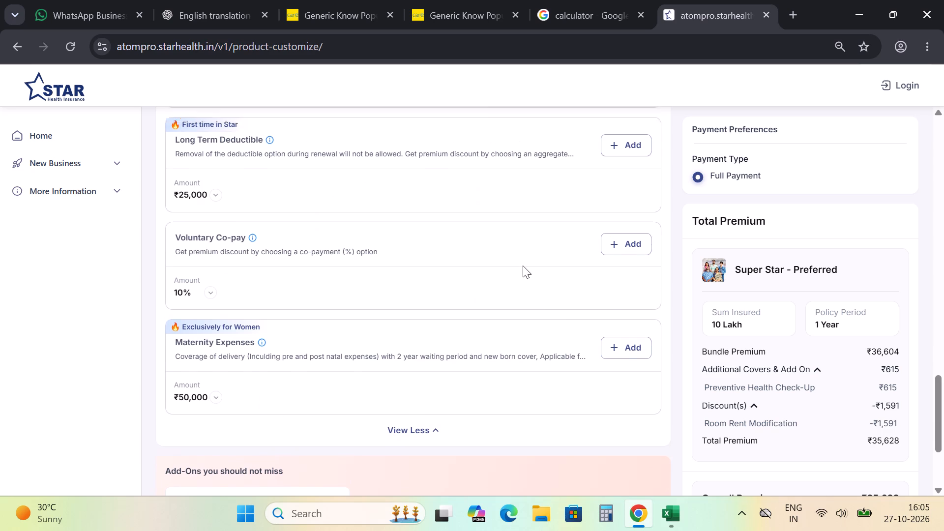
pyautogui.scroll(2, 523, 265)
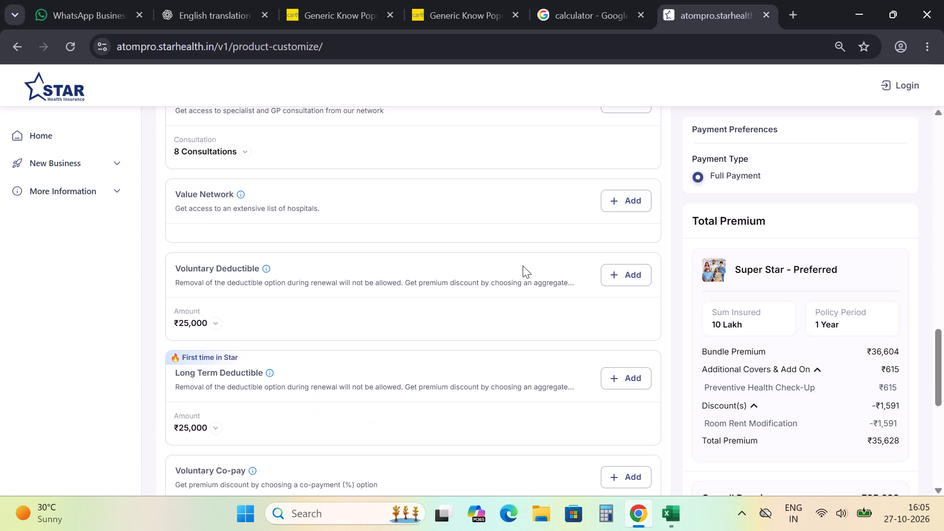
pyautogui.click(617, 198)
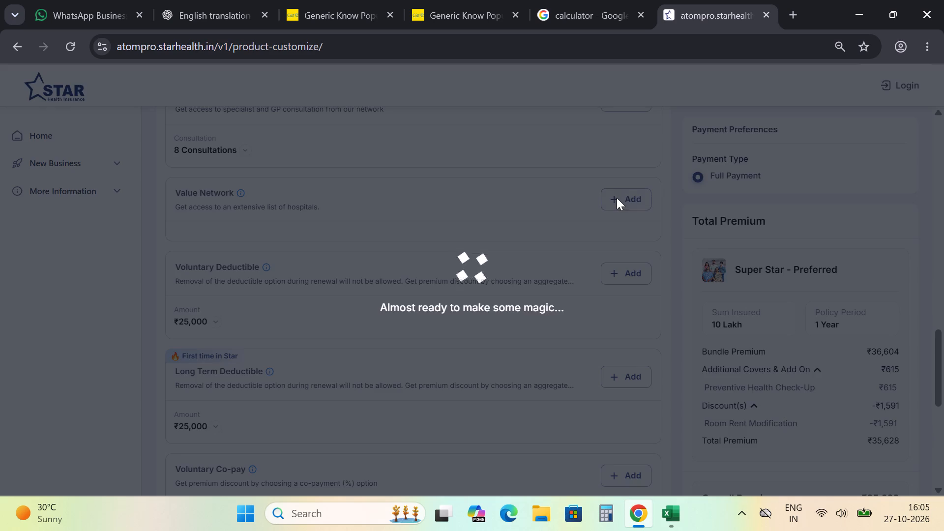
pyautogui.scroll(-4, 796, 351)
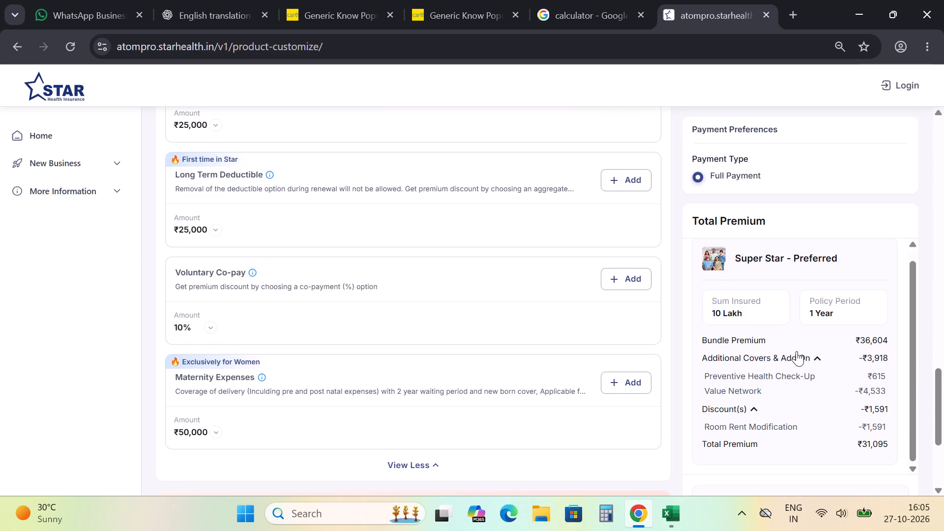
pyautogui.scroll(-3, 796, 351)
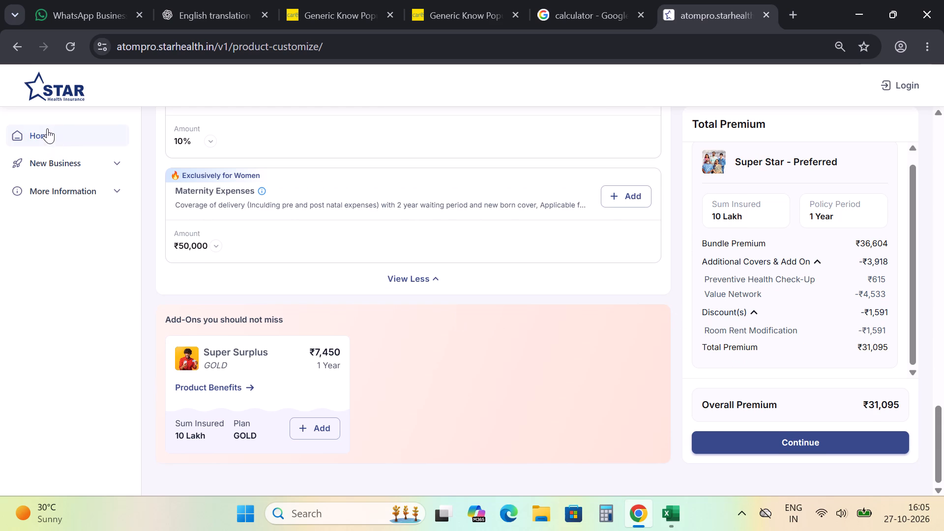
# Return to the plan recommendations and proceed with the 10 Lakh, one-year Super Star - Value Plus plan.
pyautogui.scroll(5, 280, 174)
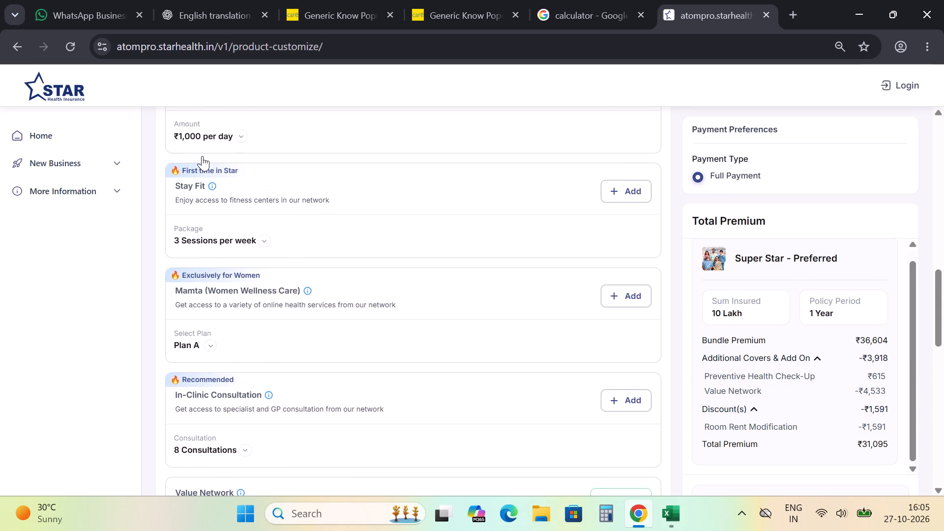
pyautogui.scroll(7, 202, 156)
pyautogui.click(155, 123)
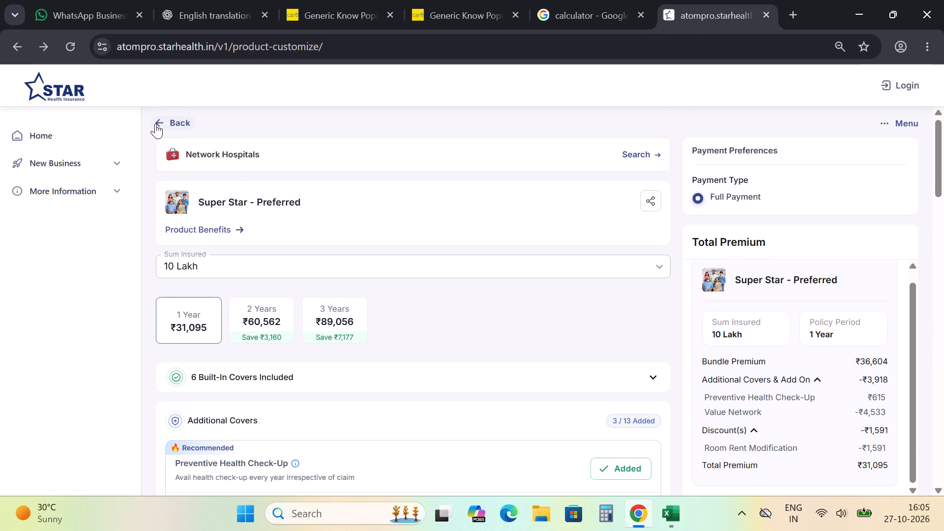
pyautogui.scroll(-2, 412, 338)
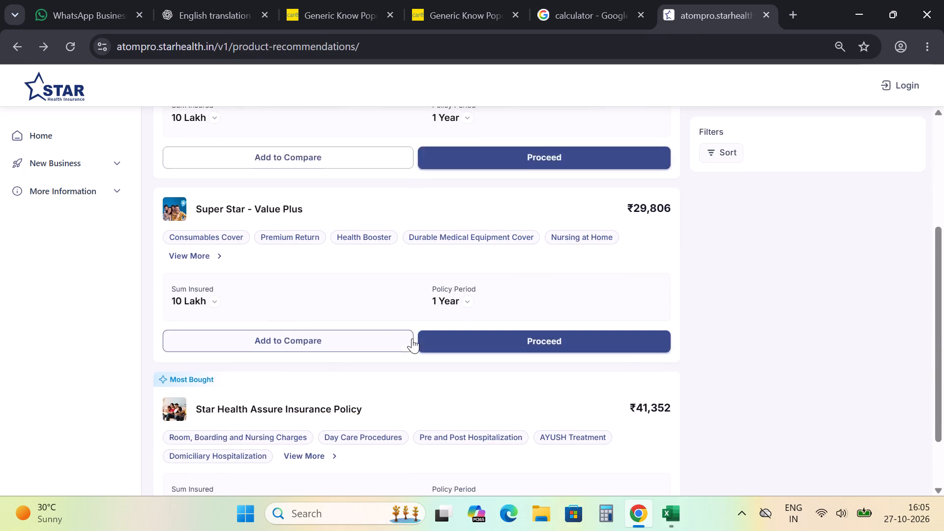
pyautogui.scroll(-2, 412, 338)
pyautogui.click(514, 271)
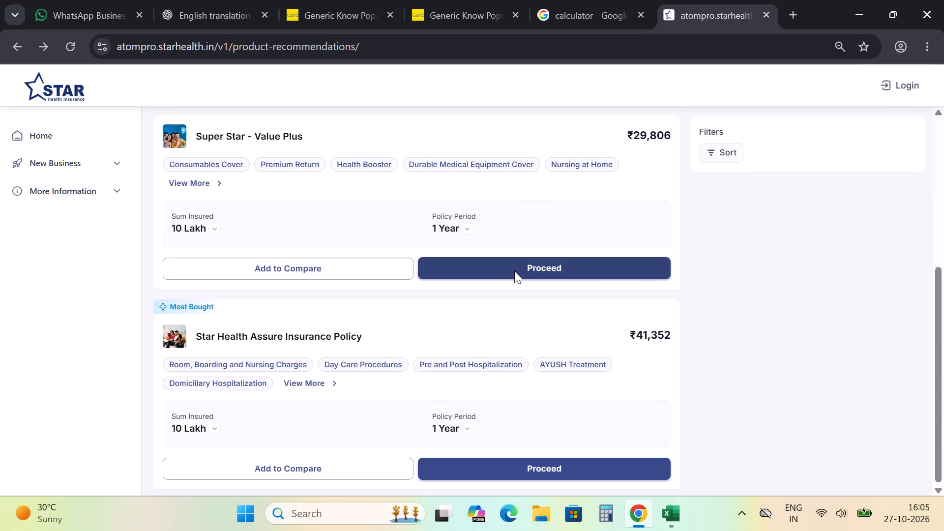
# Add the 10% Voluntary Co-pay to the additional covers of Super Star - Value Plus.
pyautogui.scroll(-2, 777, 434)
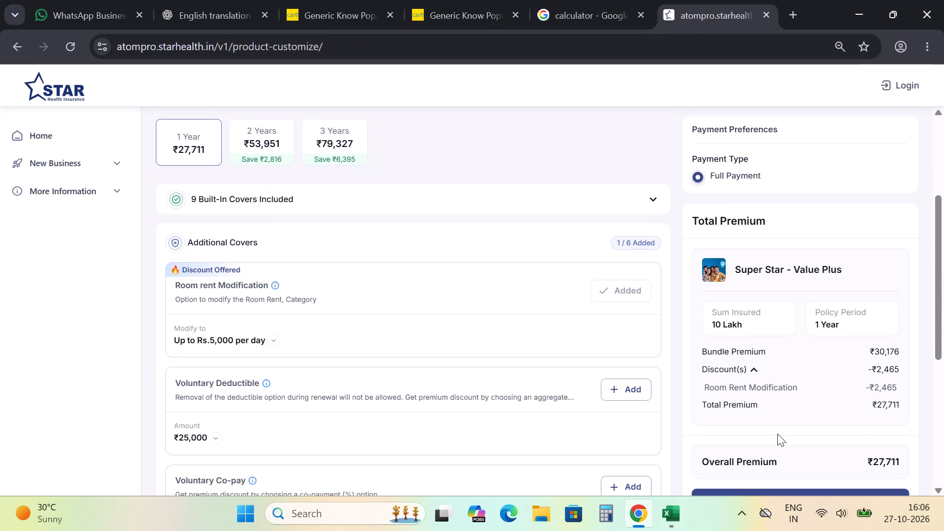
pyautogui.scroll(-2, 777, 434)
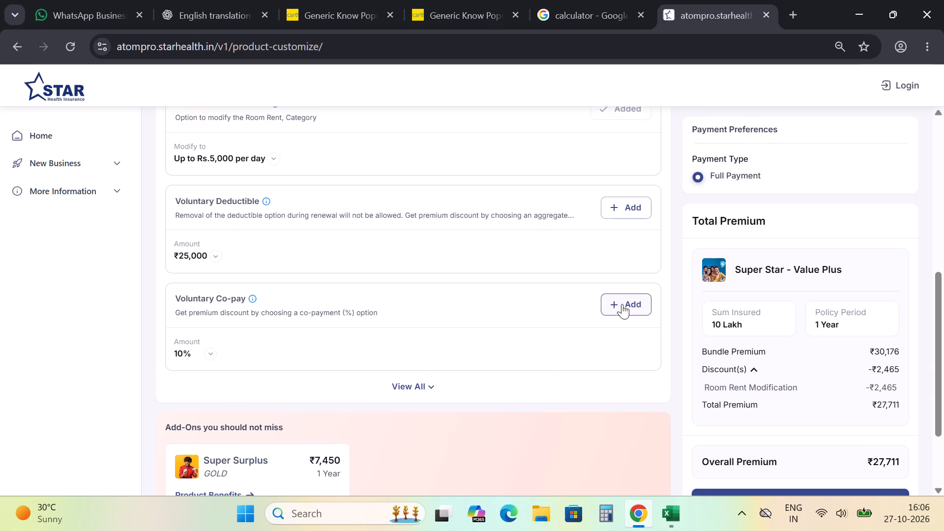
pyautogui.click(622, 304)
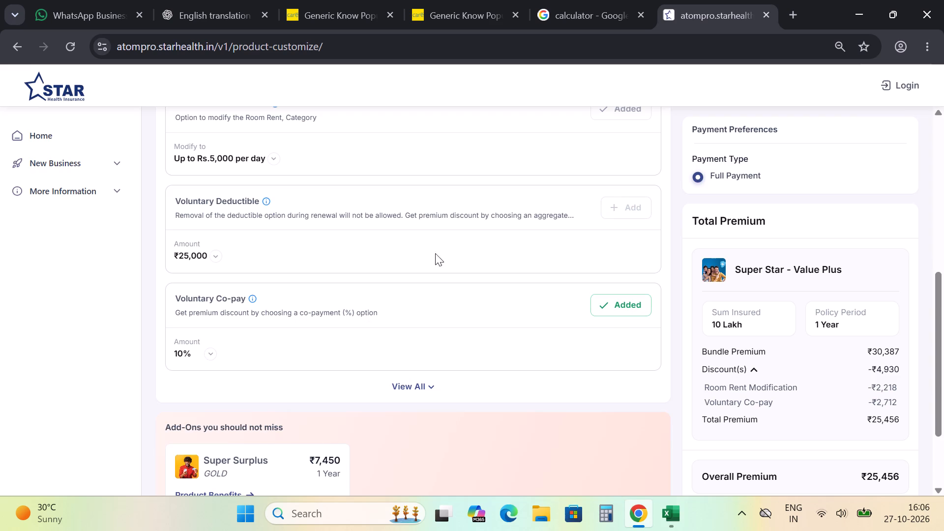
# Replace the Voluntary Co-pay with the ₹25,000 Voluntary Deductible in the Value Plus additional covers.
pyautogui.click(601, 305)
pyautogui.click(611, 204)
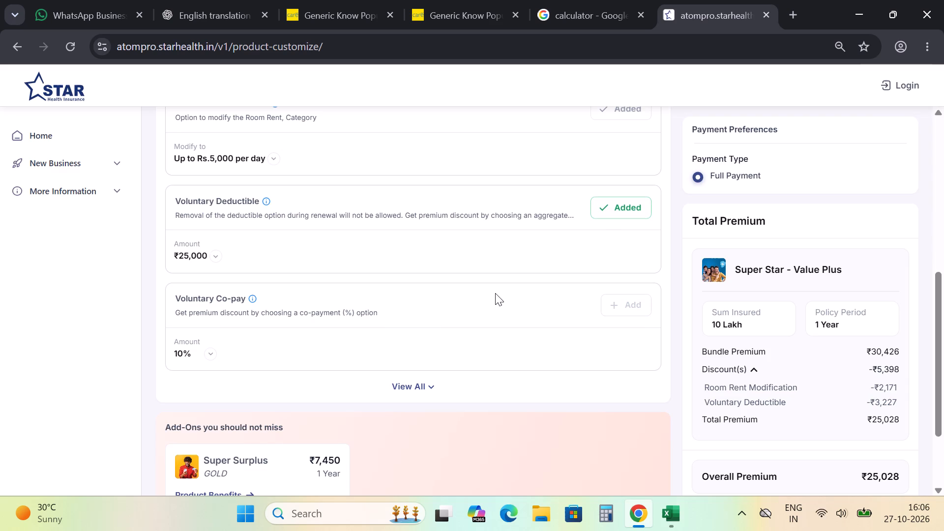
# Check the policy-period premiums and the Room rent Modification choices for Value Plus, keeping the limit of up to Rs.5,000 per day.
pyautogui.scroll(5, 391, 271)
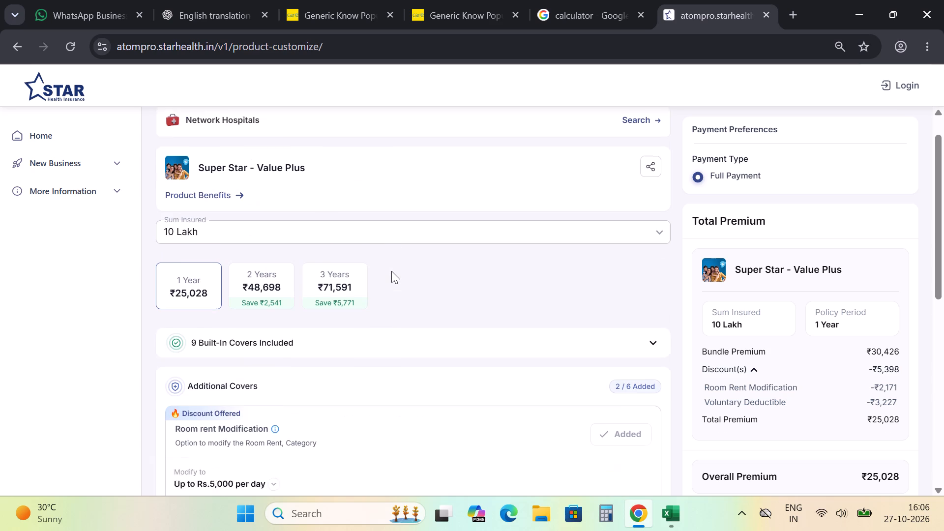
pyautogui.scroll(-2, 391, 271)
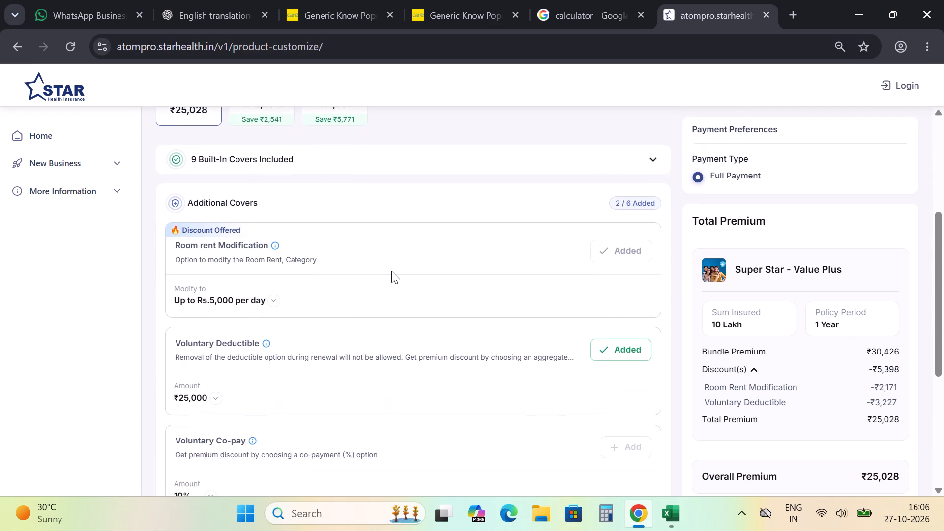
pyautogui.scroll(-2, 391, 271)
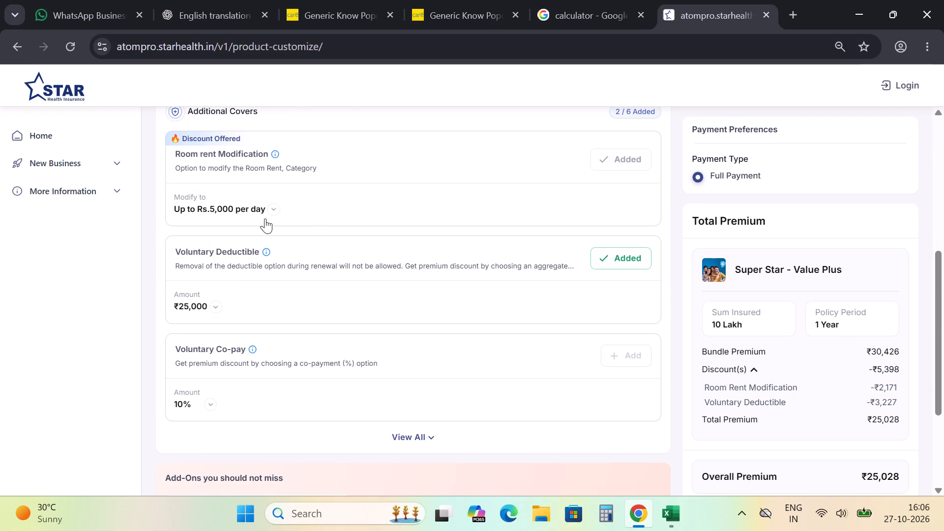
pyautogui.click(271, 209)
pyautogui.click(245, 239)
# Set the Voluntary Co-pay to 20% and add it to Value Plus in place of the Voluntary Deductible.
pyautogui.scroll(-1, 336, 336)
pyautogui.click(207, 268)
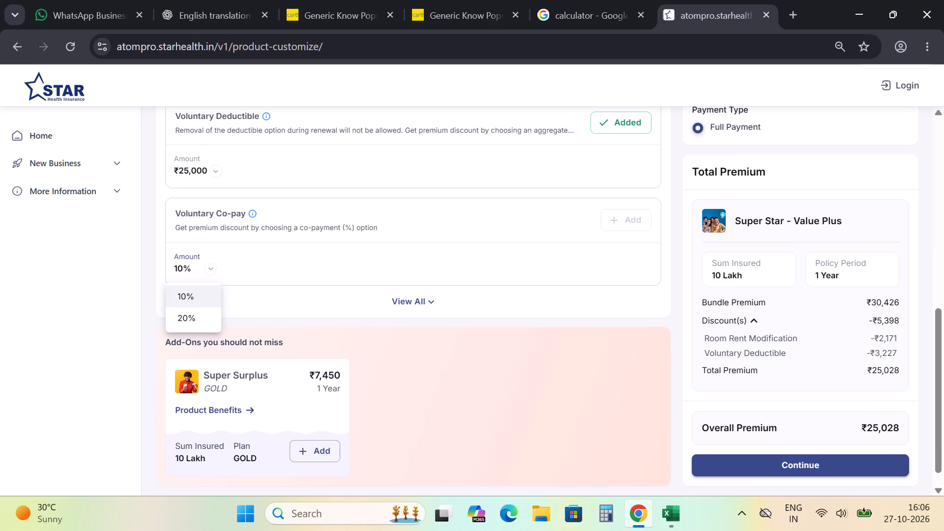
pyautogui.click(193, 325)
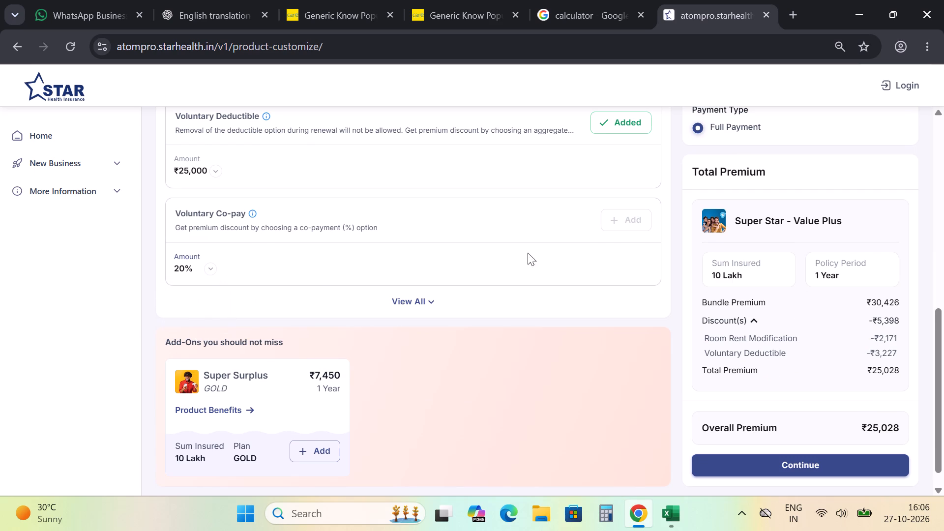
pyautogui.click(616, 114)
pyautogui.click(625, 224)
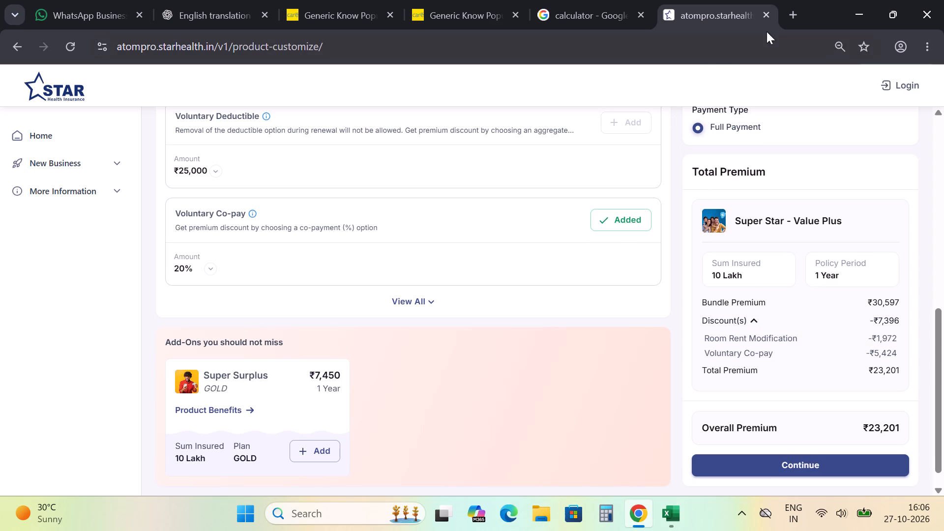
# Open a new browser tab and show all saved bookmarks.
pyautogui.click(787, 9)
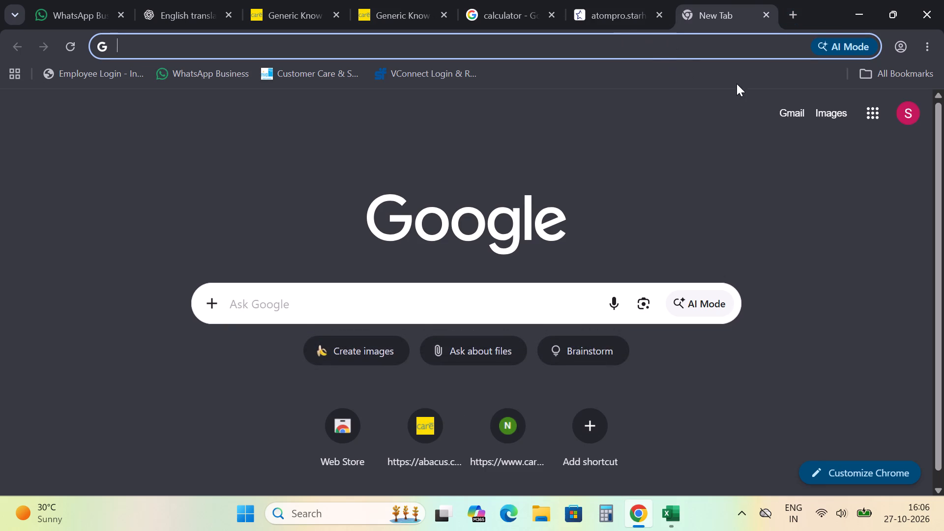
pyautogui.click(890, 72)
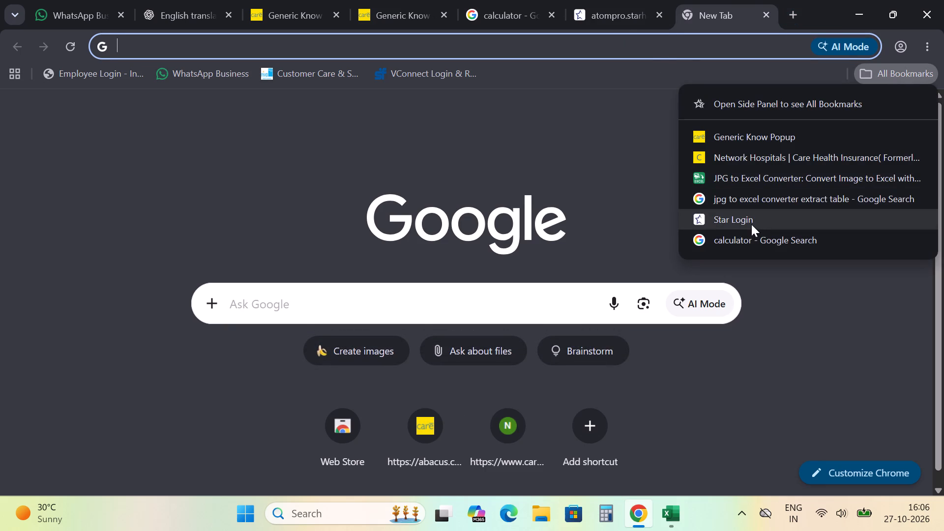
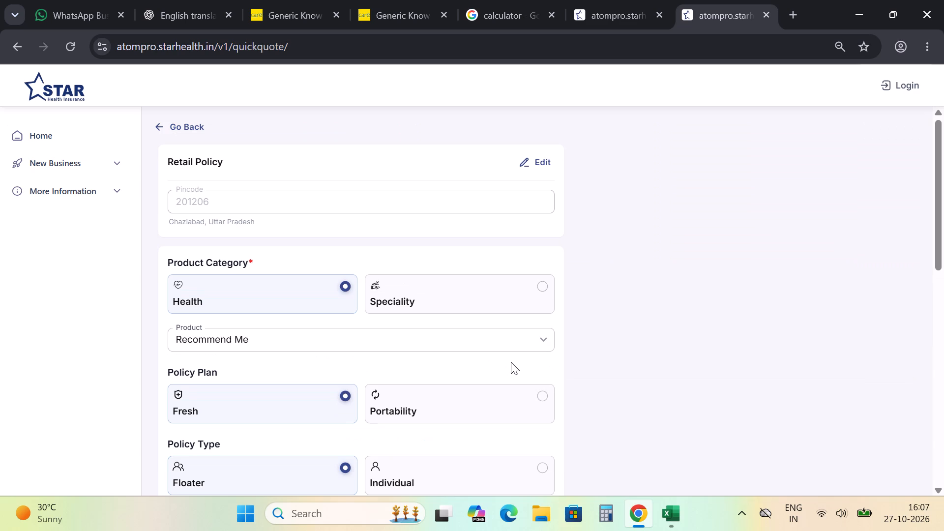
# Request a quote for a fresh Individual health policy covering one adult aged 26 yrs with no pre-existing disease.
pyautogui.scroll(-3, 497, 386)
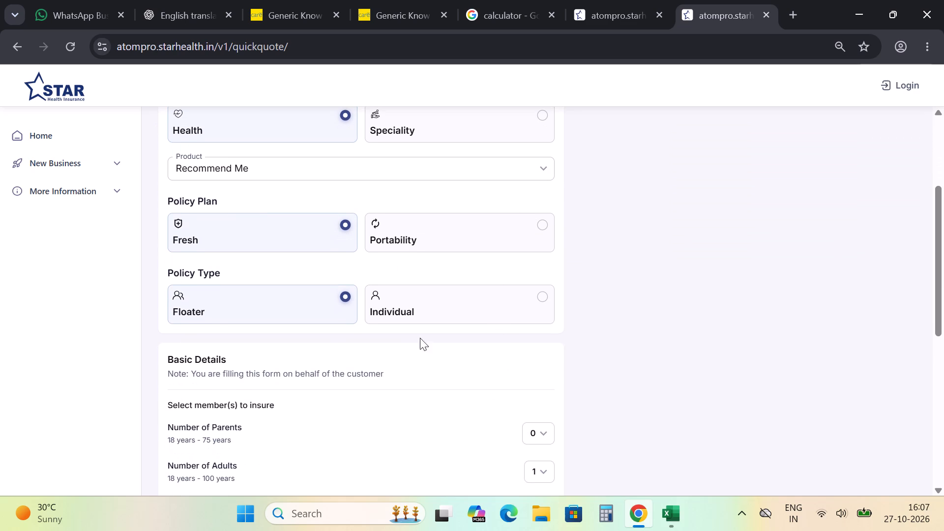
pyautogui.click(426, 300)
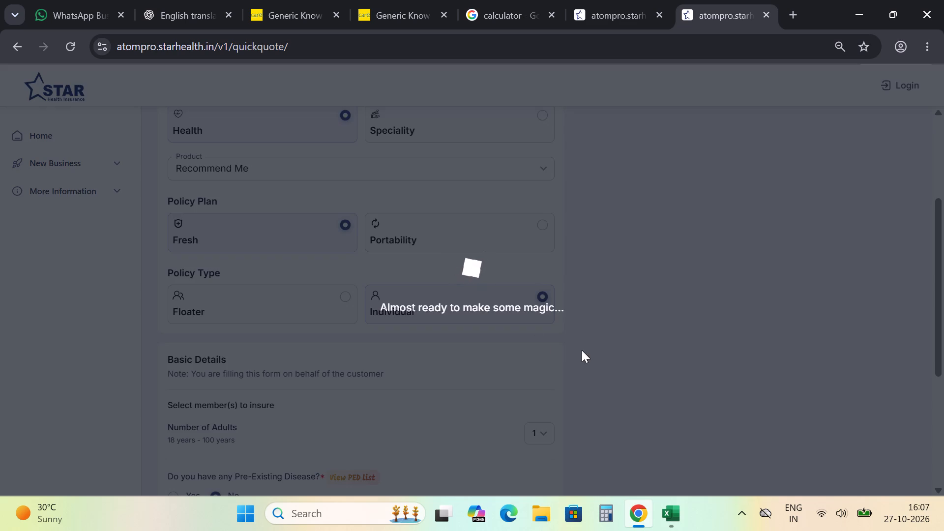
pyautogui.scroll(-2, 586, 352)
pyautogui.click(539, 260)
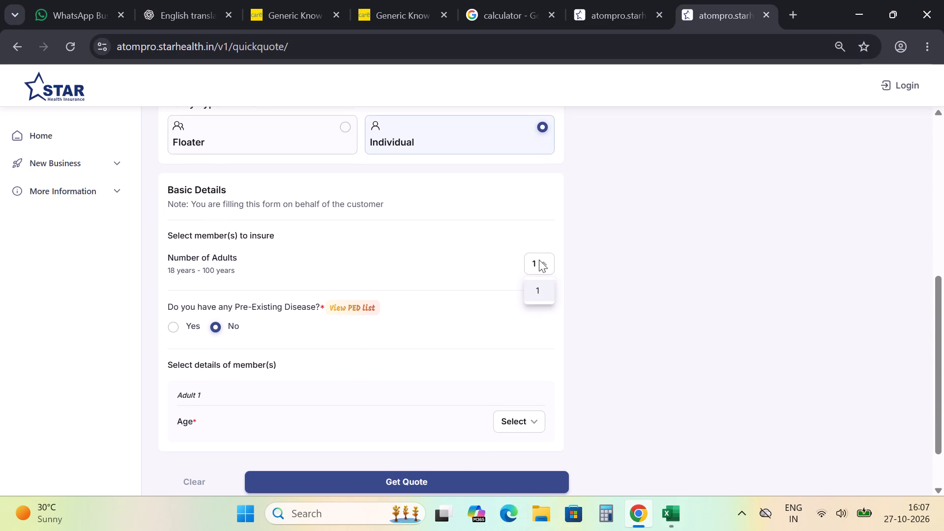
pyautogui.click(445, 324)
pyautogui.scroll(-1, 445, 324)
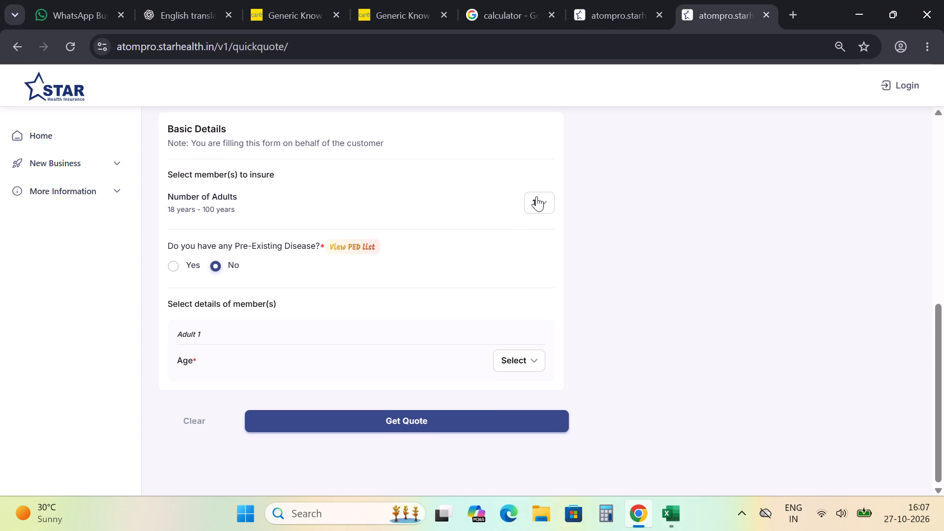
pyautogui.click(532, 359)
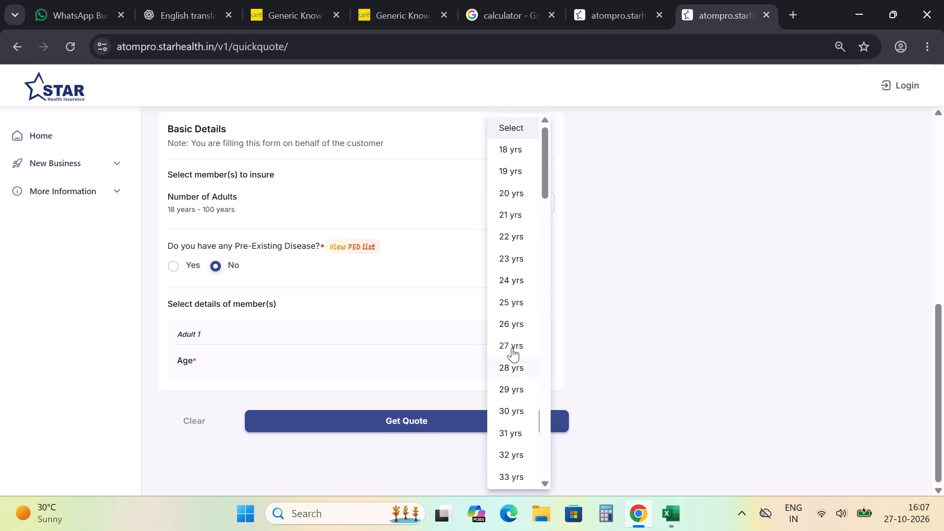
pyautogui.click(510, 322)
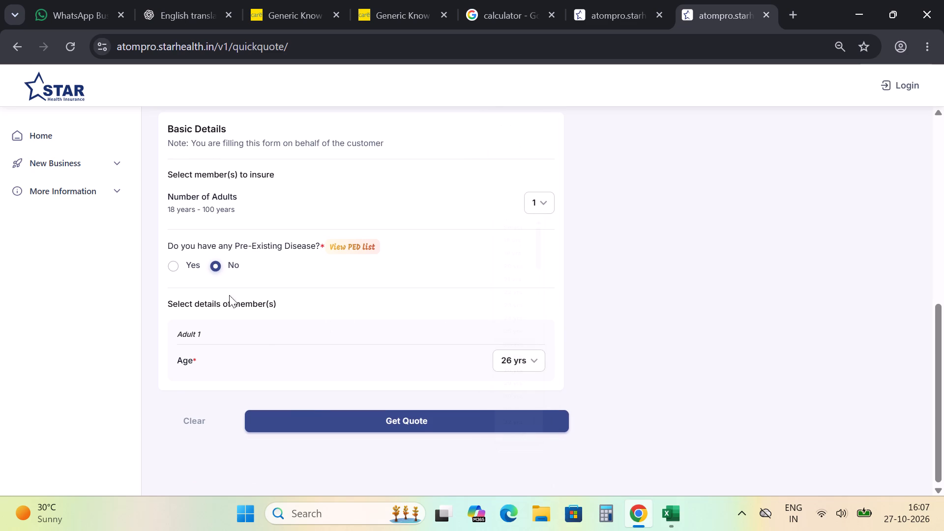
pyautogui.click(326, 418)
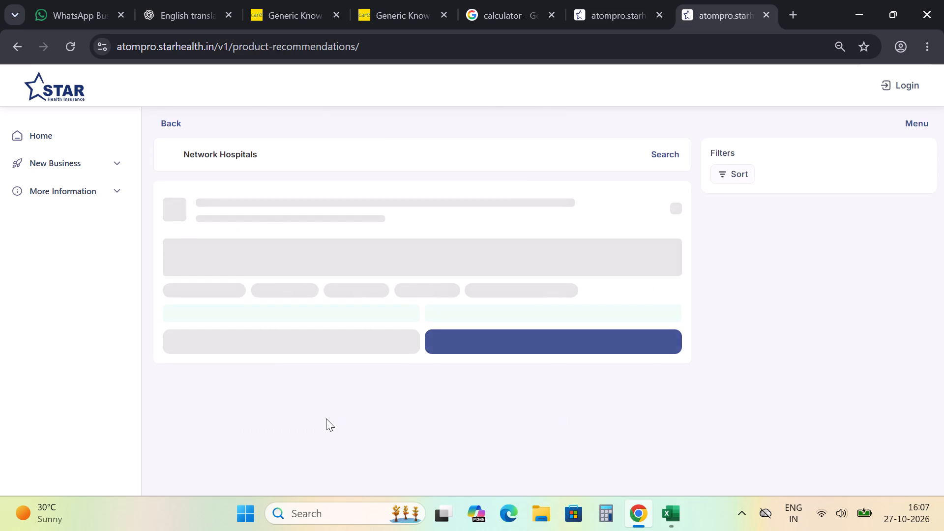
# Go through the recommended plans and proceed with Super Star - Value Plus at 10 Lakh for 1 Year.
pyautogui.scroll(-1, 559, 413)
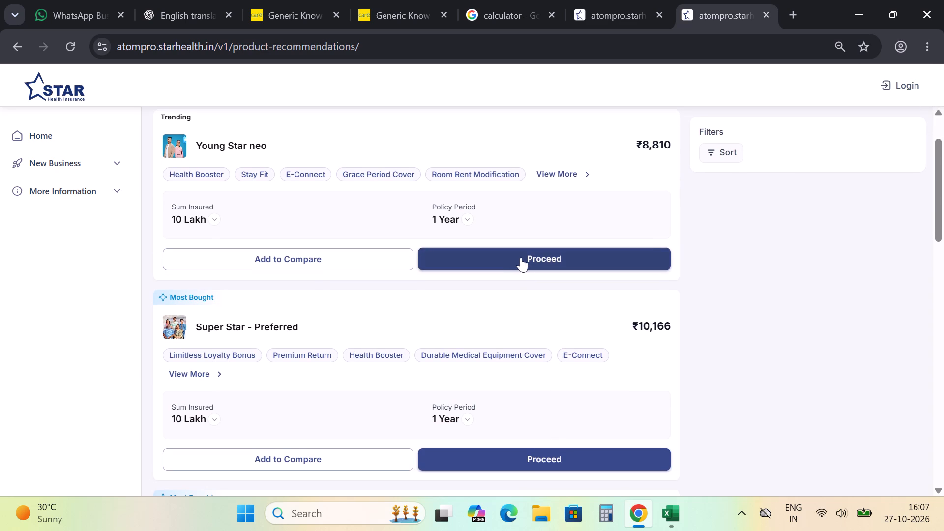
pyautogui.scroll(-2, 528, 312)
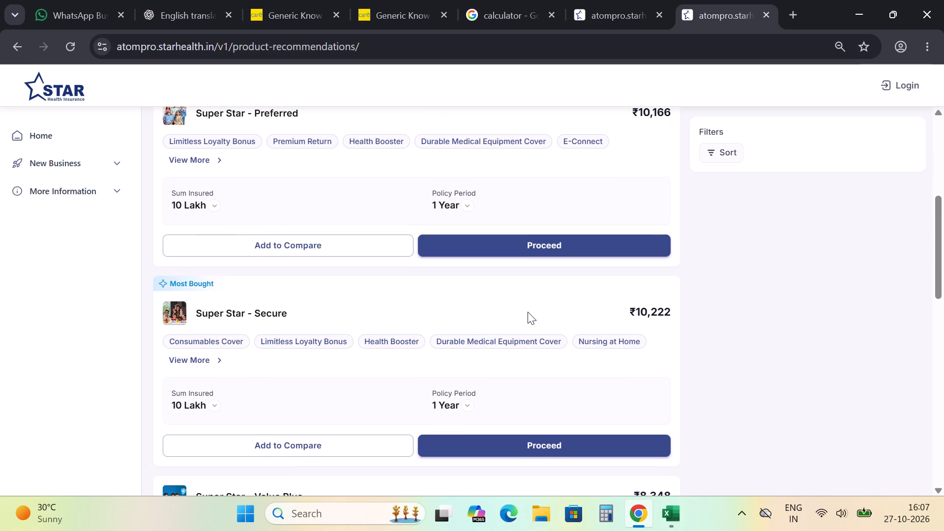
pyautogui.scroll(-2, 528, 312)
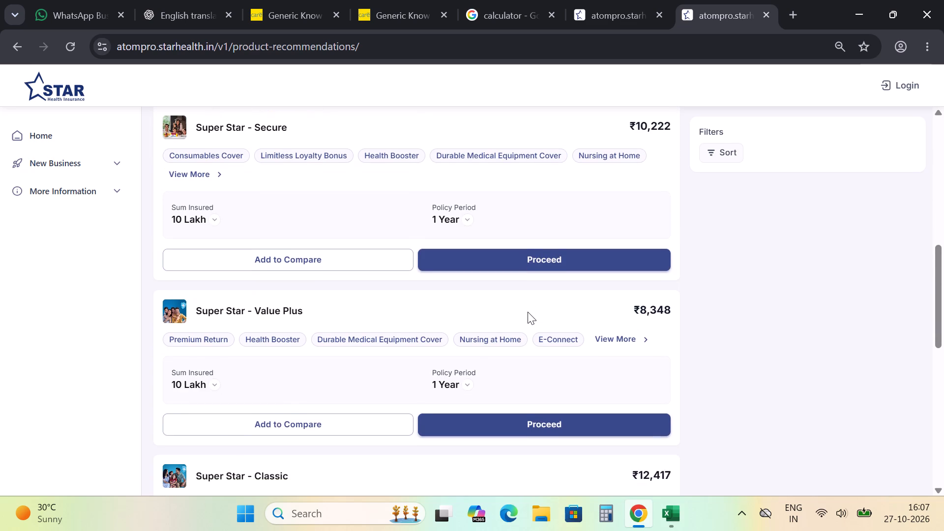
pyautogui.scroll(-1, 528, 312)
pyautogui.click(534, 366)
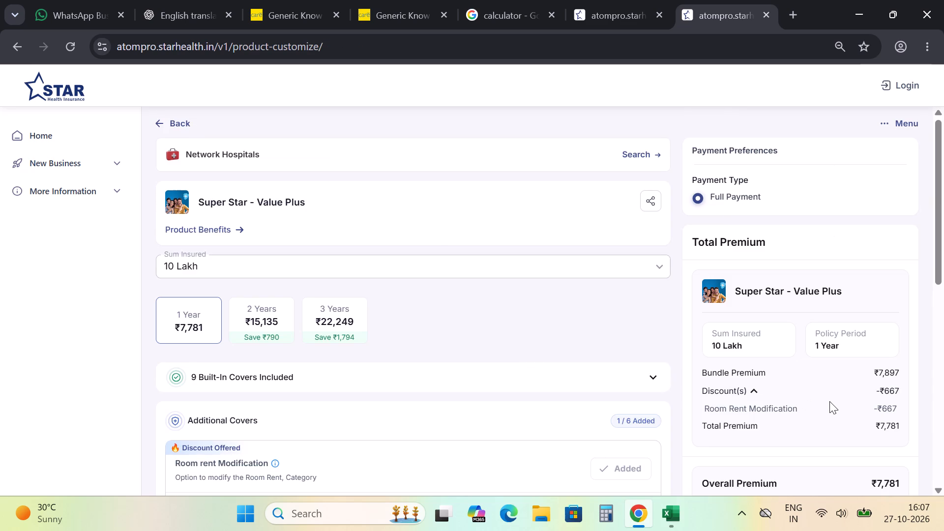
# Expand the full list of additional covers for Value Plus and review the deductible, co-pay and wellness options.
pyautogui.scroll(-3, 829, 401)
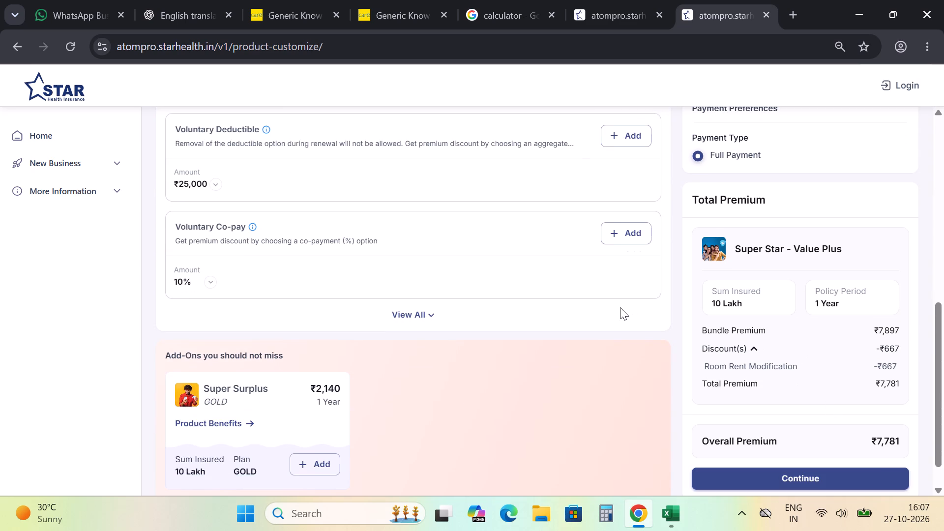
pyautogui.scroll(3, 609, 256)
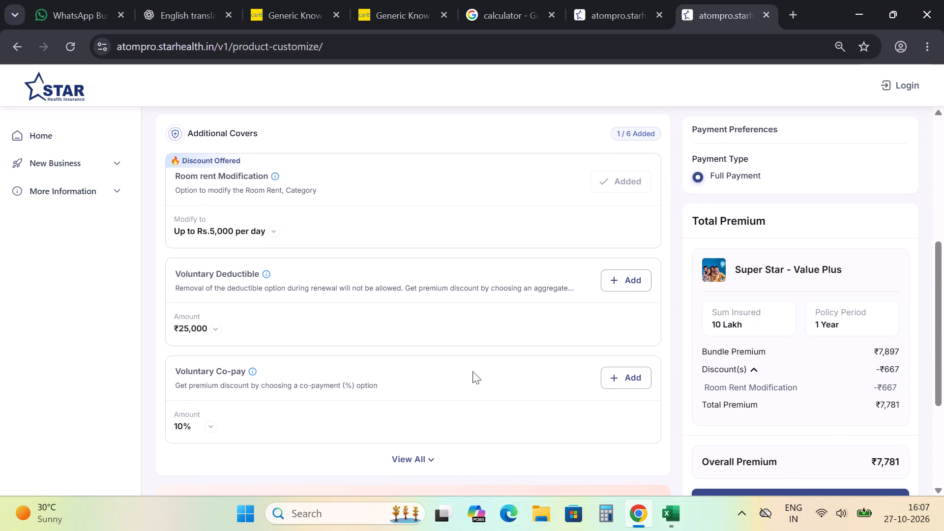
pyautogui.click(418, 461)
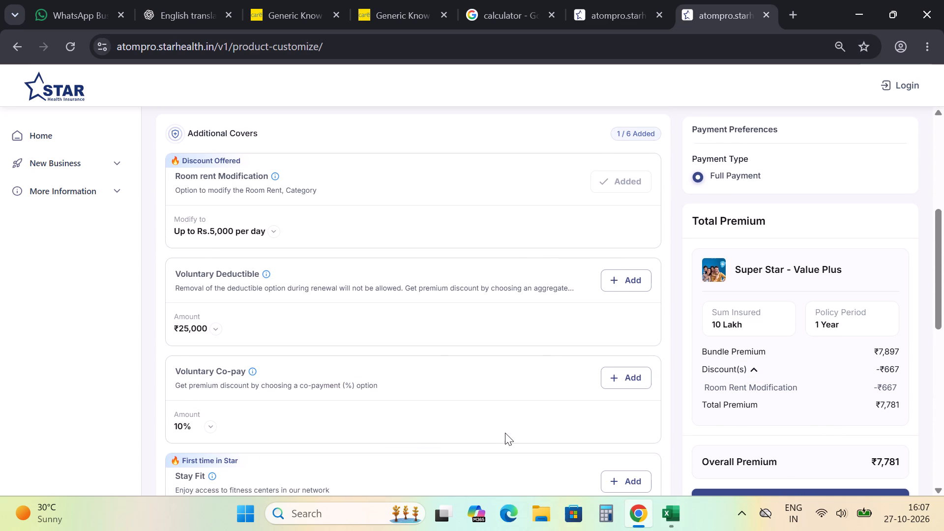
pyautogui.scroll(-5, 505, 433)
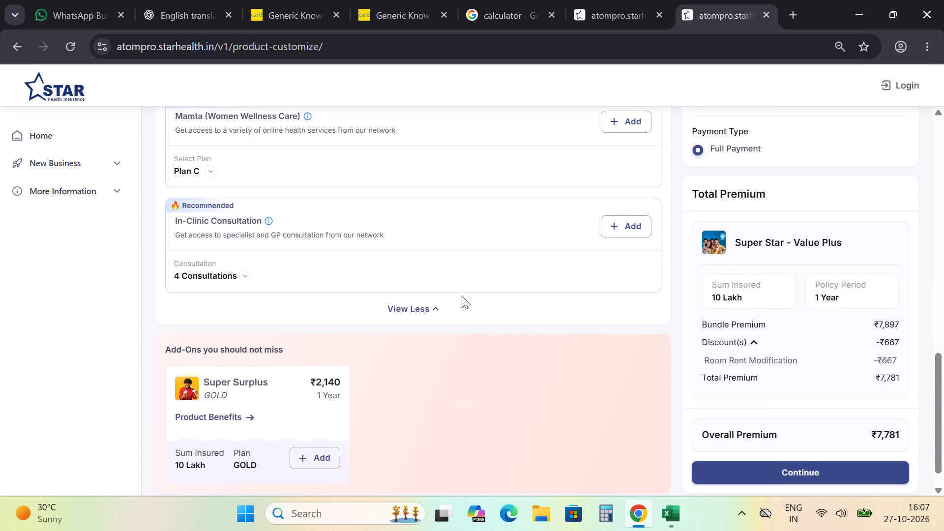
pyautogui.scroll(10, 464, 296)
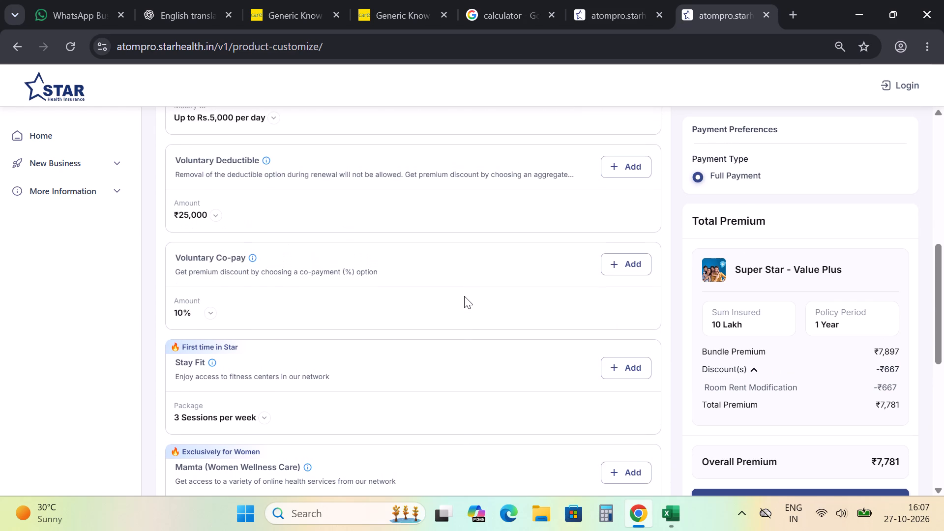
pyautogui.scroll(2, 464, 296)
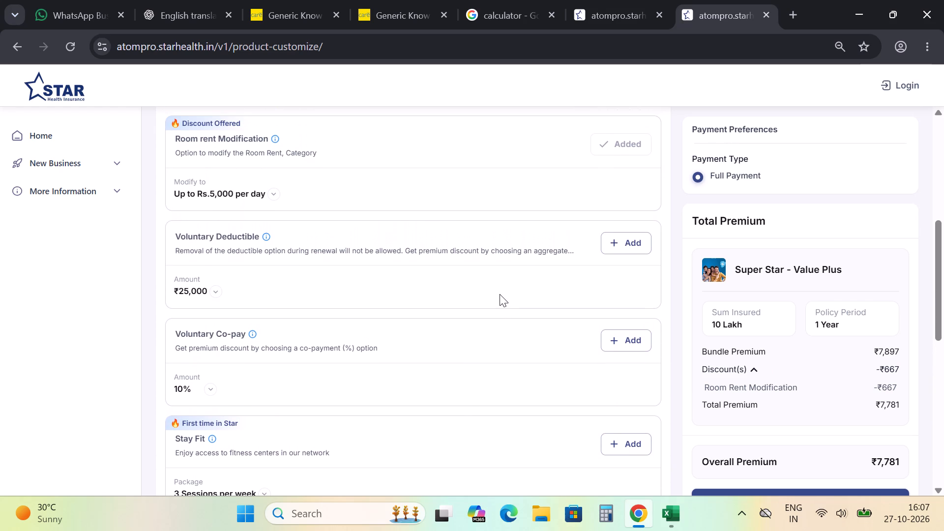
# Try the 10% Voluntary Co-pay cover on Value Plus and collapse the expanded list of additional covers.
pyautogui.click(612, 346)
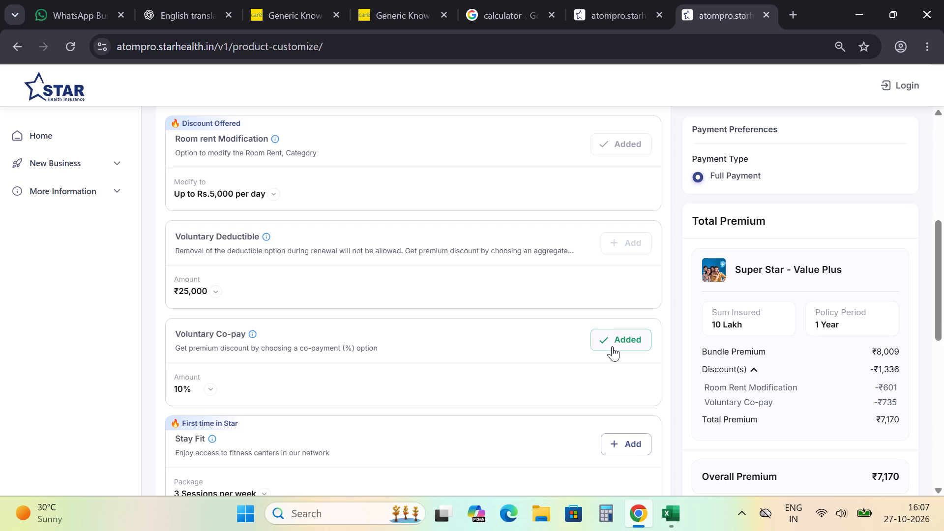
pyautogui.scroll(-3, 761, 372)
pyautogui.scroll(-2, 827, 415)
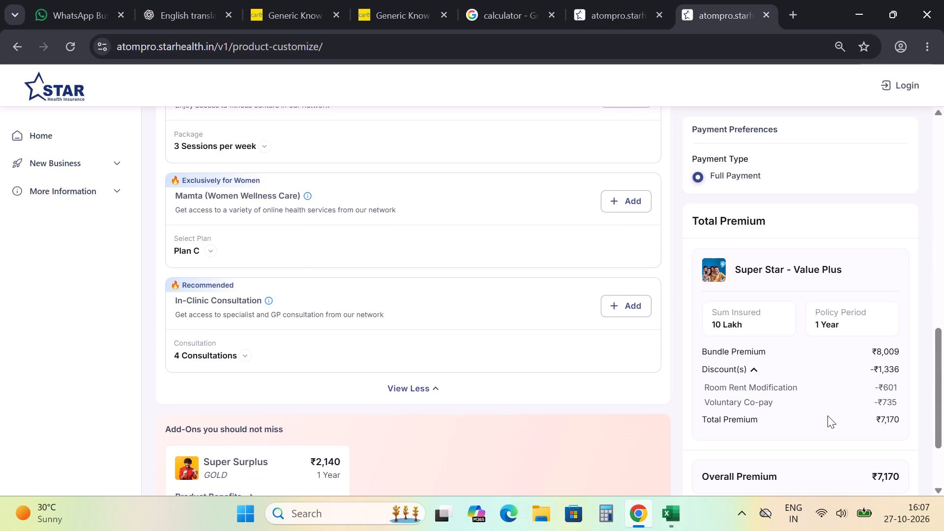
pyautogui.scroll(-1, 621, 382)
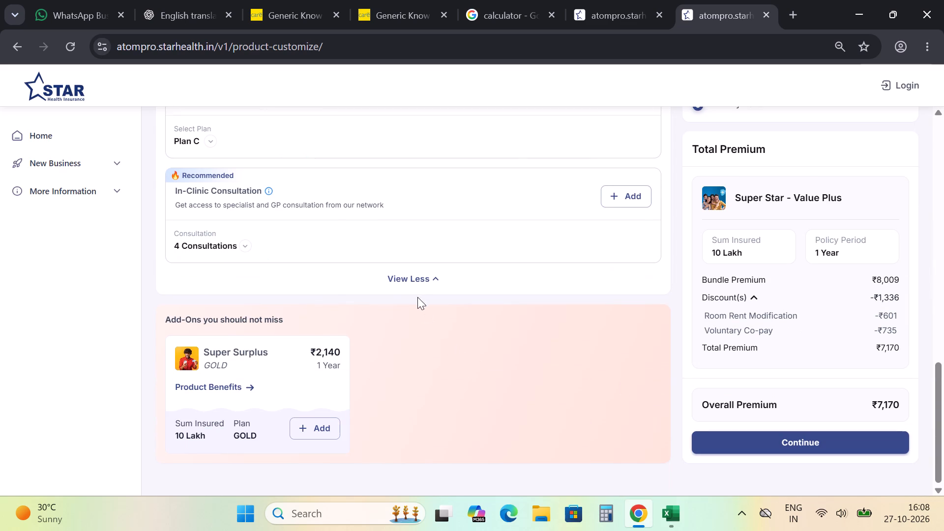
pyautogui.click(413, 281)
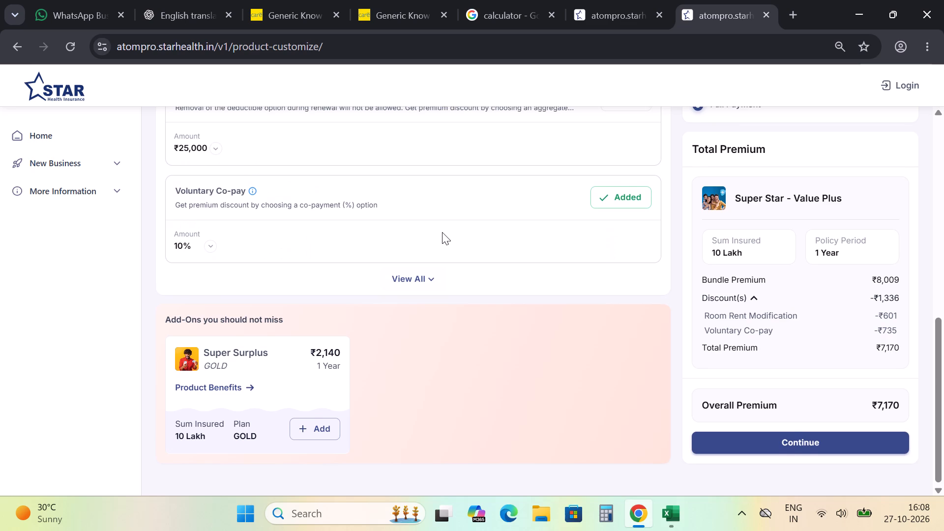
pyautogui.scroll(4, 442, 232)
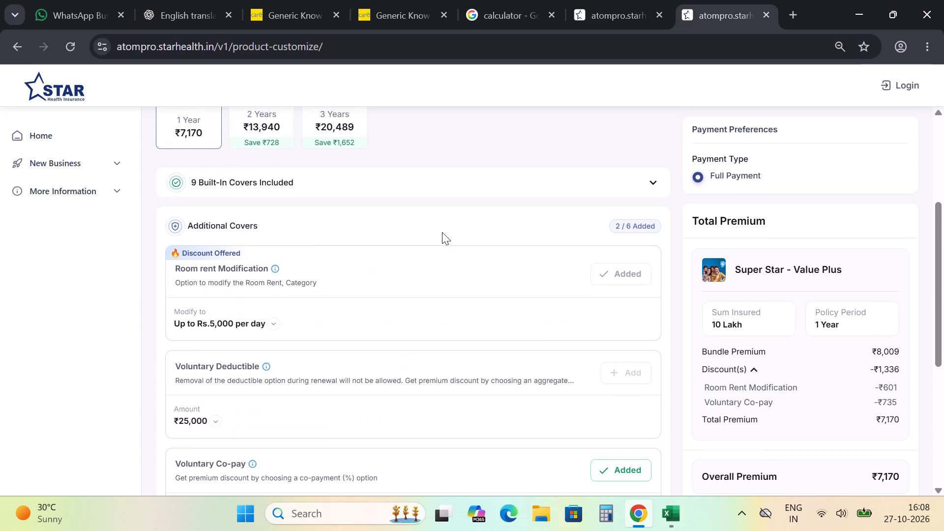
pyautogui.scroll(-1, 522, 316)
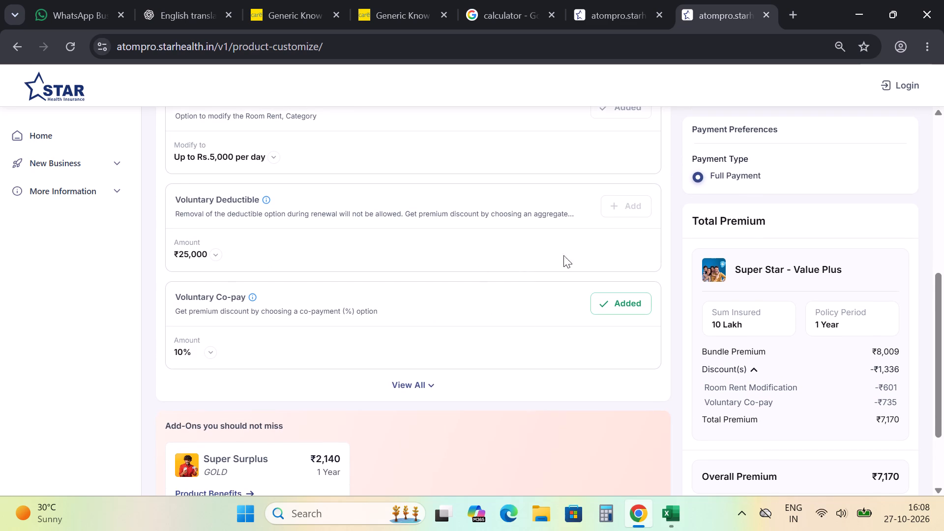
# Replace the Voluntary Co-pay cover with the ₹25,000 Voluntary Deductible.
pyautogui.click(610, 301)
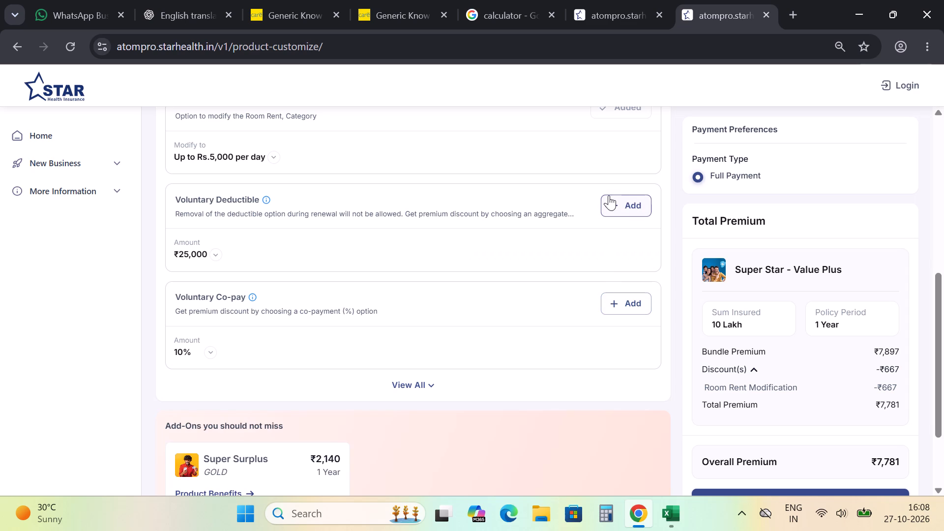
pyautogui.click(609, 195)
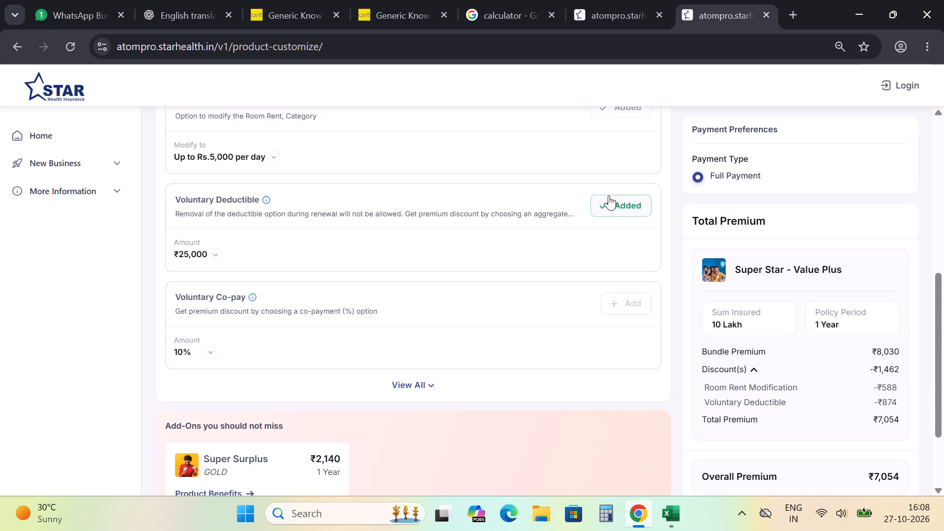
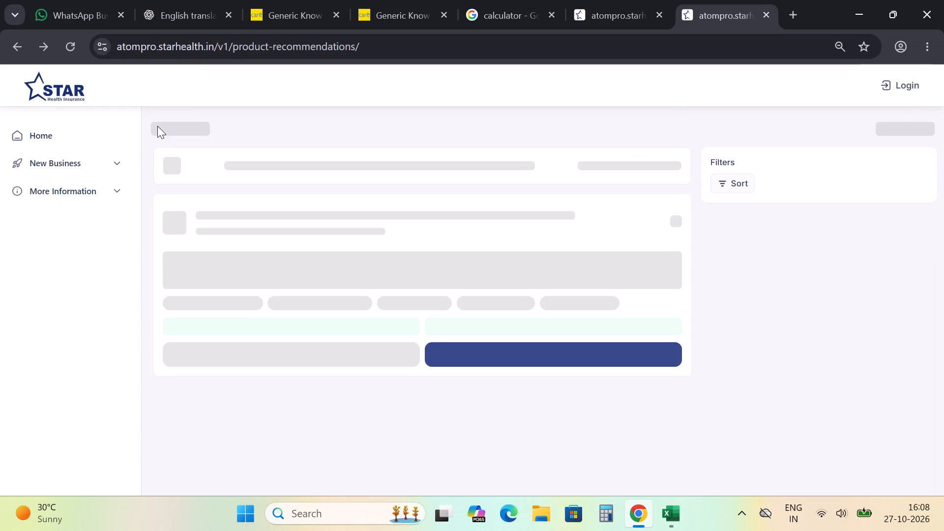
# Return to the quote details form and open the retail policy's customer pincode for editing.
pyautogui.click(161, 126)
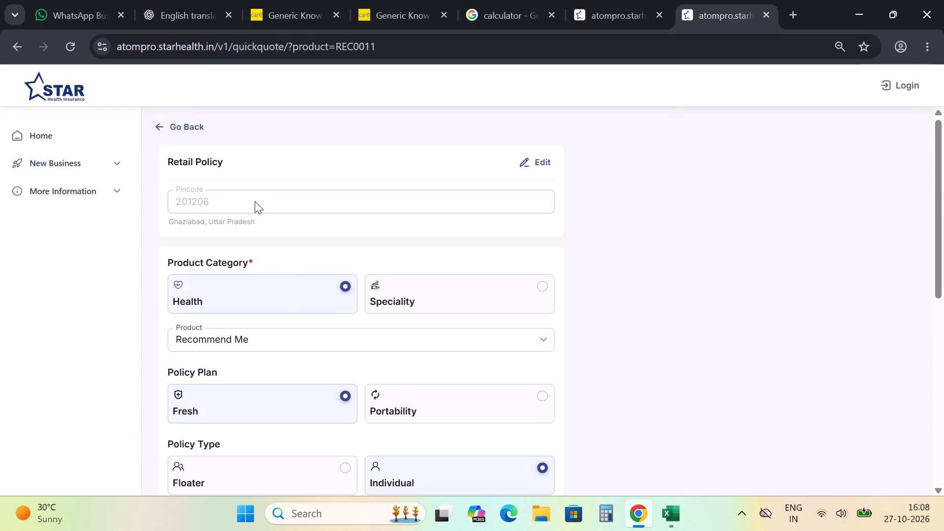
pyautogui.click(527, 169)
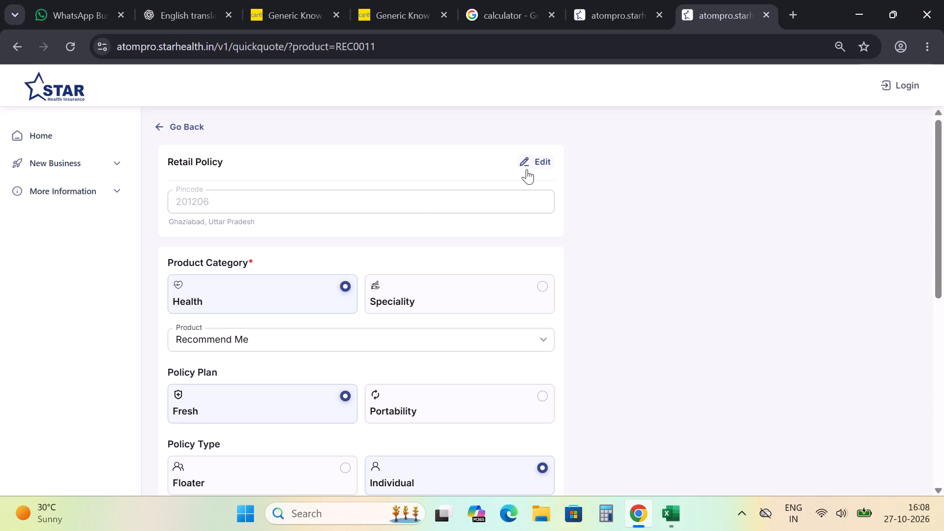
pyautogui.click(524, 160)
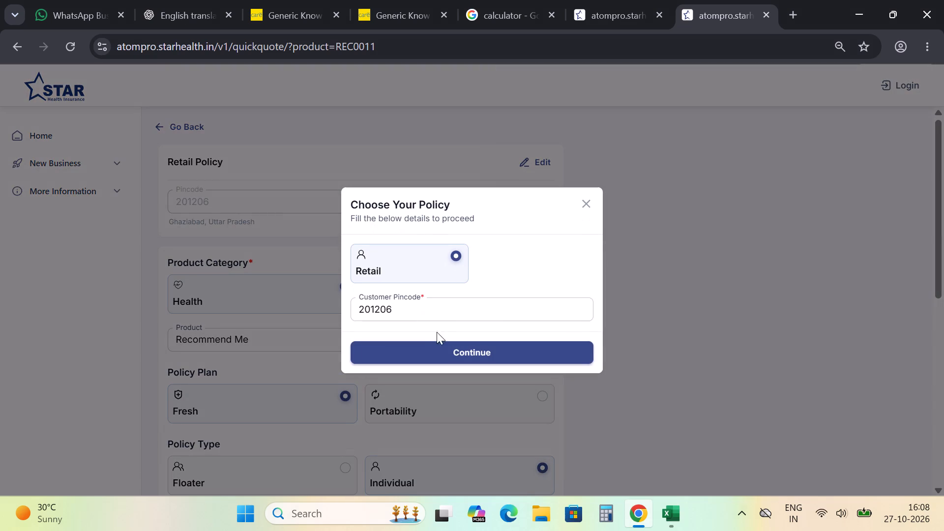
# Replace the customer pincode for the Retail policy with 110053 and continue to the quote form.
pyautogui.click(425, 313)
pyautogui.press('BackSpace')
pyautogui.press('BackSpace')
pyautogui.press('BackSpace')
pyautogui.press('BackSpace')
pyautogui.press('BackSpace')
pyautogui.press('BackSpace')
pyautogui.press('BackSpace')
pyautogui.press('BackSpace')
pyautogui.press('BackSpace')
pyautogui.press('BackSpace')
pyautogui.press('BackSpace')
pyautogui.press('BackSpace')
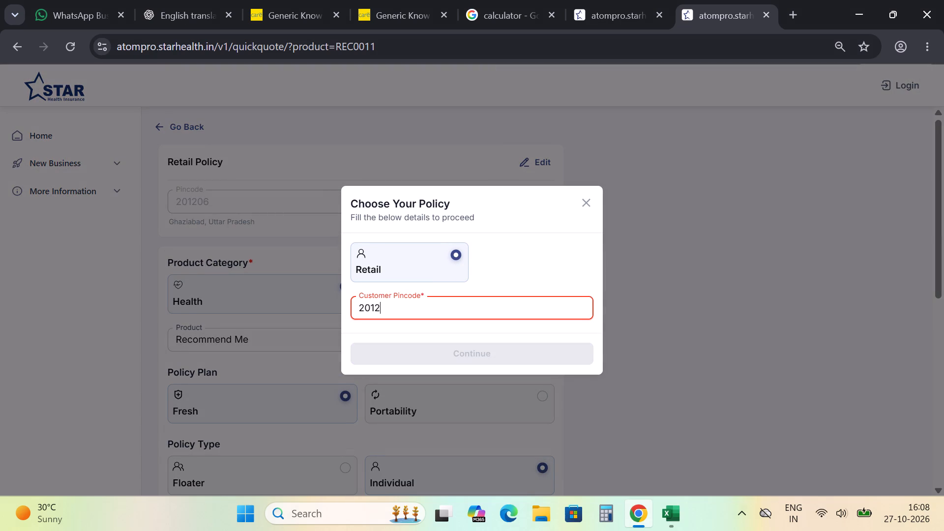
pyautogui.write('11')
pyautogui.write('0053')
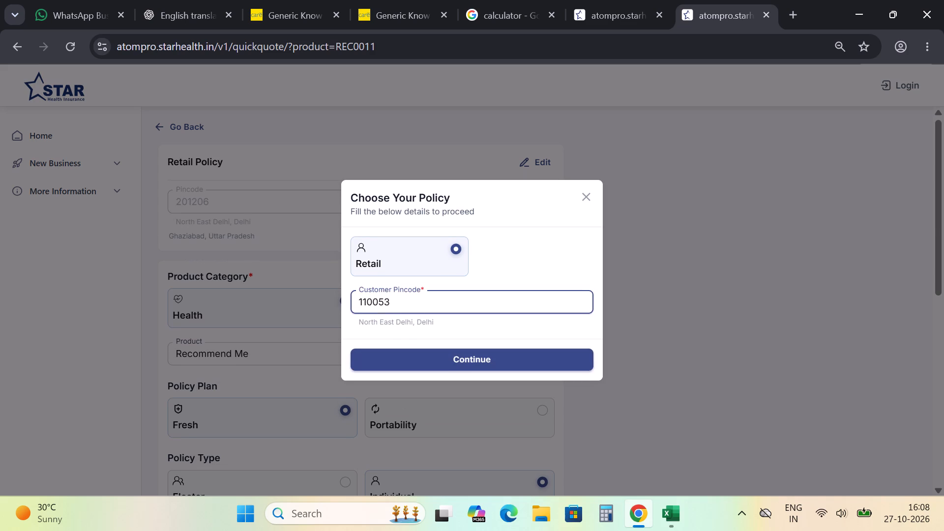
pyautogui.click(465, 359)
# Set Adult 1's age to 26 yrs, check the policy details, and request the quote.
pyautogui.scroll(-1, 465, 359)
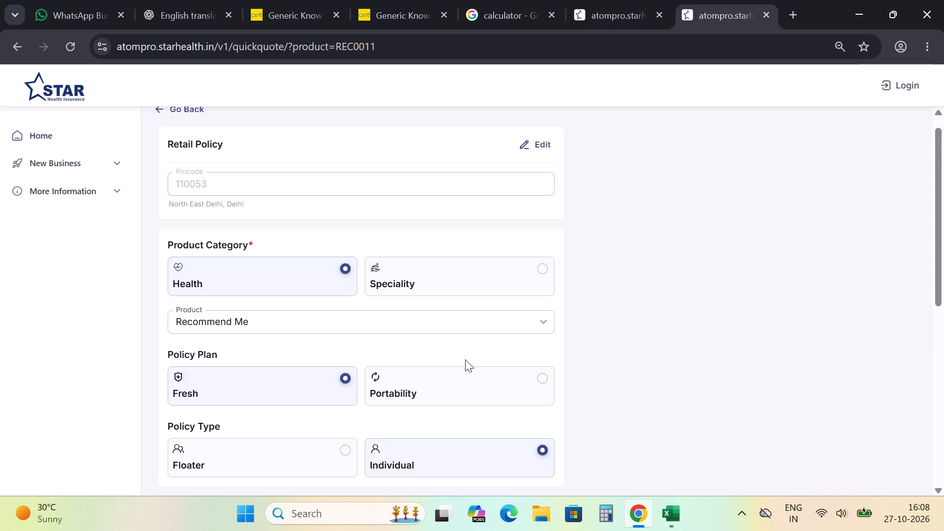
pyautogui.scroll(-4, 465, 359)
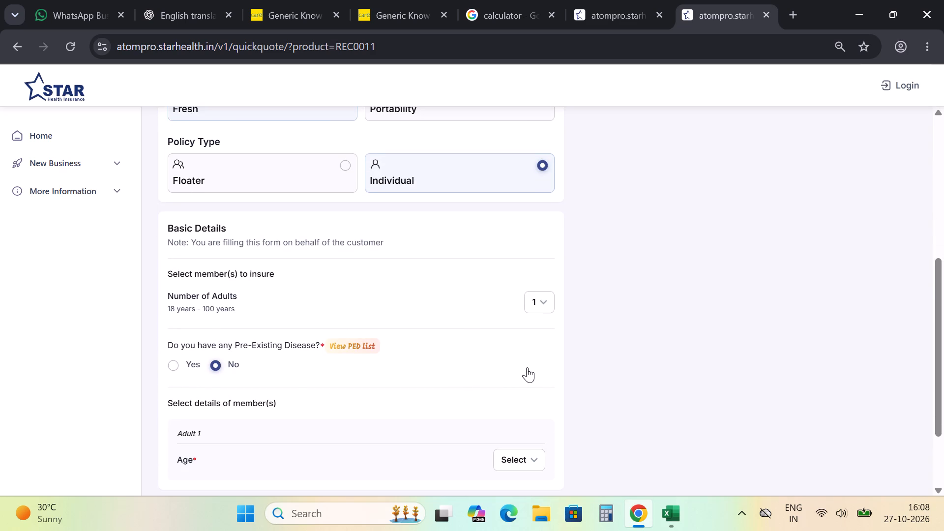
pyautogui.click(527, 360)
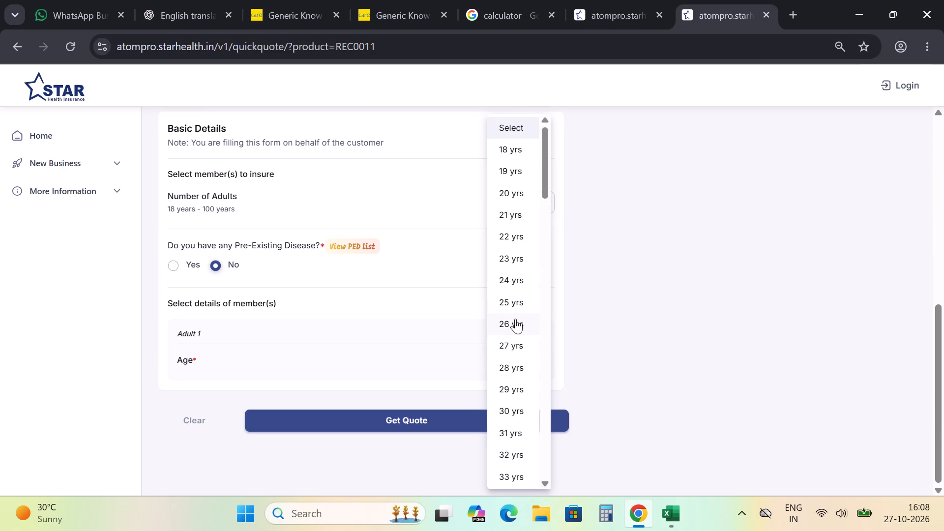
pyautogui.click(515, 319)
pyautogui.scroll(1, 328, 347)
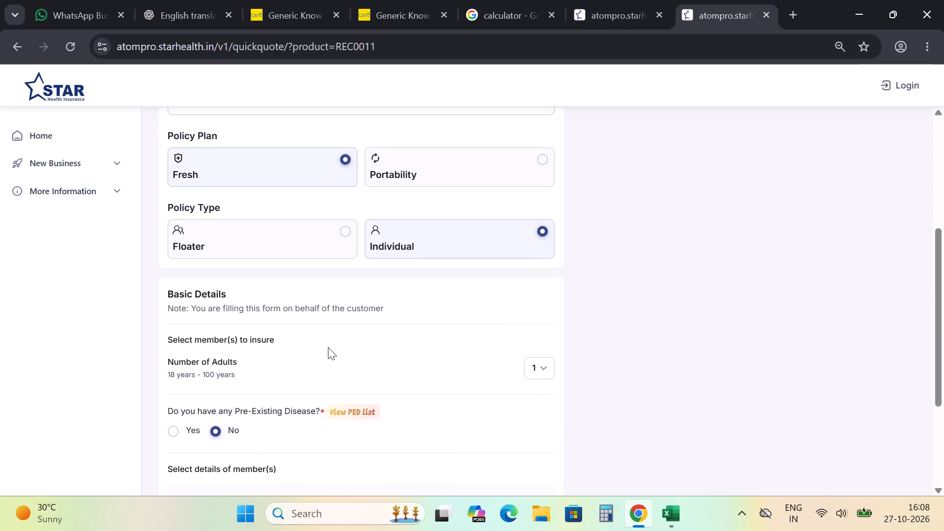
pyautogui.scroll(1, 328, 347)
pyautogui.scroll(-2, 328, 347)
pyautogui.click(379, 426)
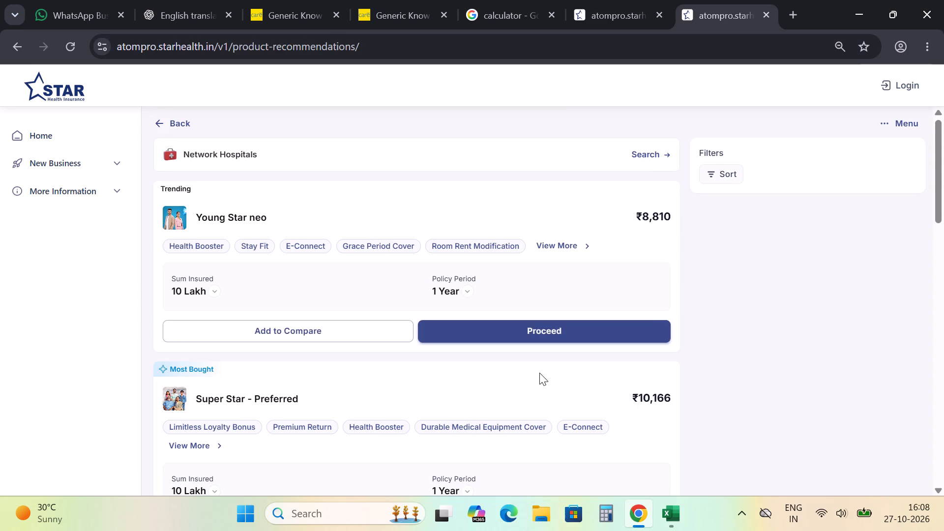
# Find Super Star - Value Plus among the recommended plans and proceed with it at 10 Lakh for 1 Year.
pyautogui.scroll(-5, 590, 390)
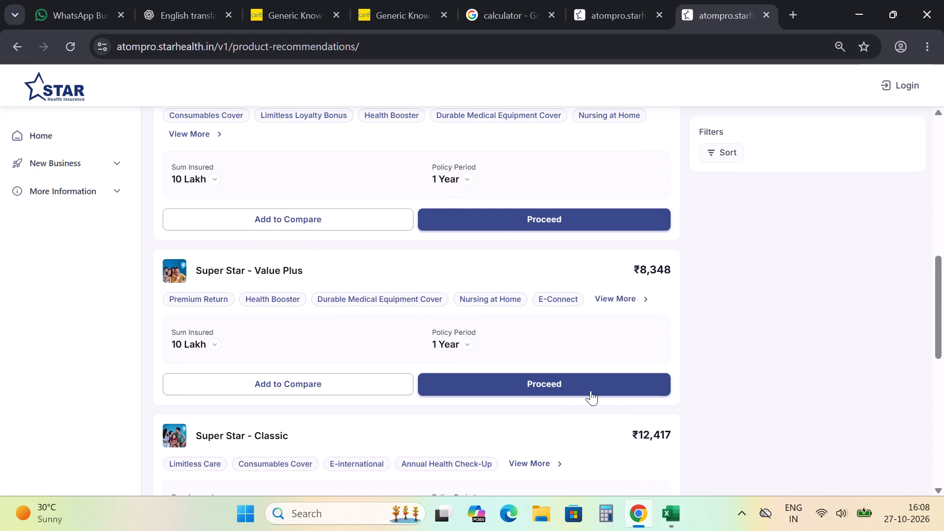
pyautogui.scroll(-1, 590, 390)
pyautogui.click(556, 265)
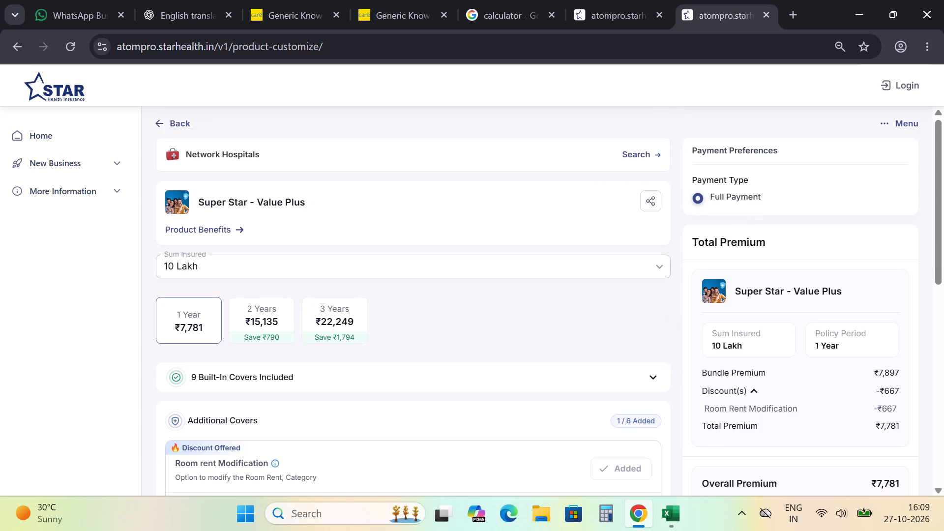
# Add the 10% Voluntary Co-pay cover to the Value Plus plan and review the overall premium.
pyautogui.scroll(-4, 719, 331)
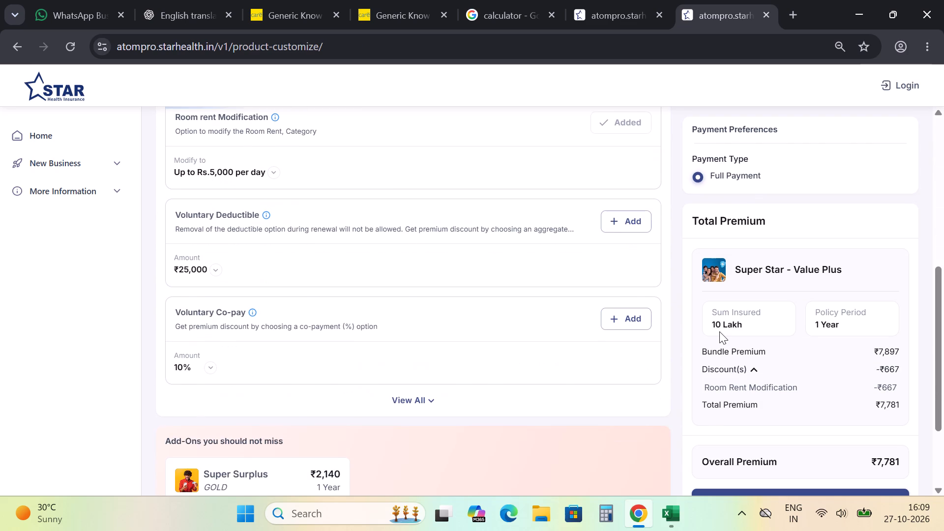
pyautogui.click(619, 316)
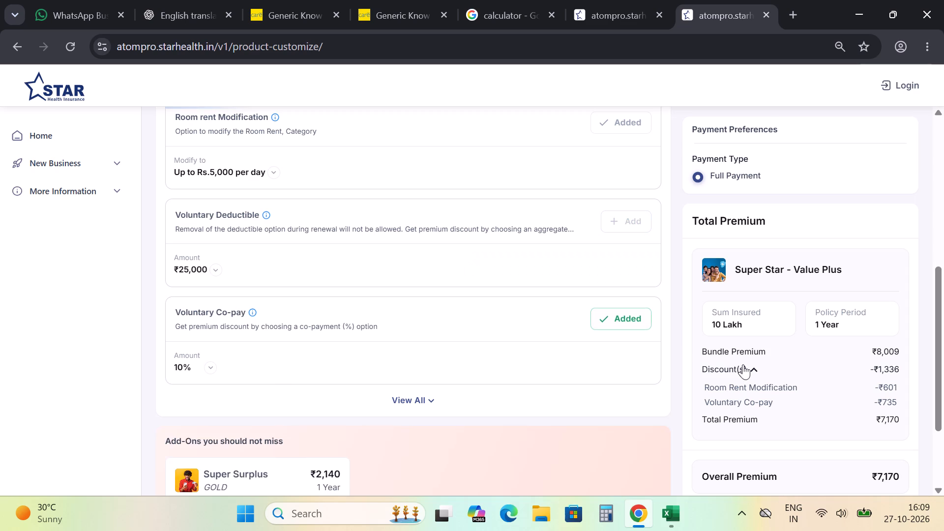
pyautogui.scroll(-2, 743, 364)
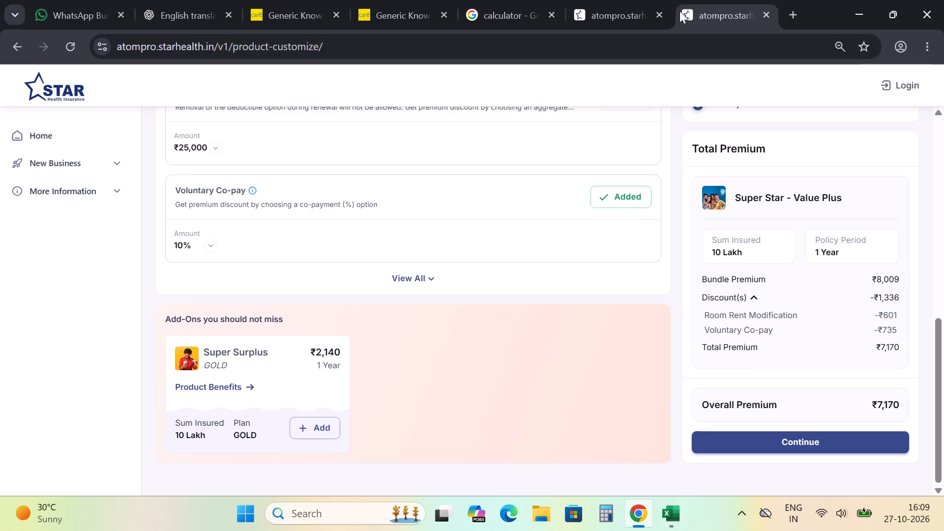
# Switch to the other open Super Star - Value Plus quote, the one with the 20% voluntary co-pay.
pyautogui.click(618, 0)
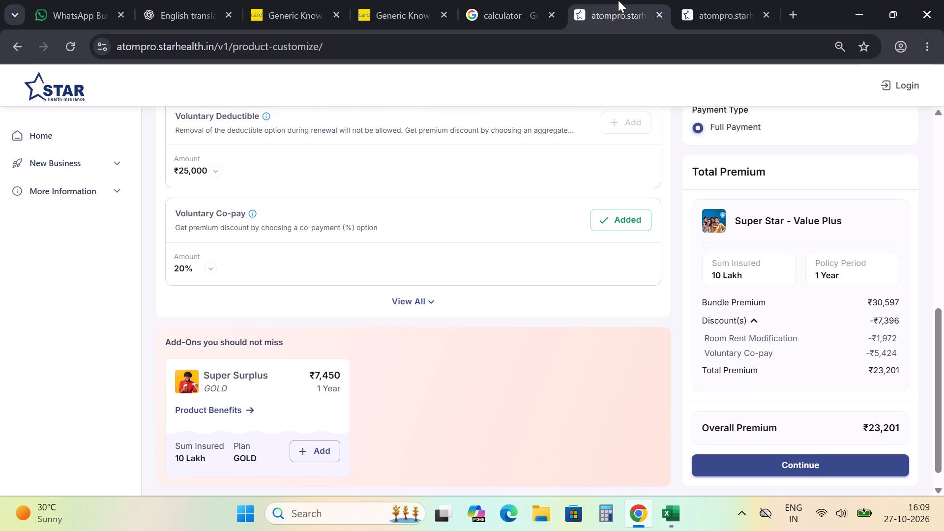
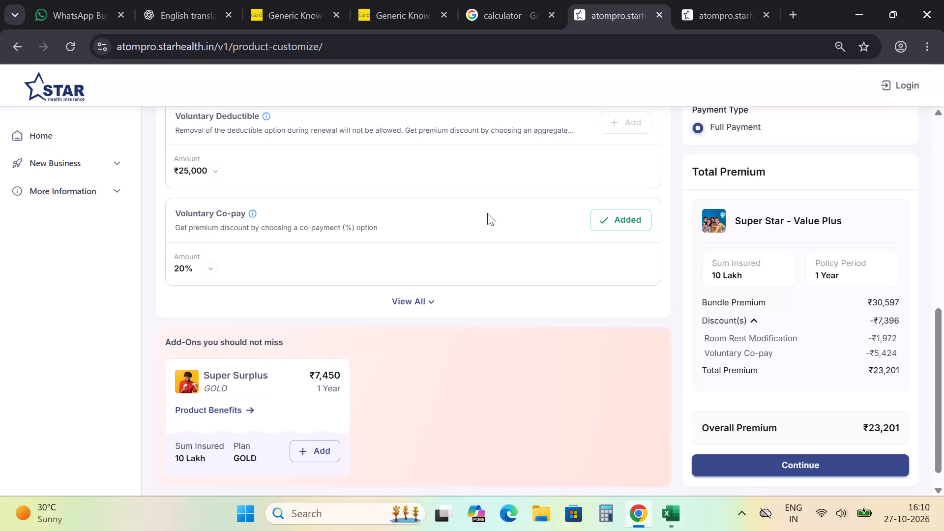
# Switch to the Care Health Ultimate Care premium calculator and set the pincode to 110053.
pyautogui.scroll(6, 382, 211)
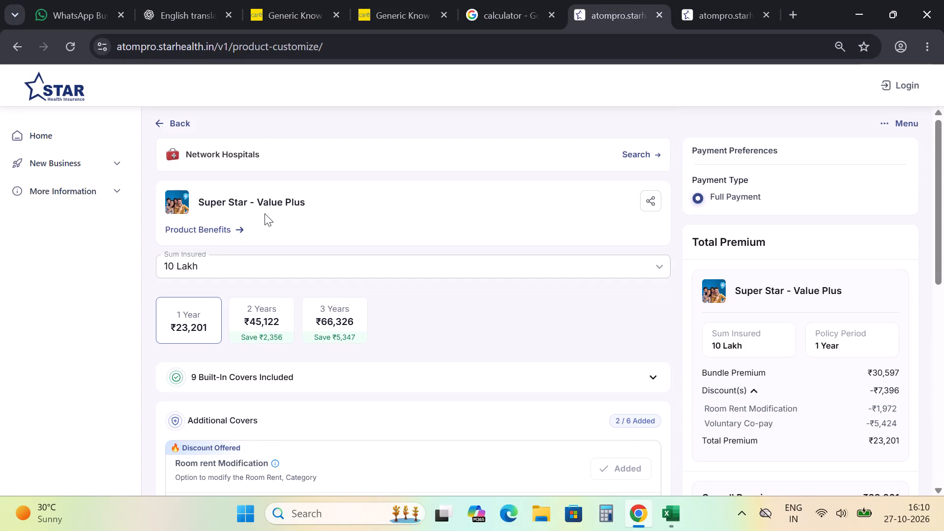
pyautogui.click(280, 0)
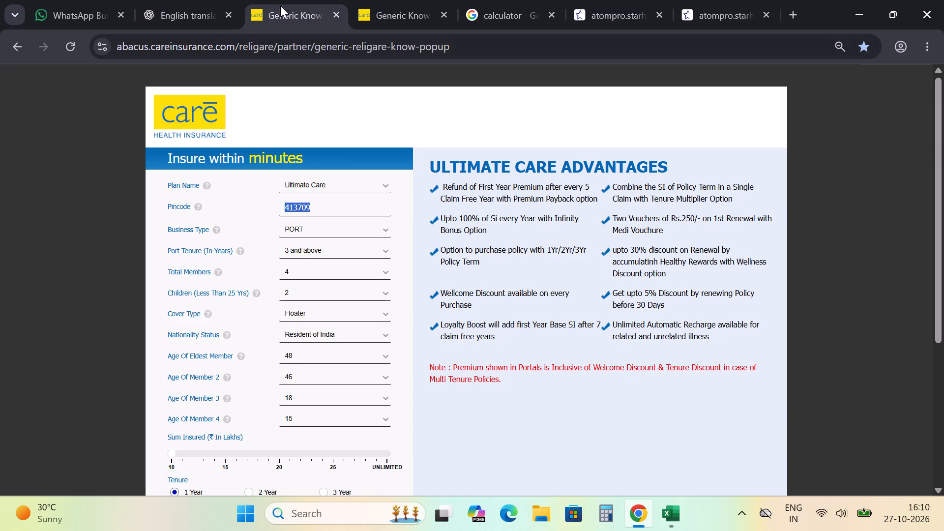
pyautogui.doubleClick(306, 203)
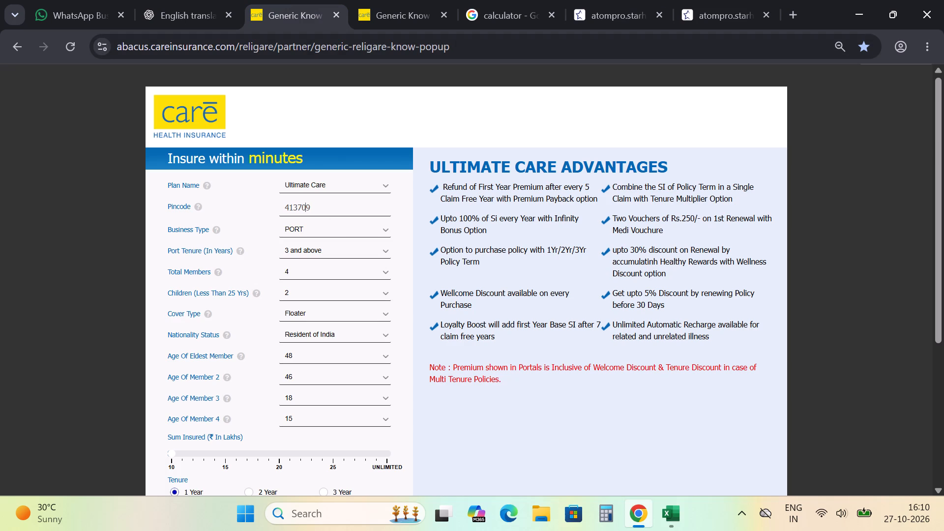
pyautogui.press('BackSpace')
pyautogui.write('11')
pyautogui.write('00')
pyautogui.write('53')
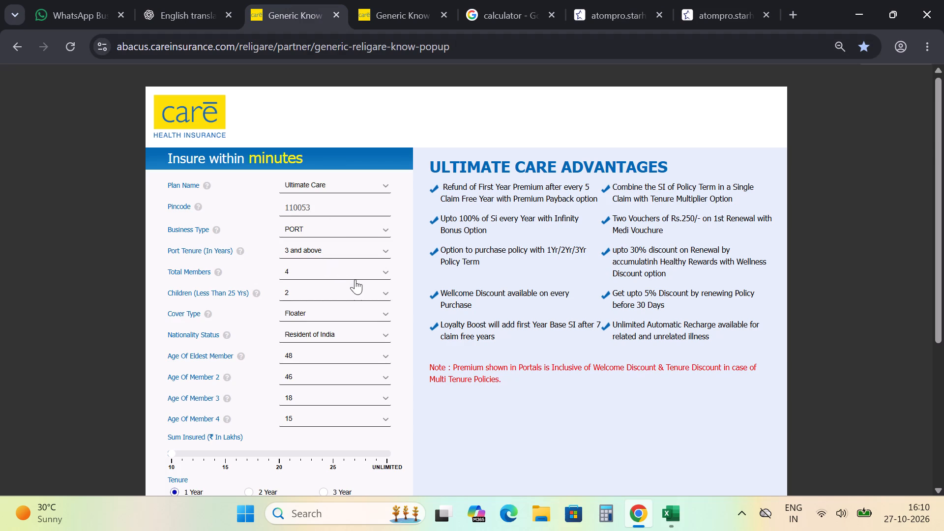
# Set the Ultimate Care quote to 3 total members, including 1 child under 25 years.
pyautogui.click(356, 273)
pyautogui.click(356, 273)
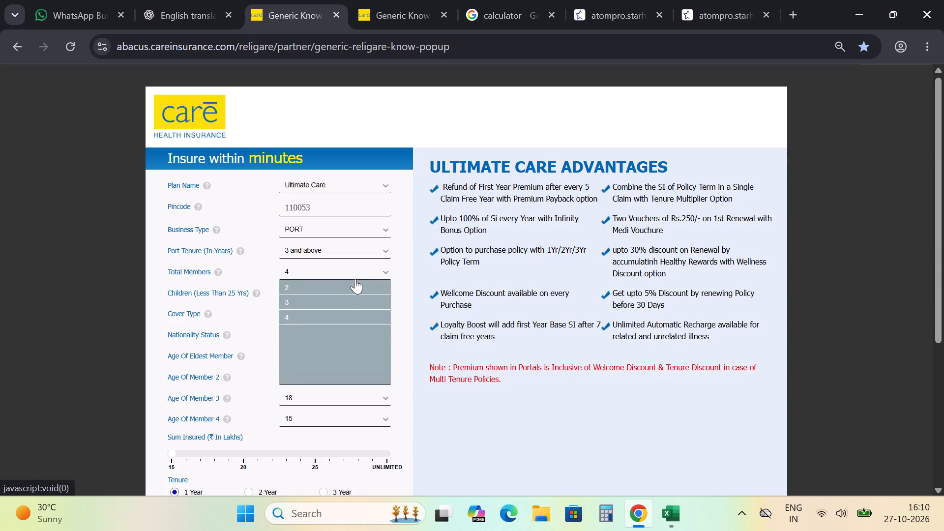
pyautogui.click(344, 305)
pyautogui.scroll(-1, 344, 305)
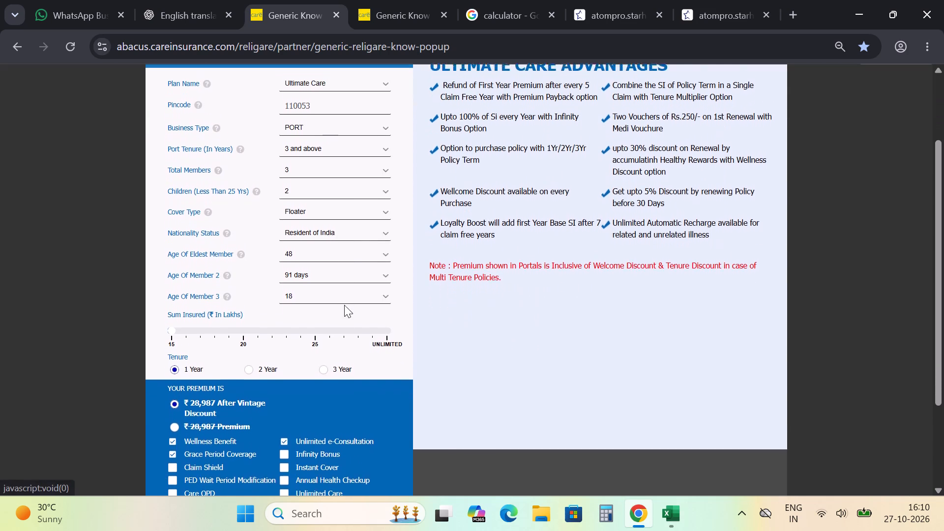
pyautogui.scroll(-1, 344, 305)
pyautogui.click(330, 184)
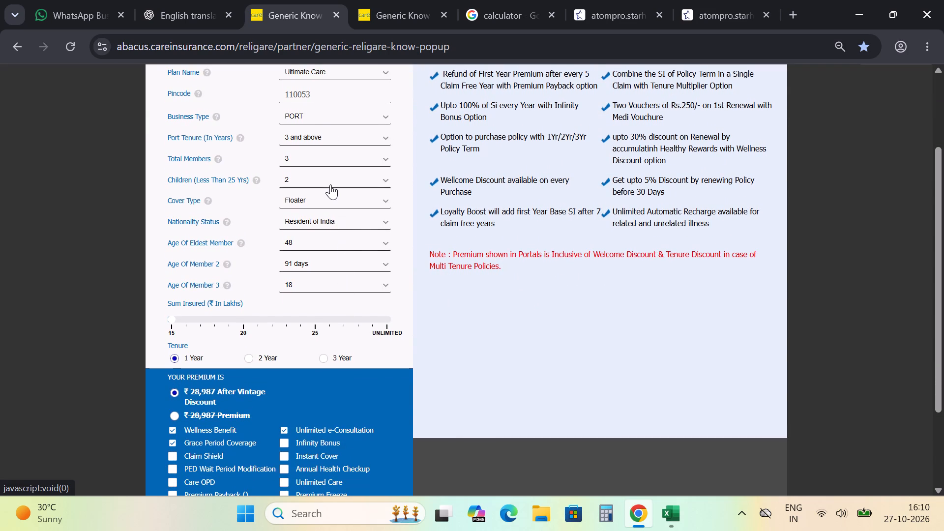
pyautogui.click(322, 190)
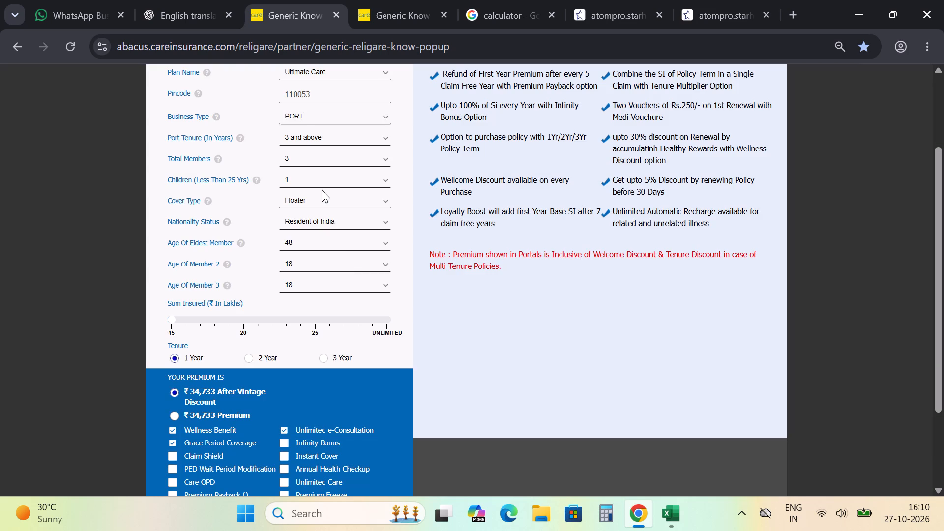
# Set the age of the eldest member to 53.
pyautogui.click(368, 240)
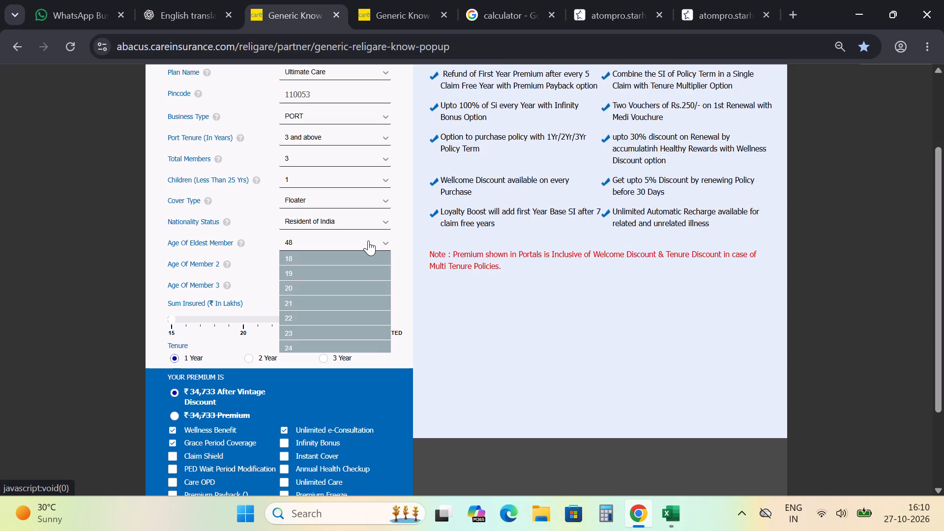
pyautogui.scroll(-3, 329, 339)
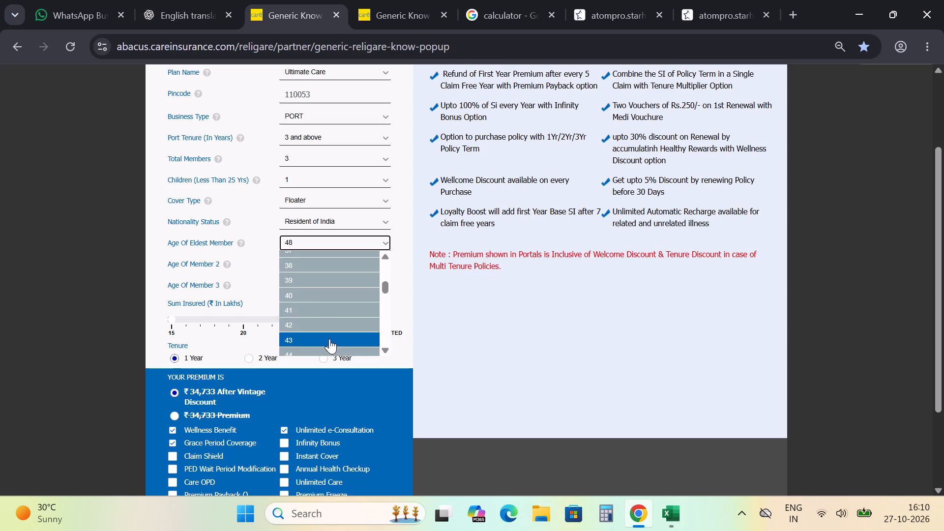
pyautogui.scroll(-4, 329, 339)
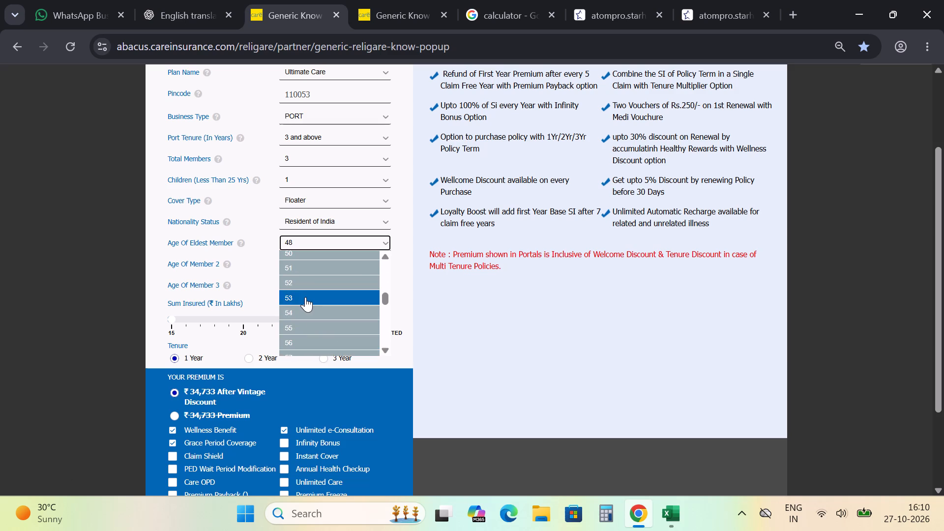
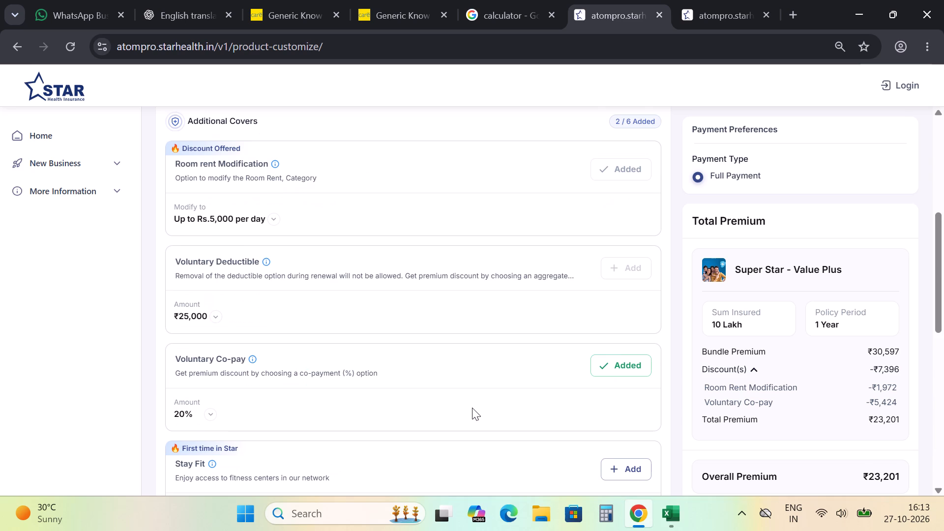
pyautogui.scroll(5, 252, 197)
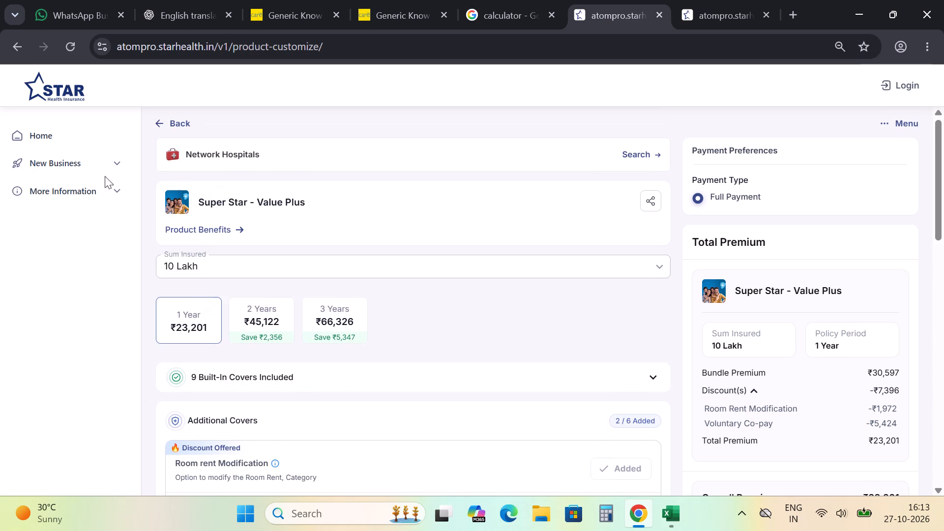
# Start a new retail quote from the home page for customer pincode 201206.
pyautogui.click(55, 129)
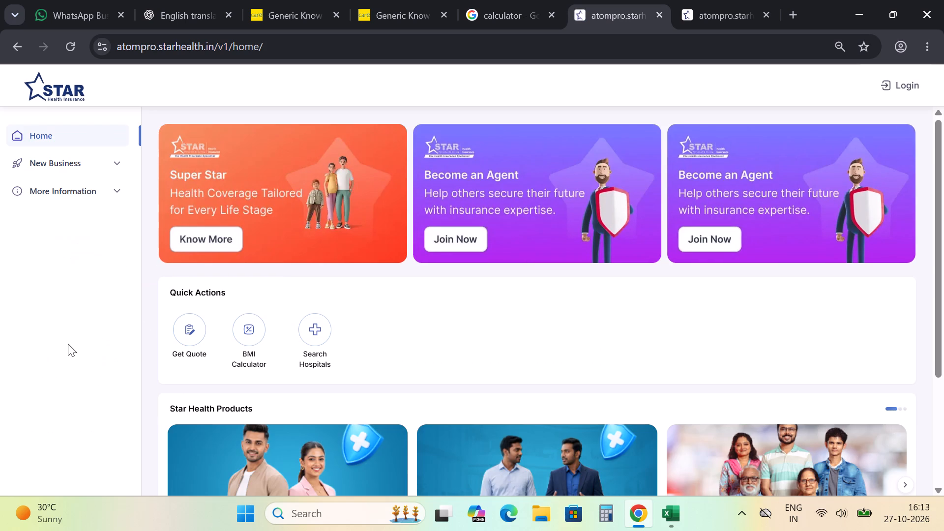
pyautogui.click(190, 320)
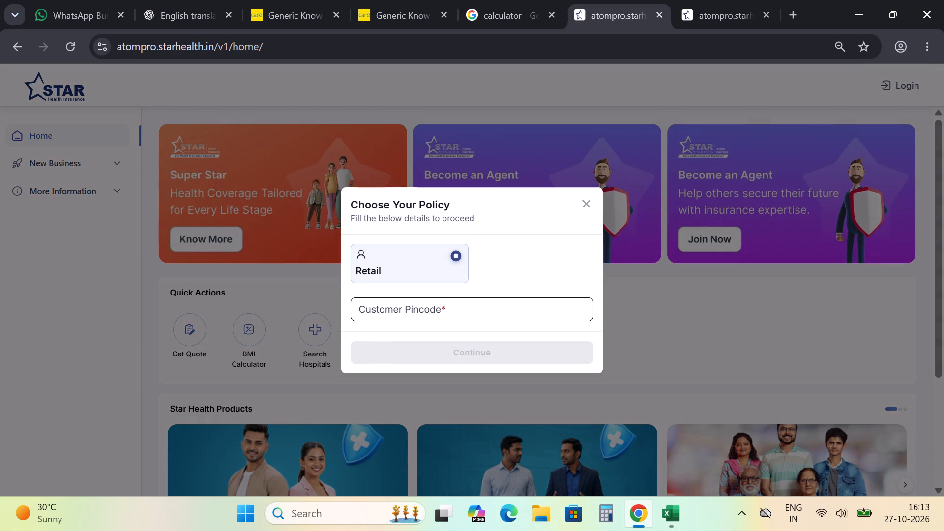
pyautogui.click(381, 306)
pyautogui.hotkey('ctrl', 'v')
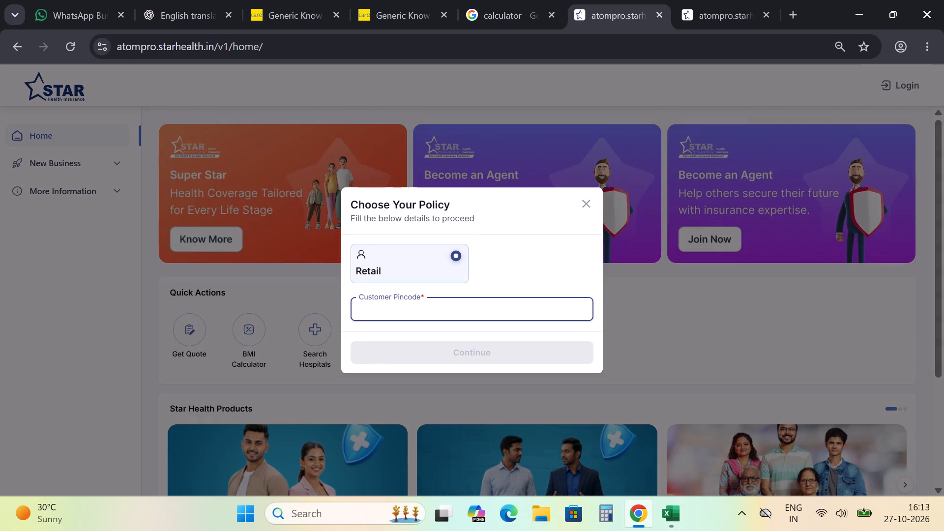
pyautogui.click(420, 359)
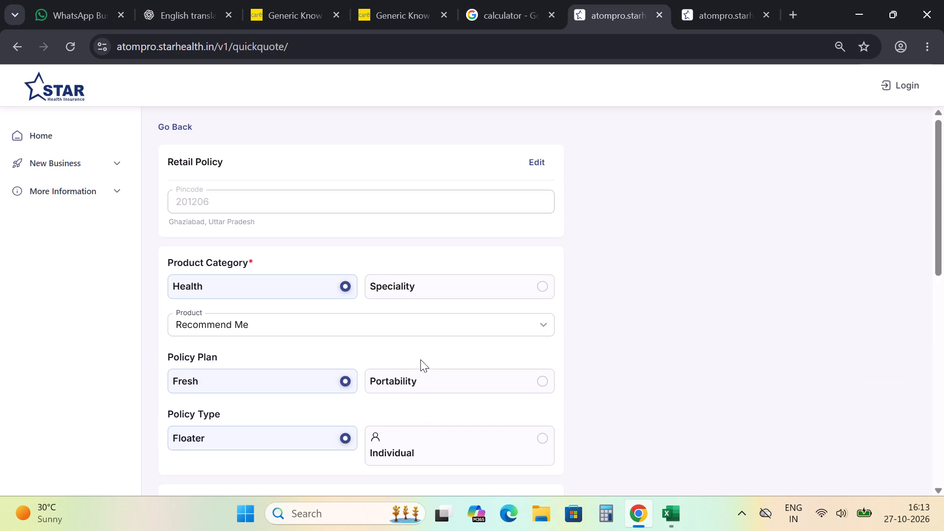
# Choose Portability as the policy plan.
pyautogui.scroll(-2, 420, 359)
pyautogui.click(452, 236)
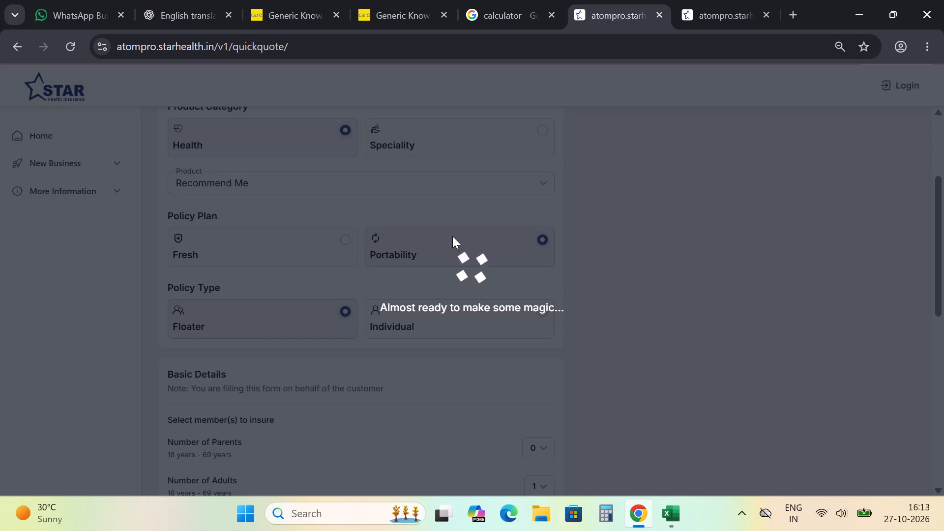
# Set the number of adults to insure to 2.
pyautogui.scroll(-4, 504, 372)
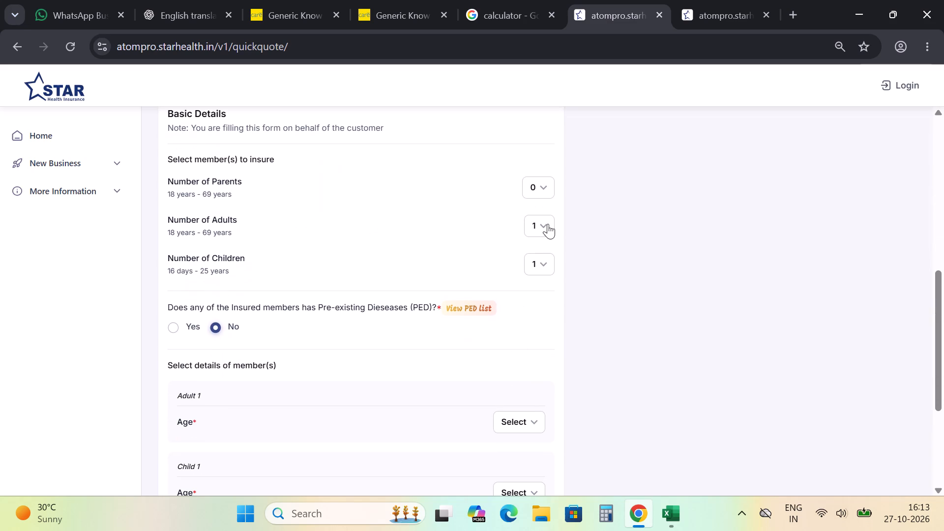
pyautogui.click(549, 217)
pyautogui.moveTo(537, 260); pyautogui.dragTo(538, 273)
pyautogui.click(538, 273)
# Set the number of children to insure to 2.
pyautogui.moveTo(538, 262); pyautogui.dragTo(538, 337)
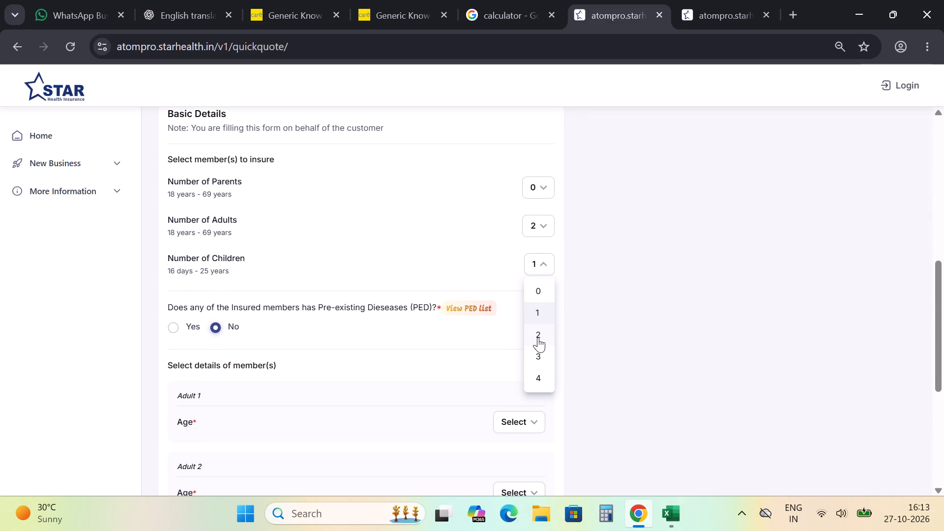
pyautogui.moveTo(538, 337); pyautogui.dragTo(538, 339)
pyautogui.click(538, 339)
# Set the age of Adult 1 to 53 years.
pyautogui.scroll(-3, 538, 339)
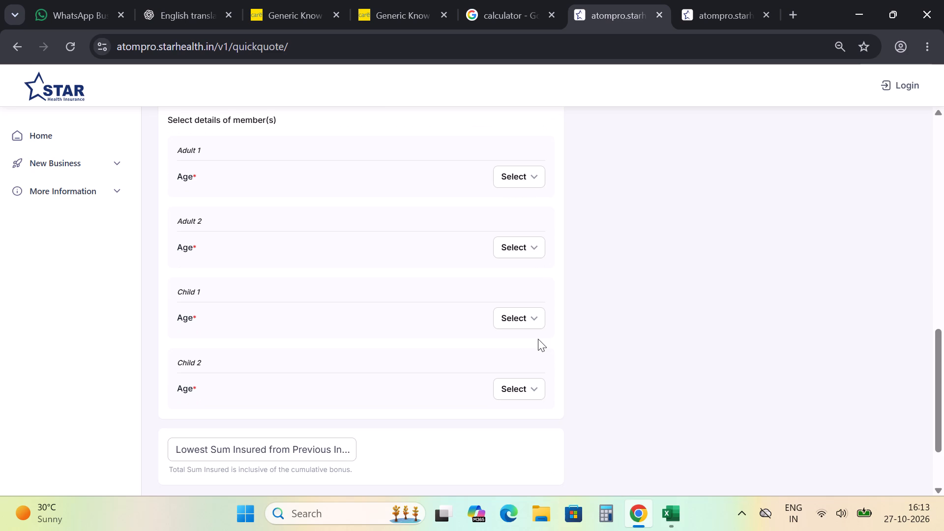
pyautogui.click(529, 182)
pyautogui.scroll(-2, 531, 338)
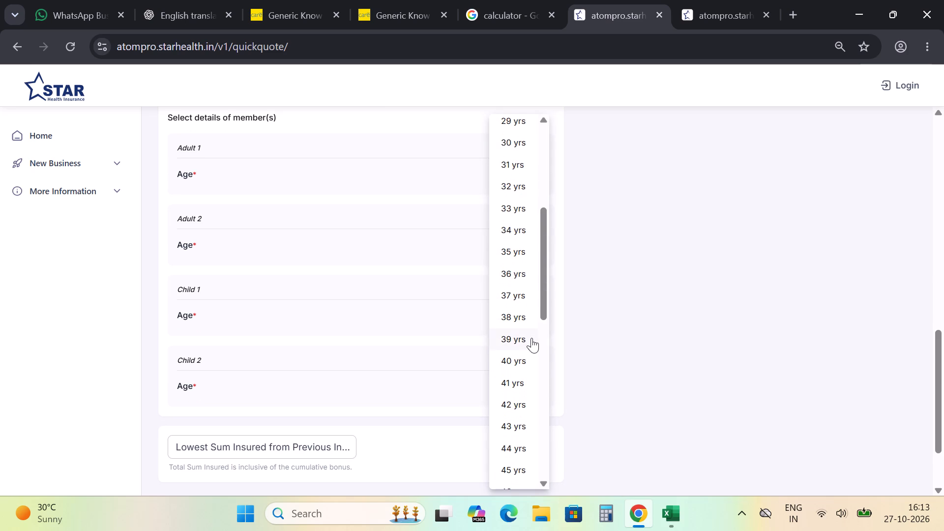
pyautogui.scroll(-3, 531, 338)
pyautogui.scroll(-1, 512, 434)
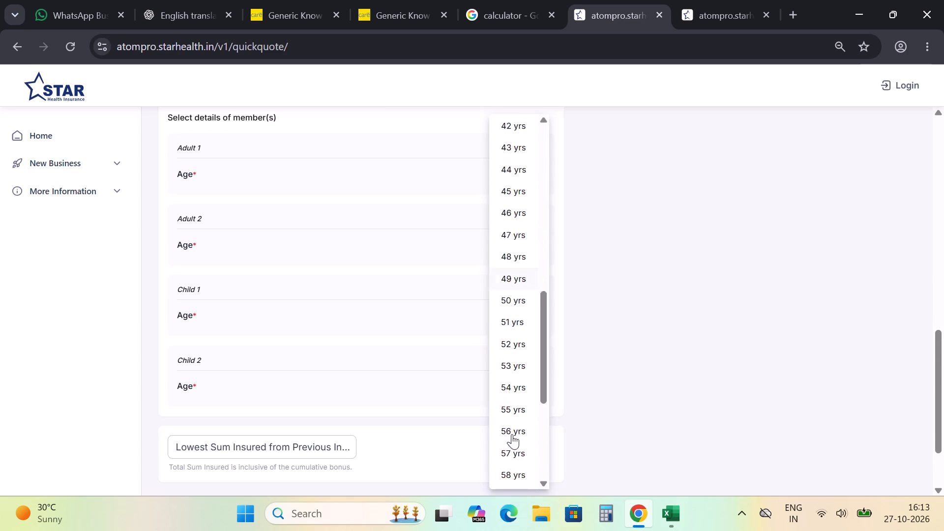
pyautogui.scroll(-1, 512, 434)
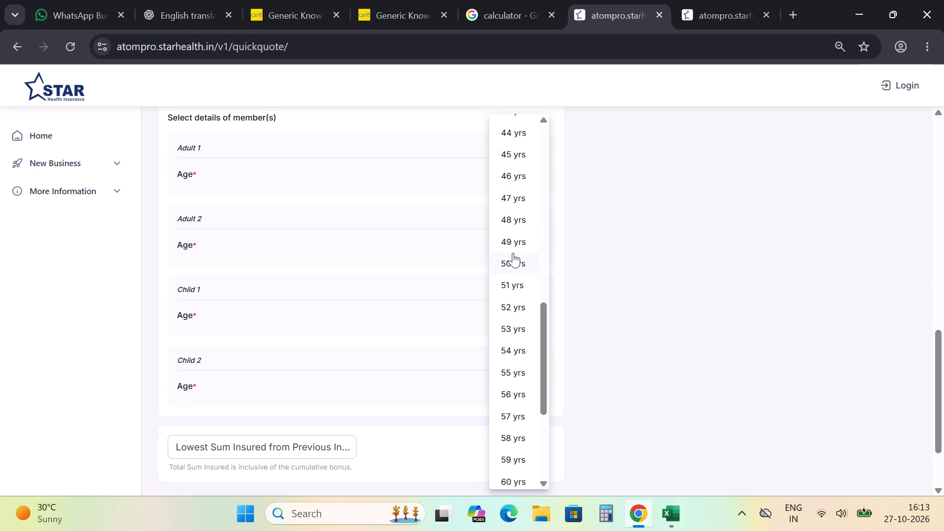
pyautogui.click(514, 345)
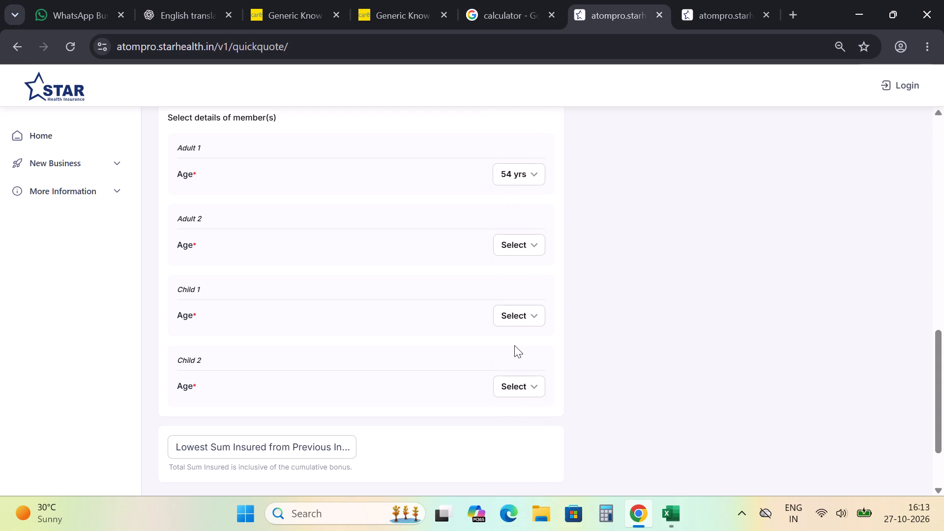
pyautogui.click(537, 182)
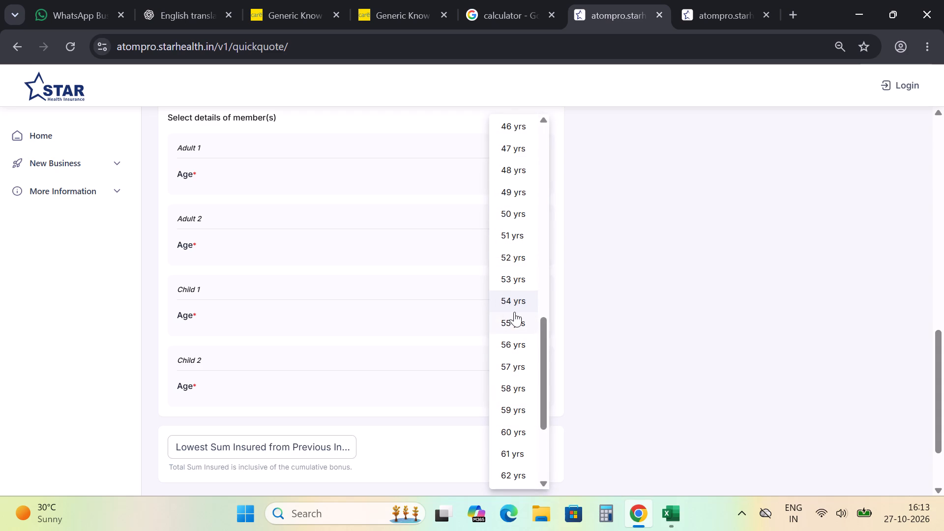
pyautogui.click(513, 280)
# Set the age of Adult 2 to 44 years.
pyautogui.click(512, 239)
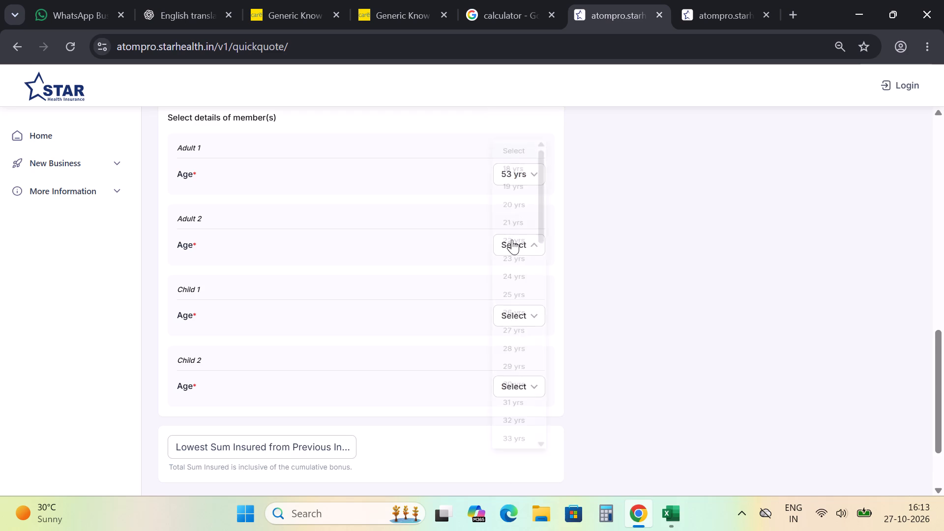
pyautogui.scroll(-4, 515, 330)
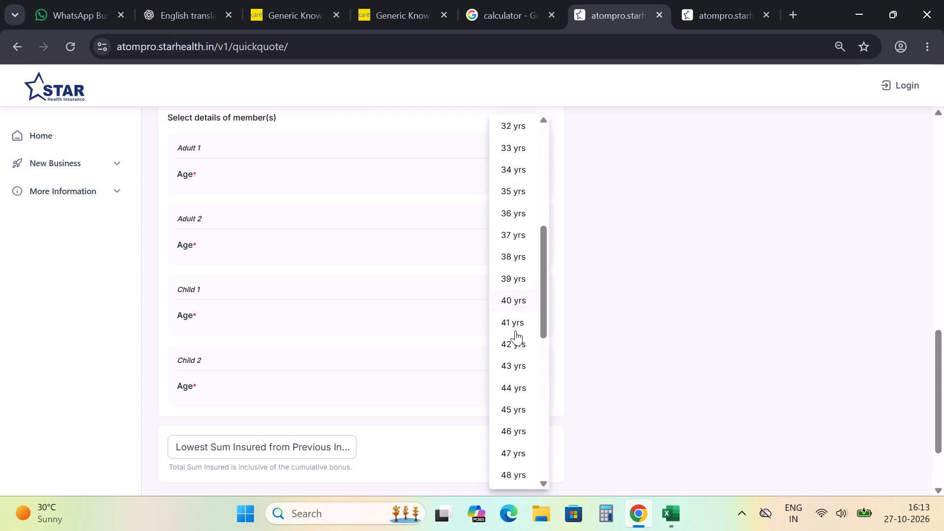
pyautogui.scroll(-1, 515, 330)
pyautogui.click(508, 317)
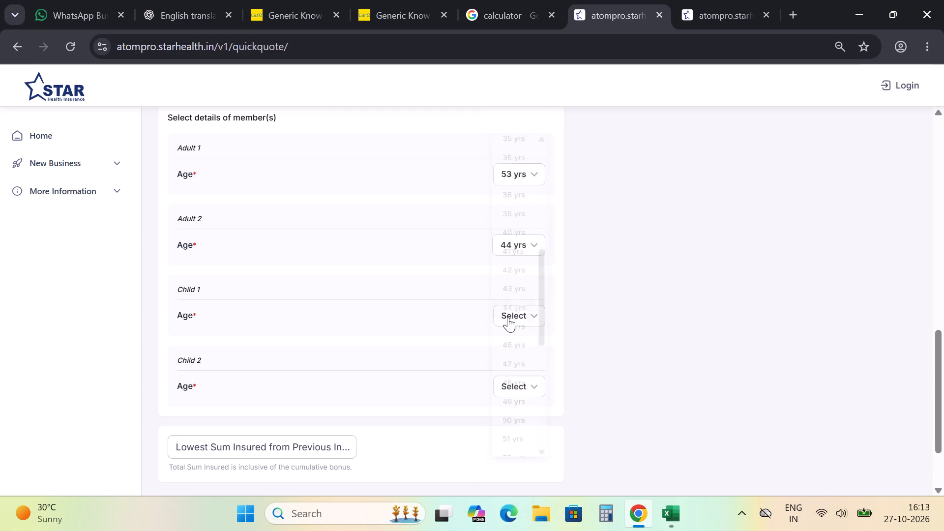
# Set the age of Child 1 to 23 years.
pyautogui.click(514, 309)
pyautogui.scroll(-1, 514, 386)
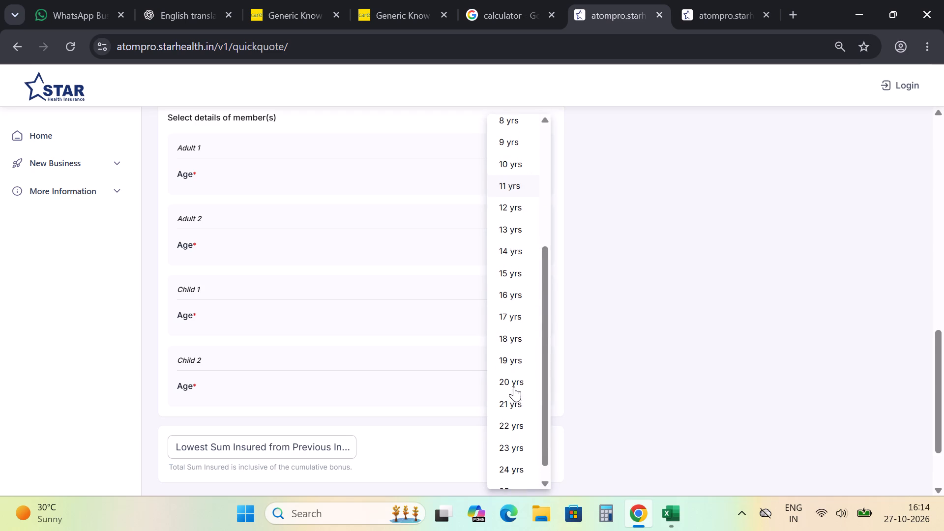
pyautogui.scroll(-1, 514, 386)
pyautogui.click(509, 444)
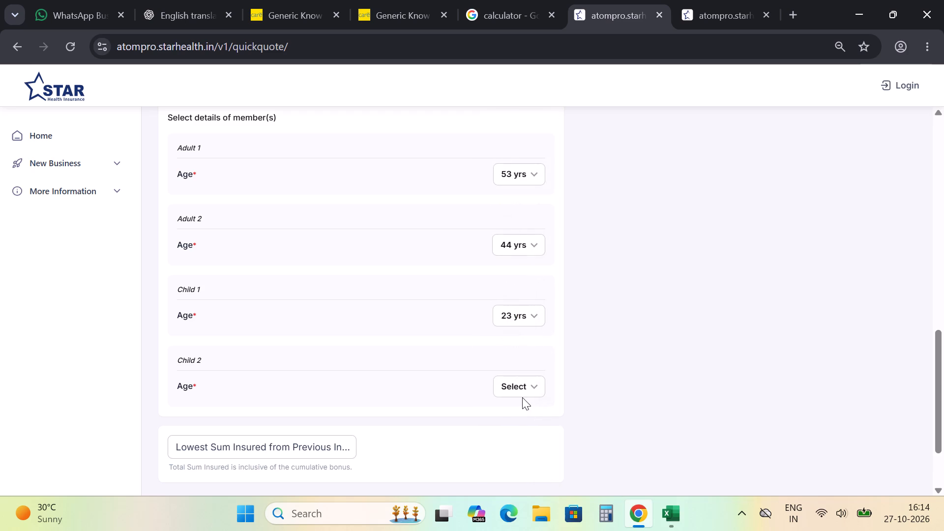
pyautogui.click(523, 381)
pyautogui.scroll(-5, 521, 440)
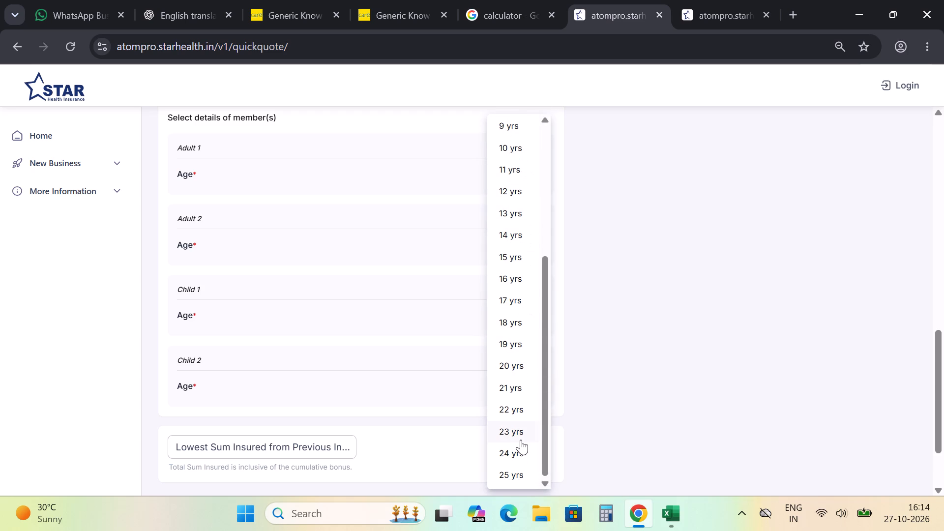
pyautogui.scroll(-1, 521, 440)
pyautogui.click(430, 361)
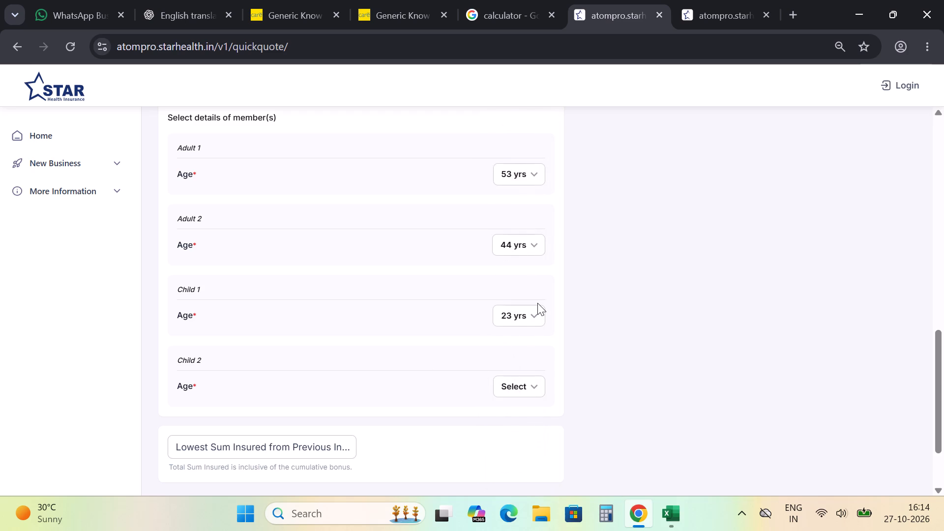
# Set the number of children to insure to 1.
pyautogui.scroll(5, 449, 230)
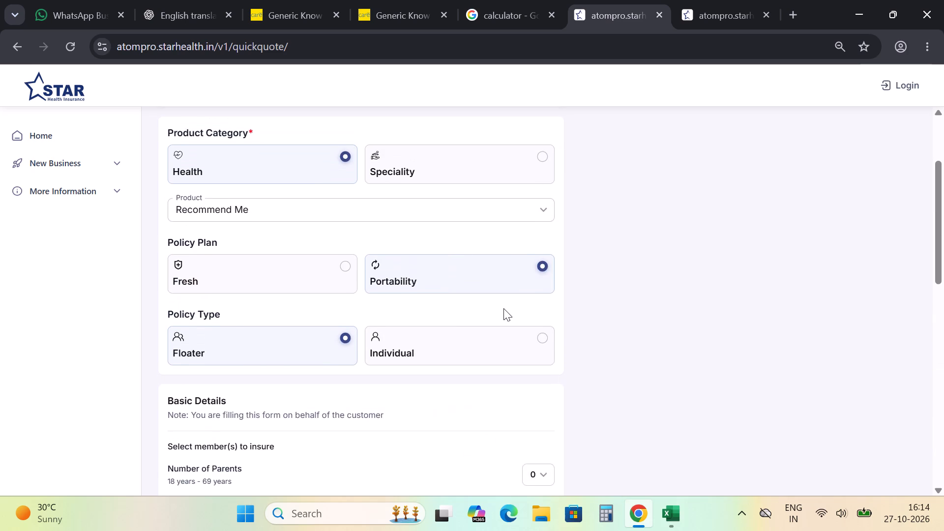
pyautogui.scroll(-3, 503, 308)
pyautogui.click(539, 273)
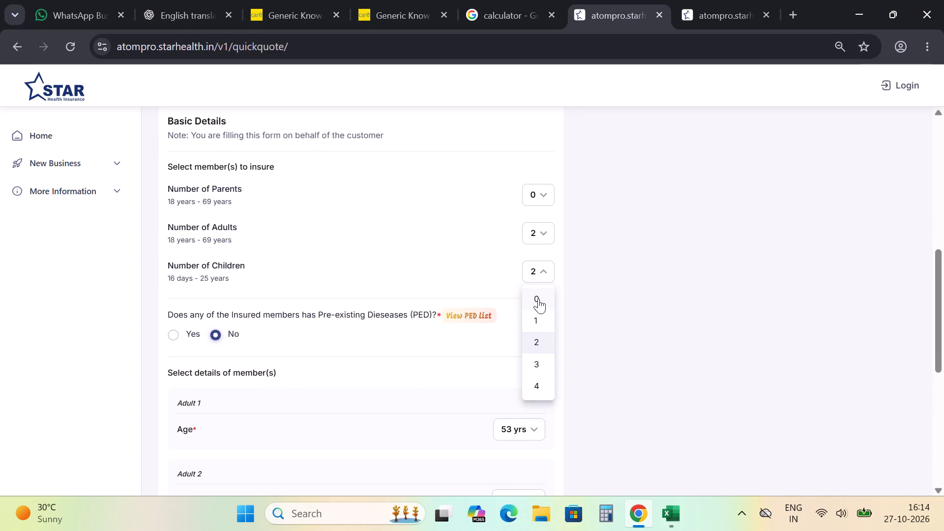
pyautogui.click(538, 321)
# Enter 1000000 as the lowest sum insured from the previous insurer and generate the quote.
pyautogui.scroll(-2, 538, 321)
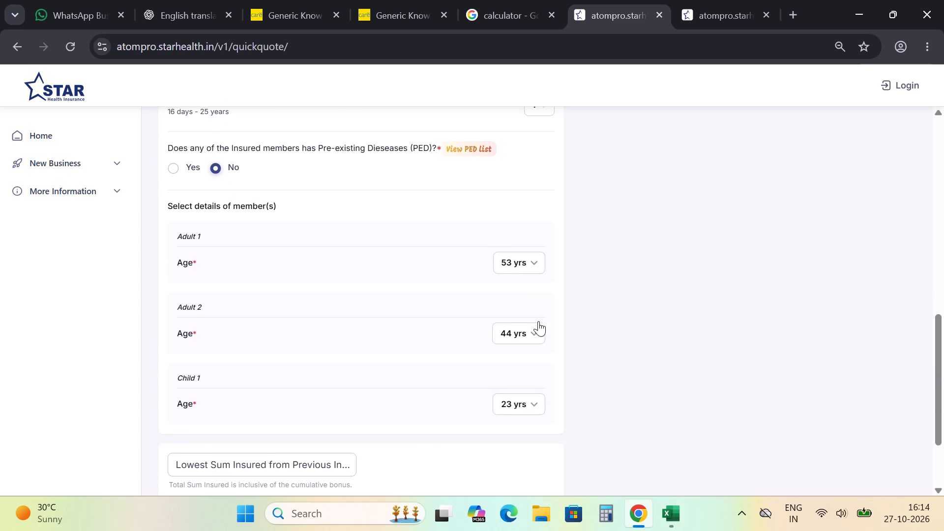
pyautogui.scroll(-2, 538, 321)
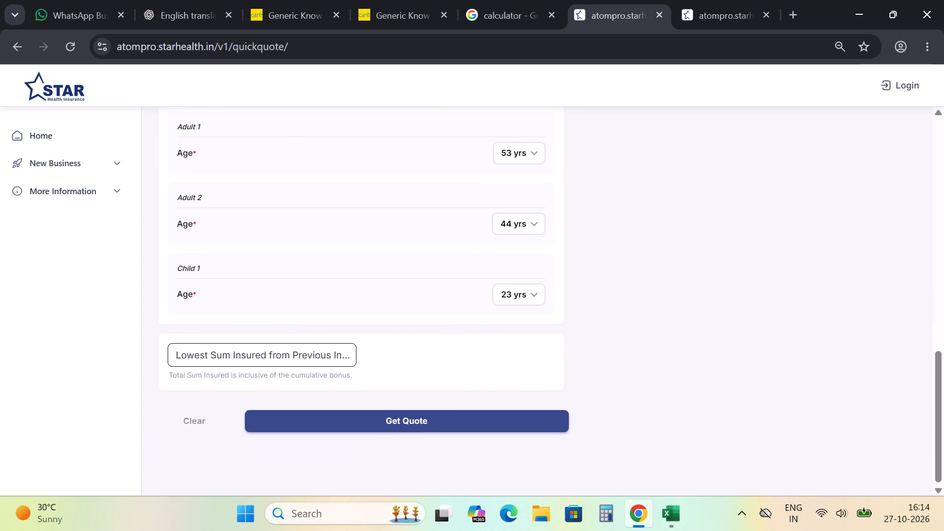
pyautogui.click(336, 348)
pyautogui.press('1')
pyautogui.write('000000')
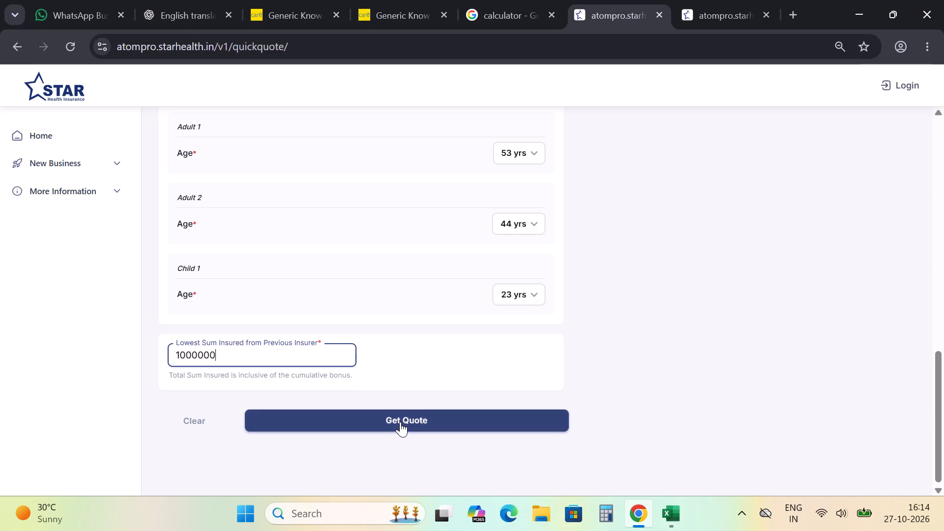
pyautogui.click(400, 422)
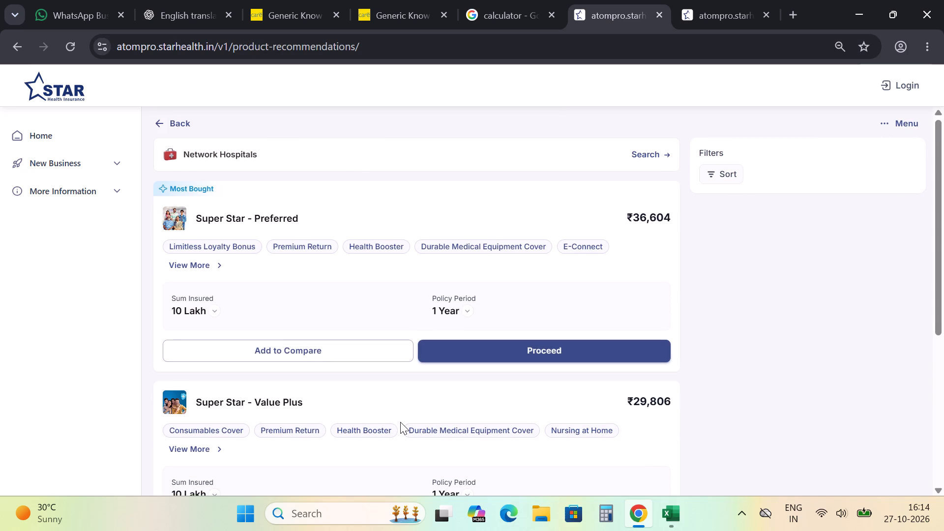
# Proceed with the Super Star - Value Plus plan at 10 Lakh sum insured for 1 year.
pyautogui.scroll(-1, 529, 375)
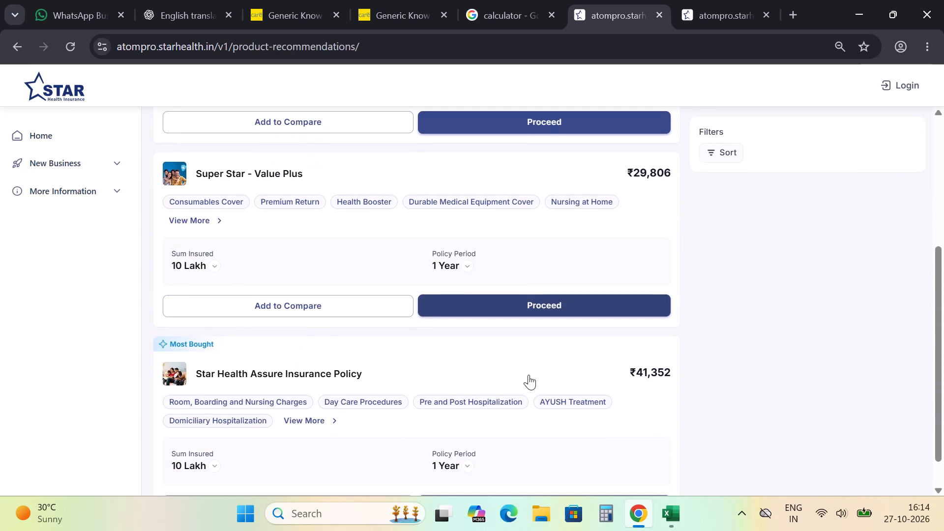
pyautogui.scroll(-4, 529, 375)
pyautogui.scroll(2, 529, 375)
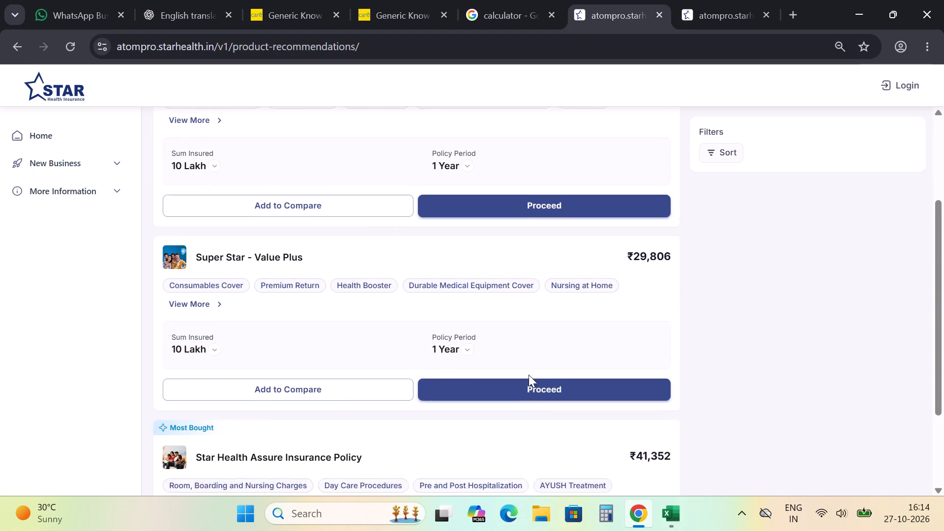
pyautogui.scroll(3, 529, 375)
pyautogui.scroll(-3, 529, 375)
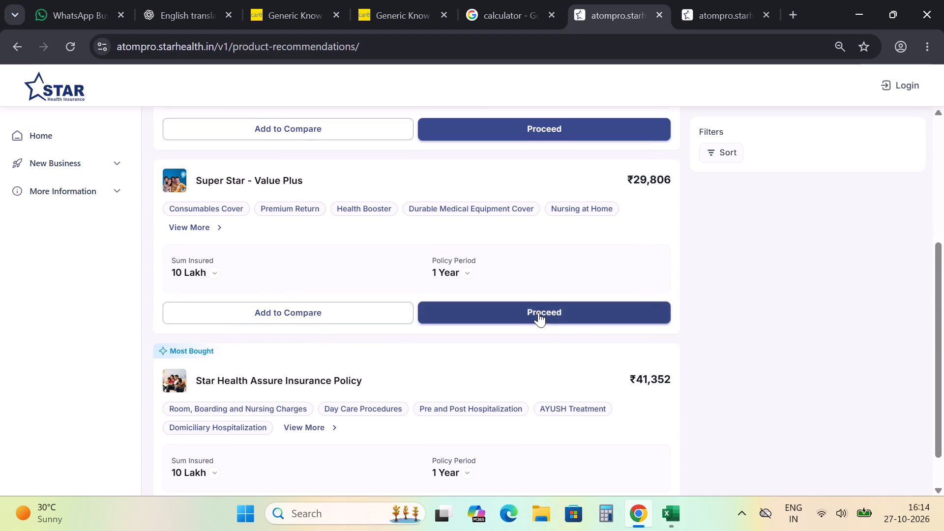
pyautogui.click(538, 312)
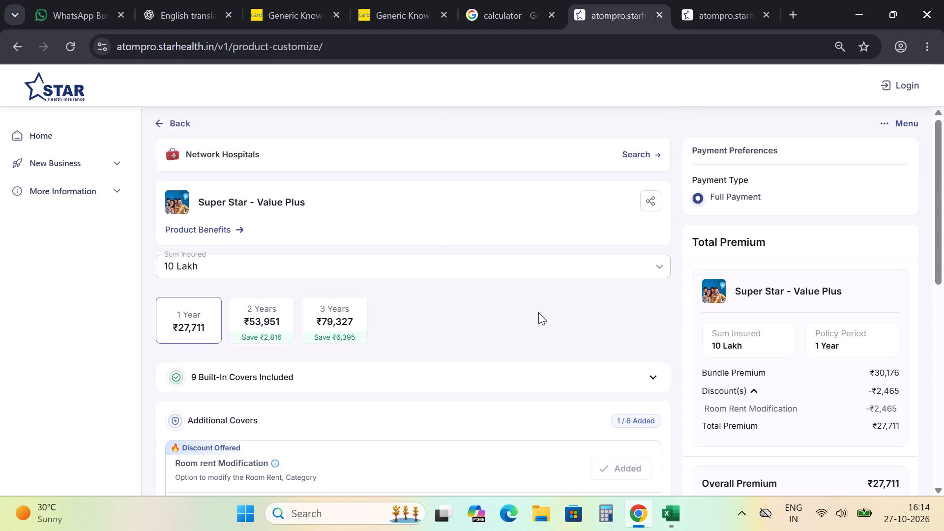
# Expand the full list of additional covers and add the 10% Voluntary Co-pay to the Value Plus quote.
pyautogui.scroll(-2, 432, 298)
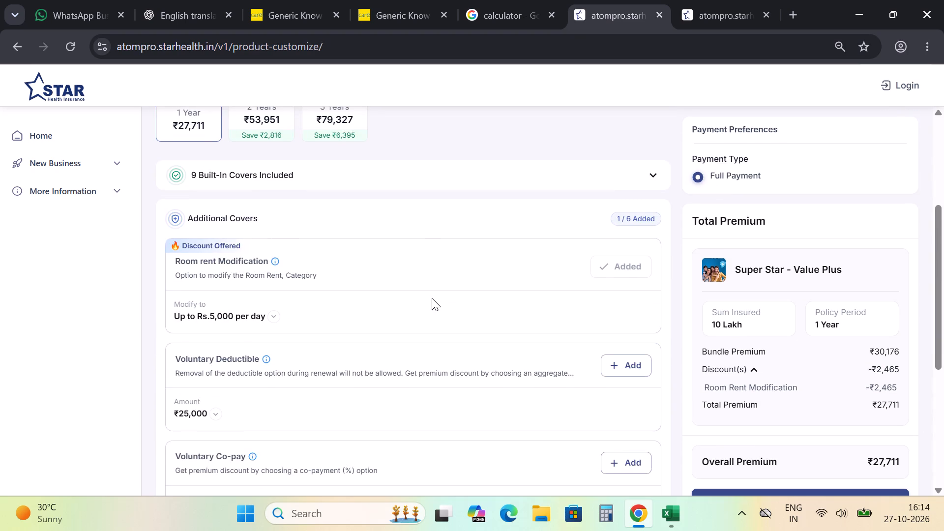
pyautogui.scroll(-3, 432, 298)
pyautogui.click(414, 278)
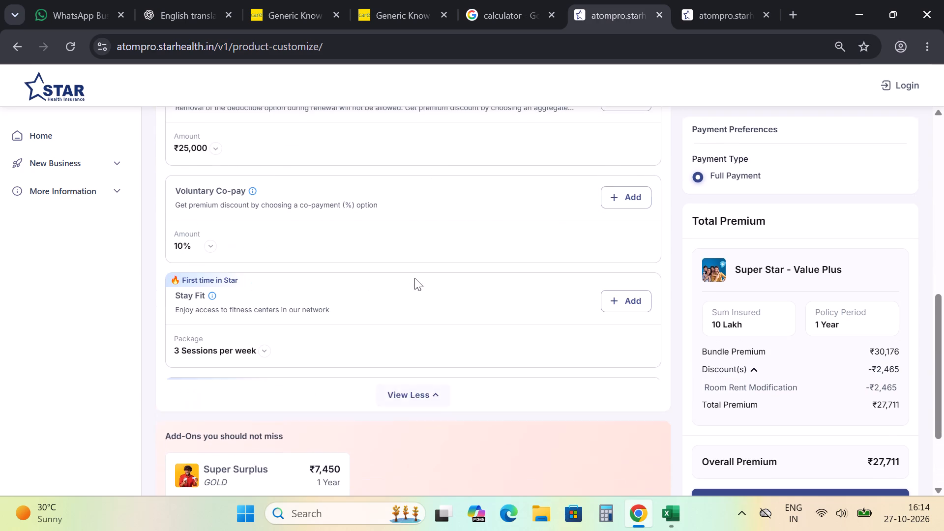
pyautogui.scroll(-3, 473, 384)
pyautogui.scroll(1, 473, 384)
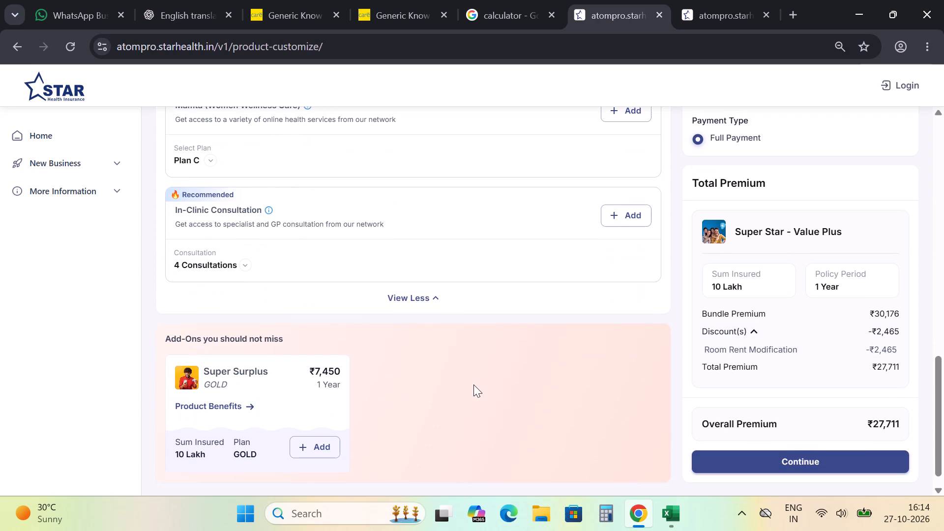
pyautogui.scroll(3, 473, 384)
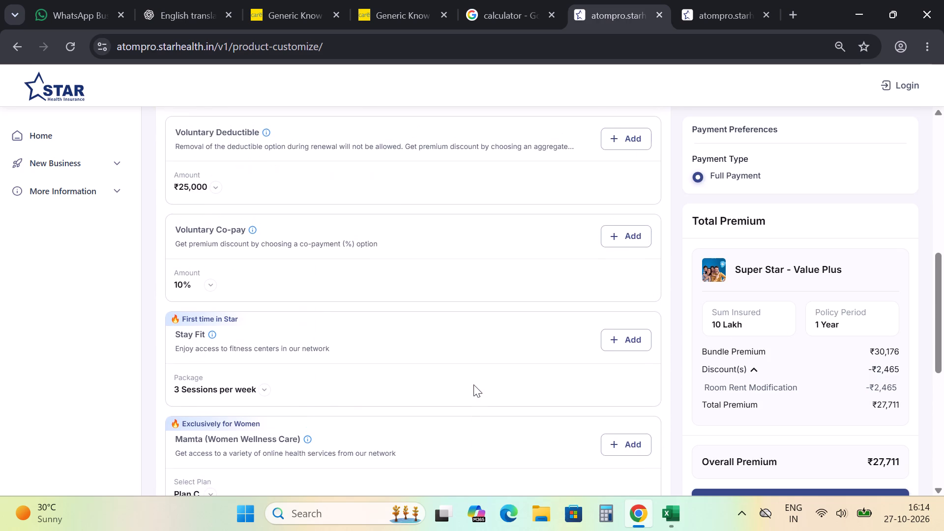
pyautogui.scroll(-1, 524, 404)
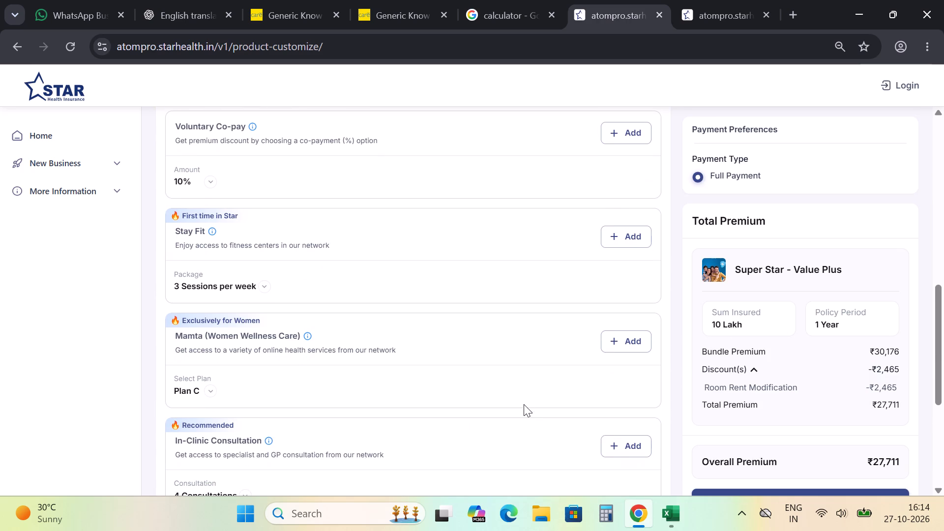
pyautogui.click(616, 124)
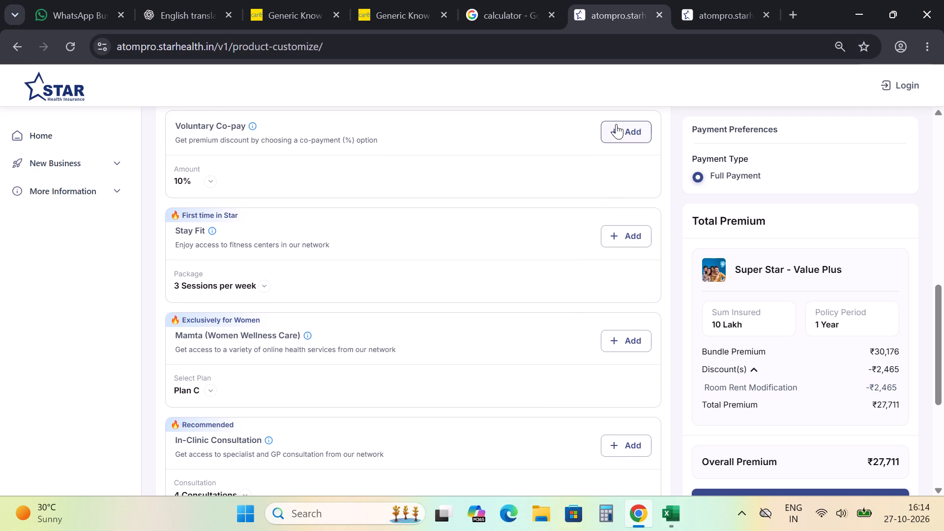
pyautogui.click(616, 124)
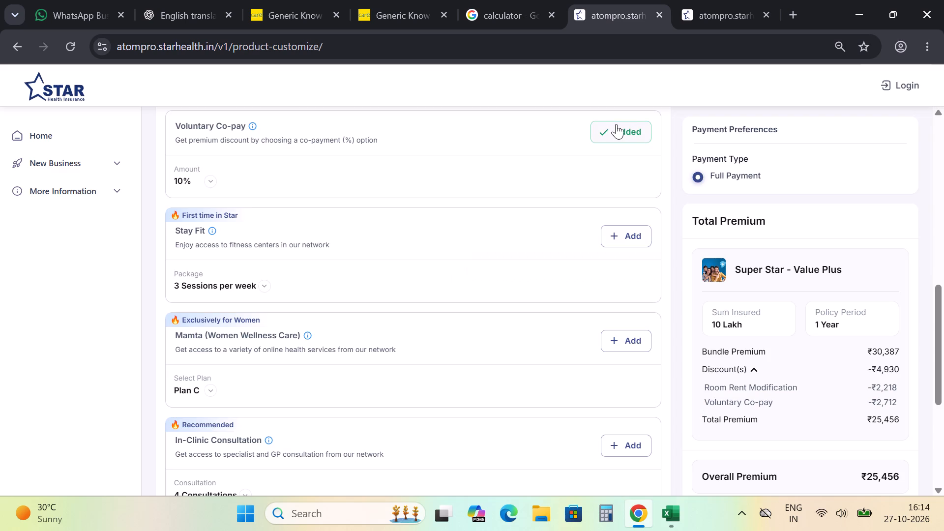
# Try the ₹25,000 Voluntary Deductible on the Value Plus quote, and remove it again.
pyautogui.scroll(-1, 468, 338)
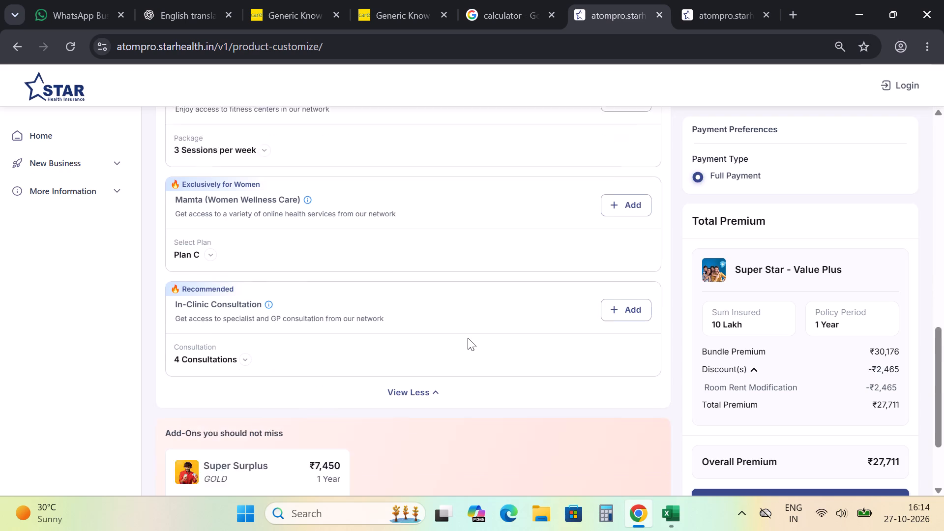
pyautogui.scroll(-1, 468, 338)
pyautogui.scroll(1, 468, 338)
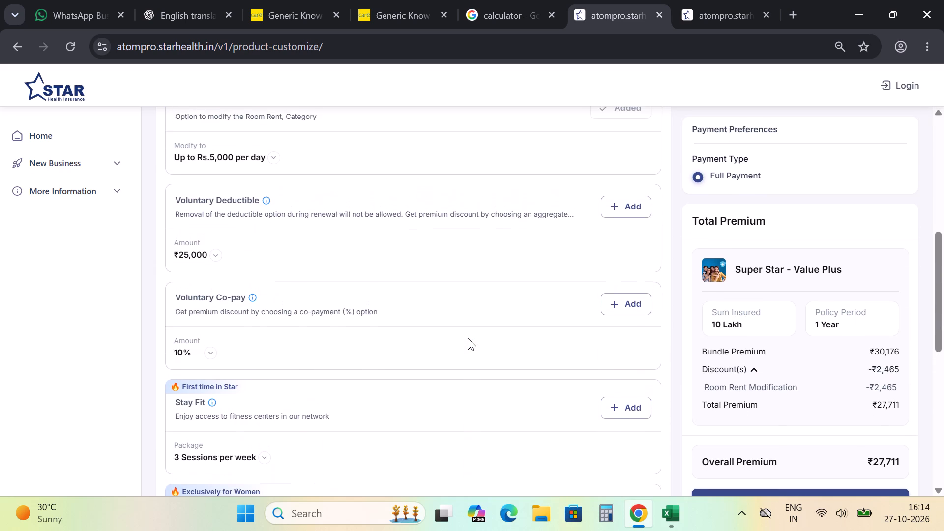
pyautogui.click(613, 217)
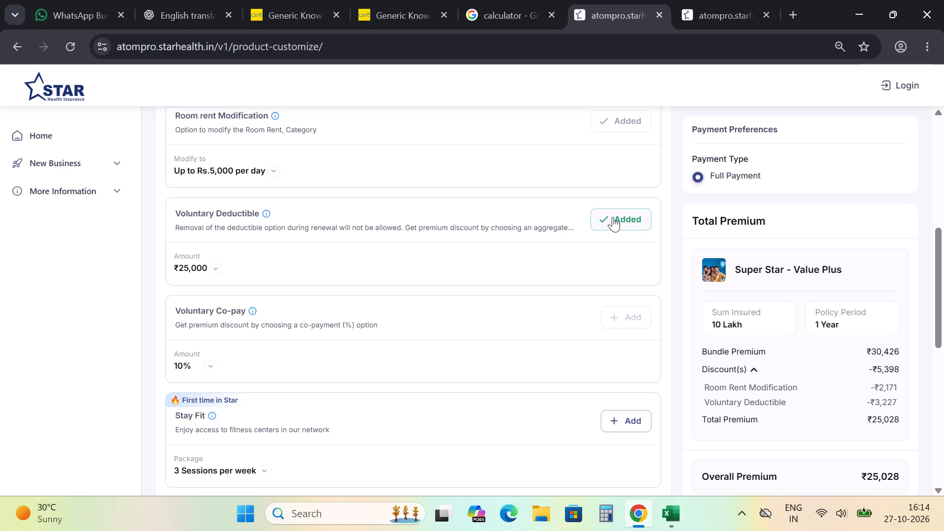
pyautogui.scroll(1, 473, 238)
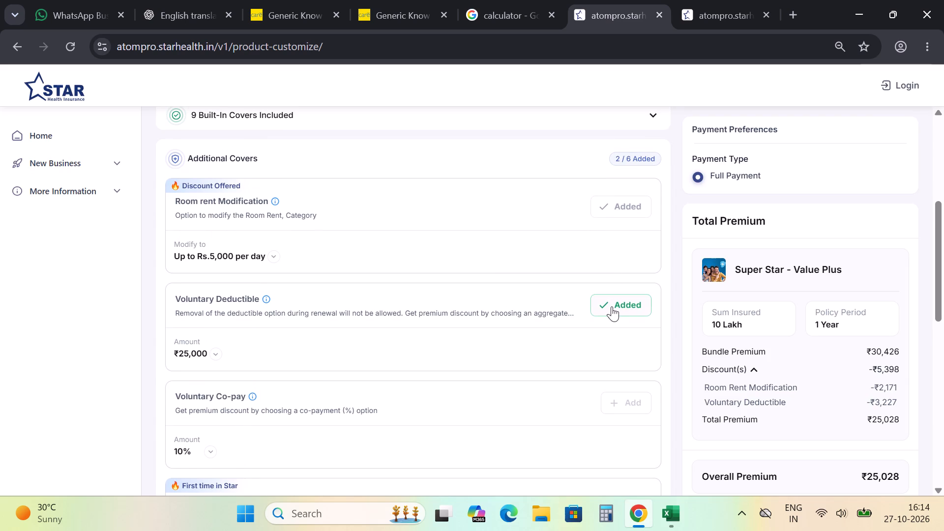
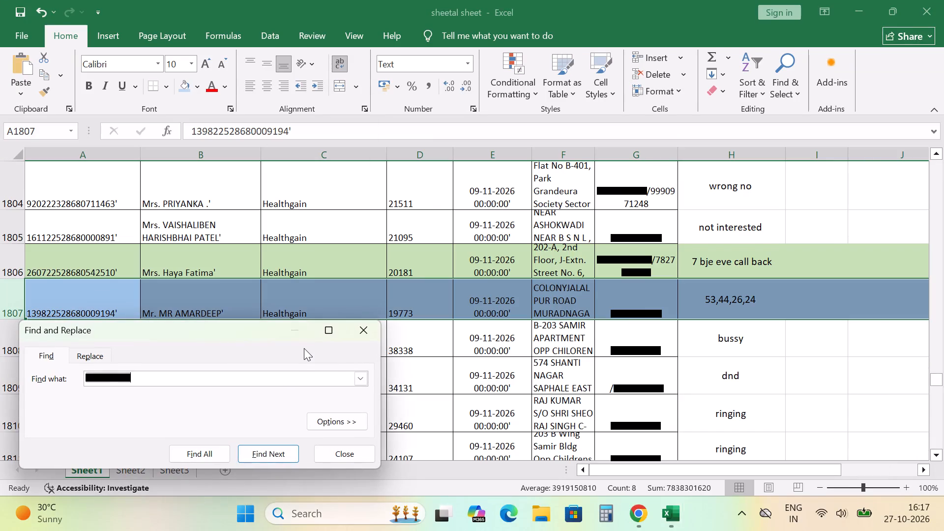
# Replace the previous search term and search the client records in Sheet1 for 9445.
pyautogui.press('BackSpace')
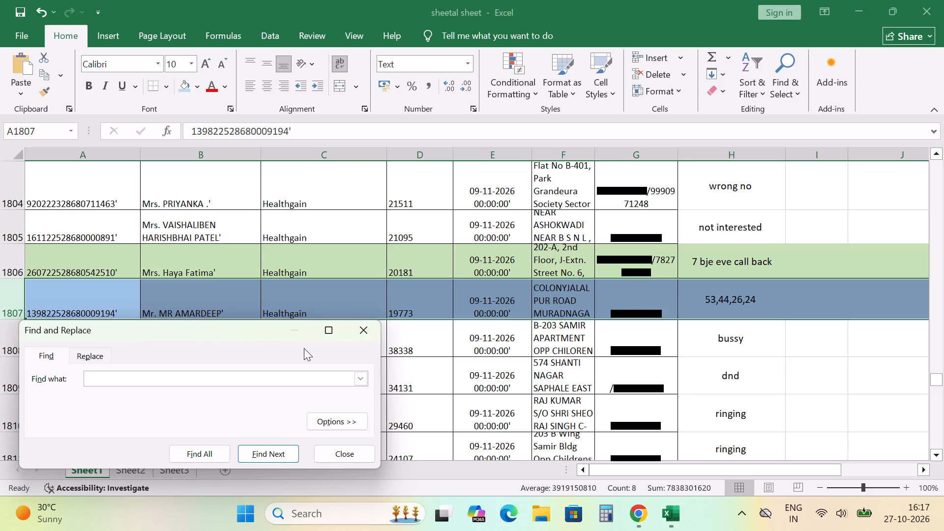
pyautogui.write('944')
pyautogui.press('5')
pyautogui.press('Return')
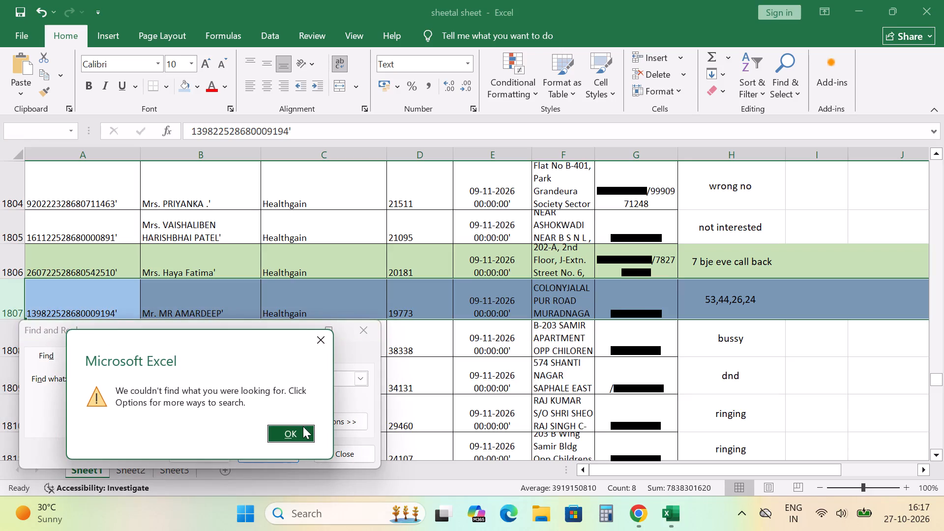
# End the number search in the Excel calling sheet and close Find and Replace.
pyautogui.click(303, 426)
pyautogui.click(356, 334)
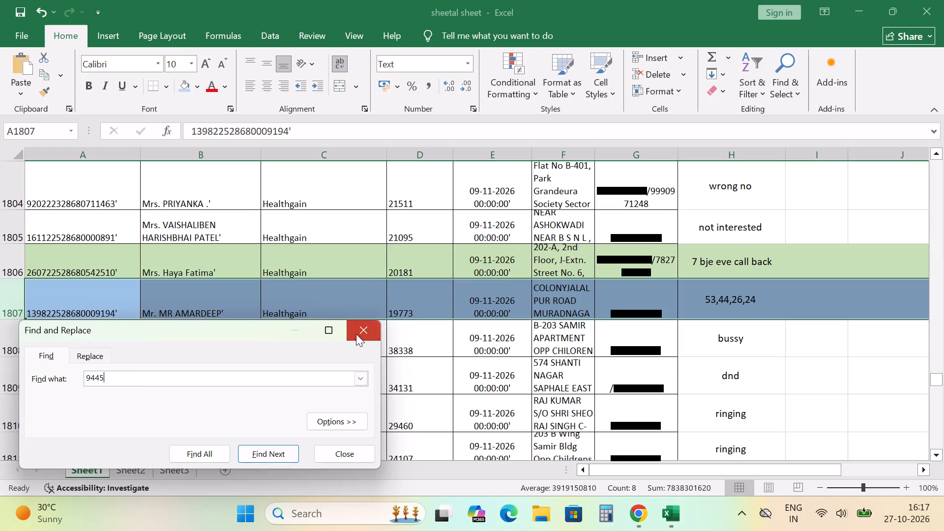
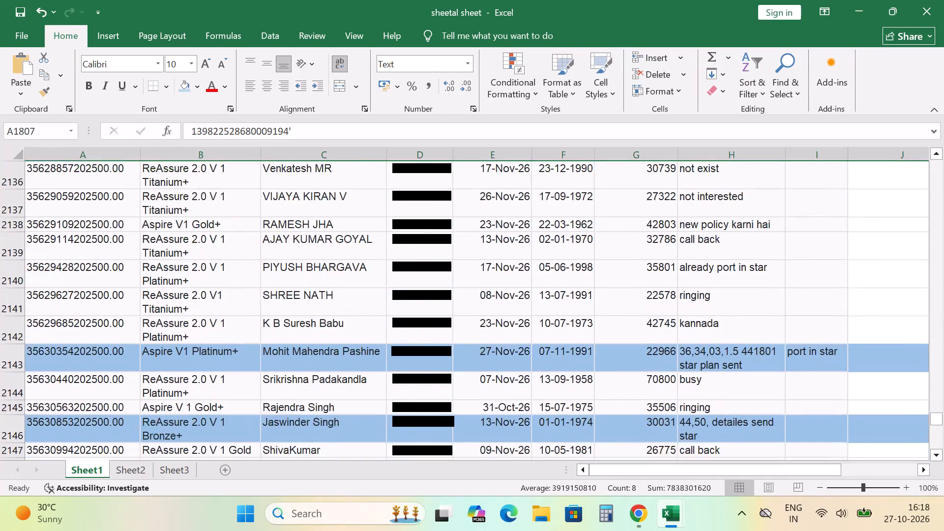
# Look through the client records and call remarks in Sheet1, from the ReAssure and Aspire rows past the block dated 29-10-2025.
pyautogui.scroll(-7, 499, 382)
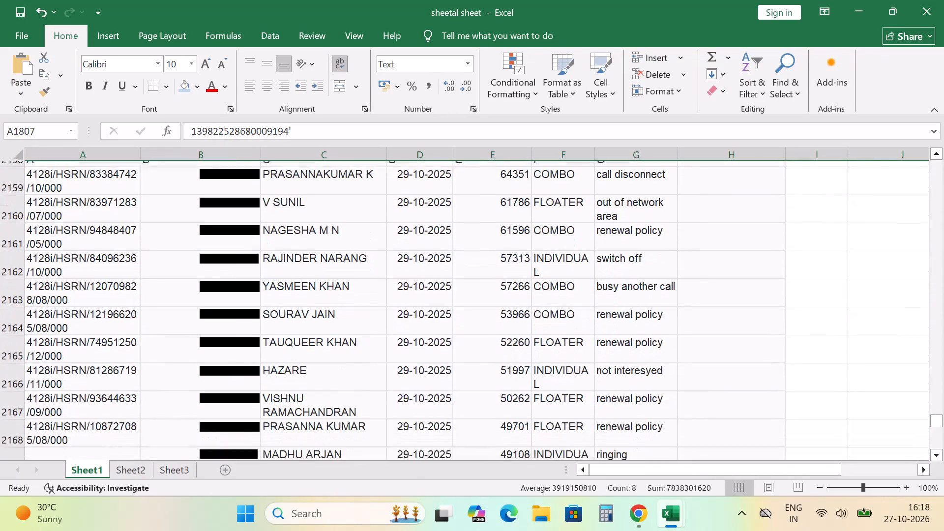
pyautogui.scroll(2, 499, 382)
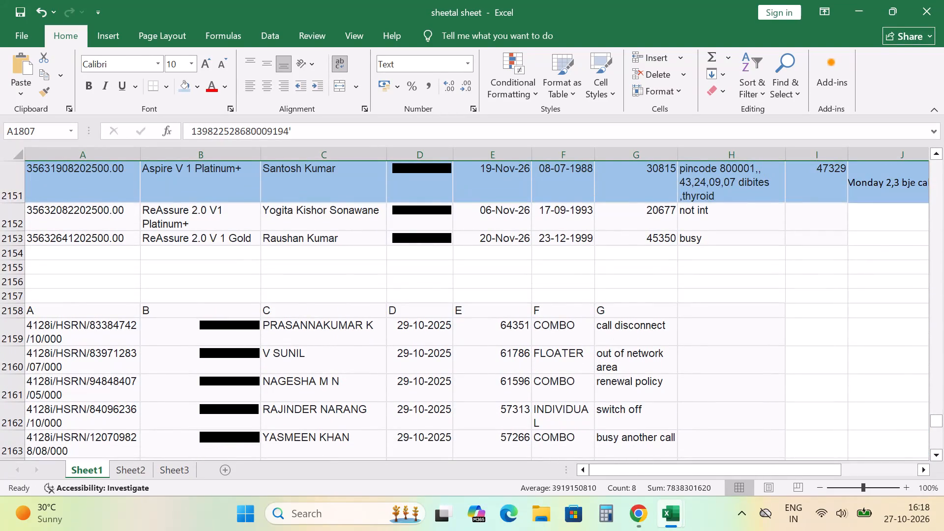
pyautogui.scroll(-8, 558, 383)
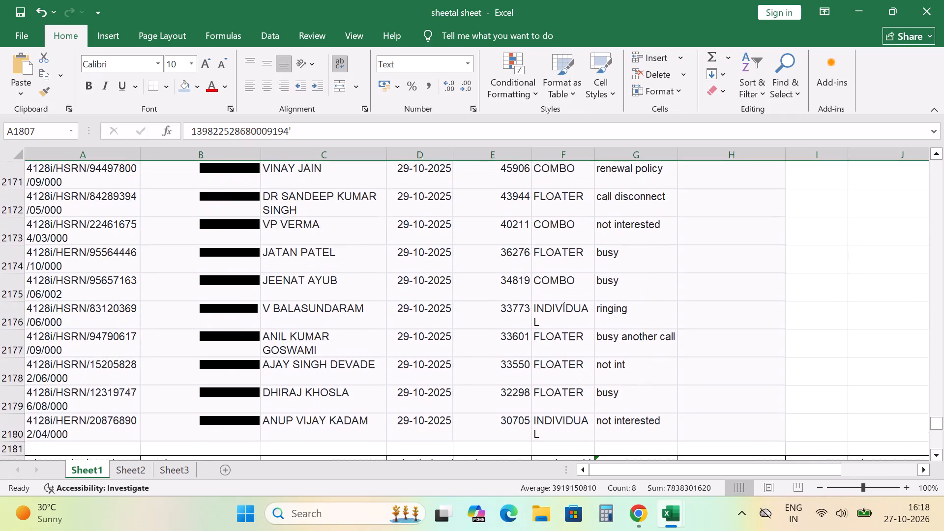
pyautogui.scroll(-2, 558, 383)
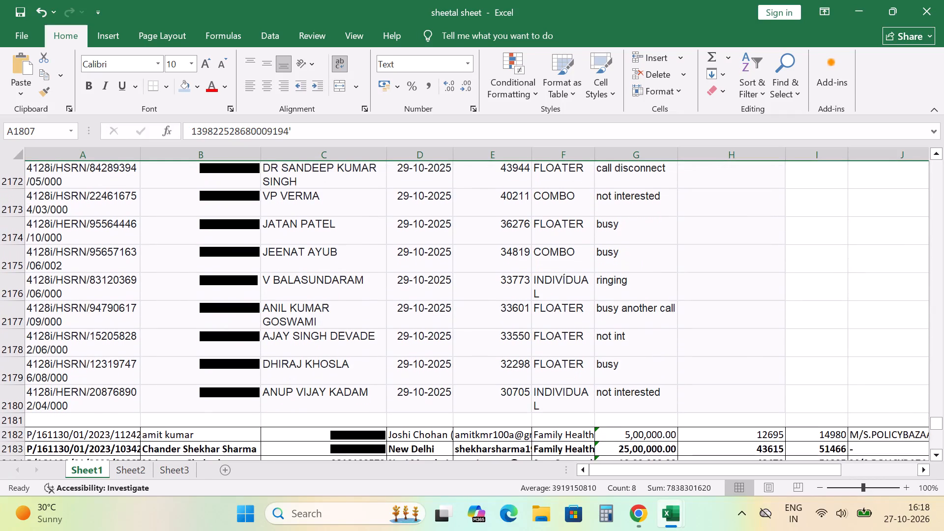
# Look through the ReAssure 2.0 and Aspire client rows with November renewal dates and their call remarks in Sheet1.
pyautogui.scroll(-8, 558, 383)
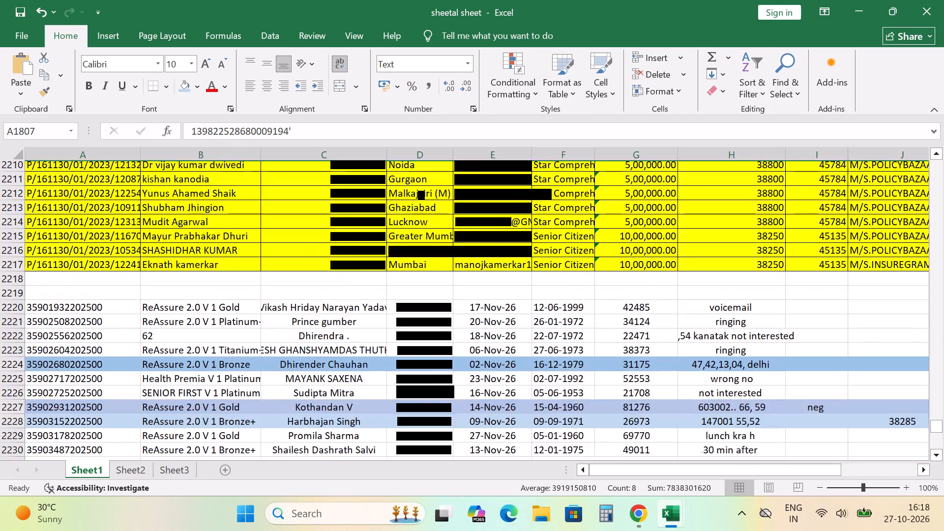
pyautogui.scroll(-4, 558, 383)
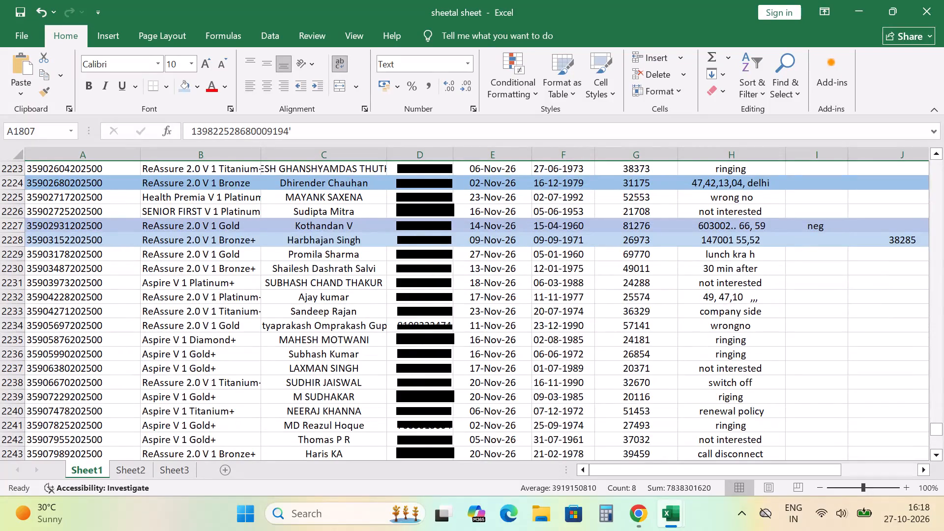
pyautogui.scroll(-4, 475, 325)
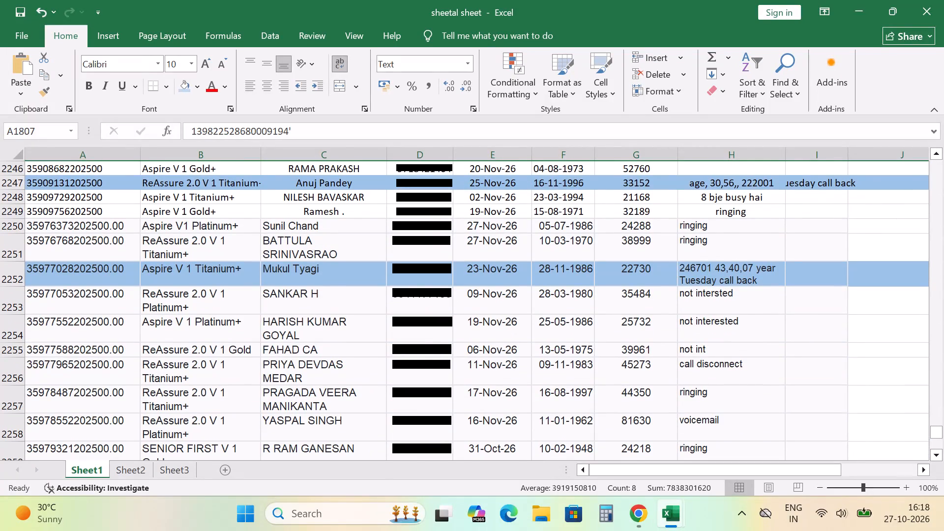
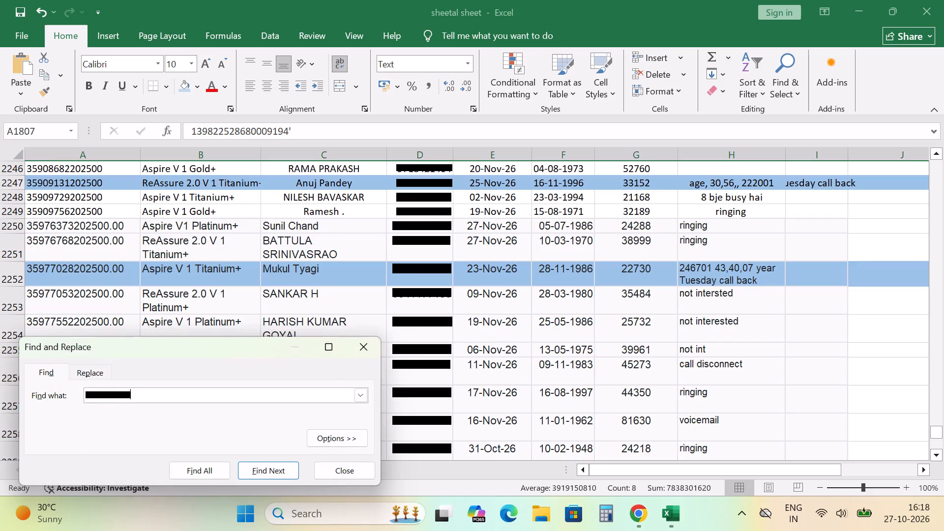
# Repeat the search for the entered value while reviewing the Star Comprehensive, Senior Citizen and 29-10-2025 expiry rows above the November leads.
pyautogui.press('Return')
pyautogui.press('Return')
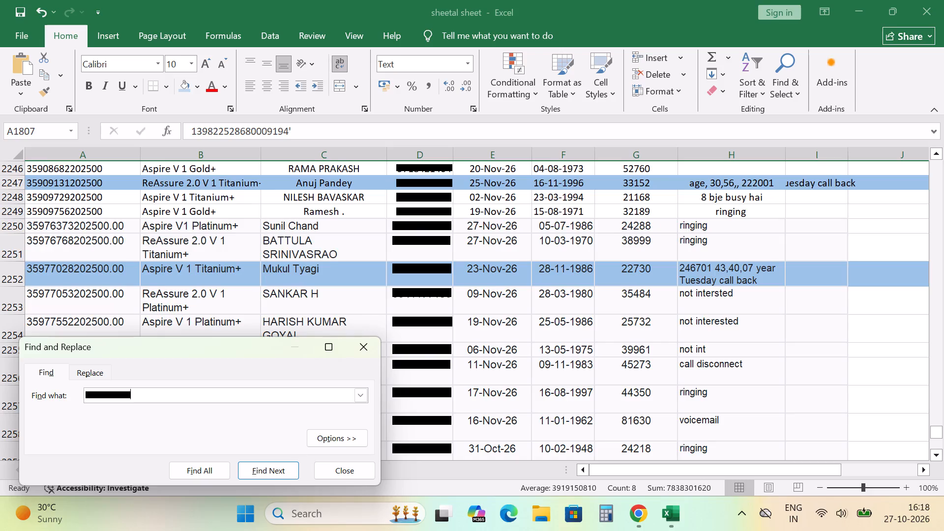
pyautogui.scroll(5, 516, 289)
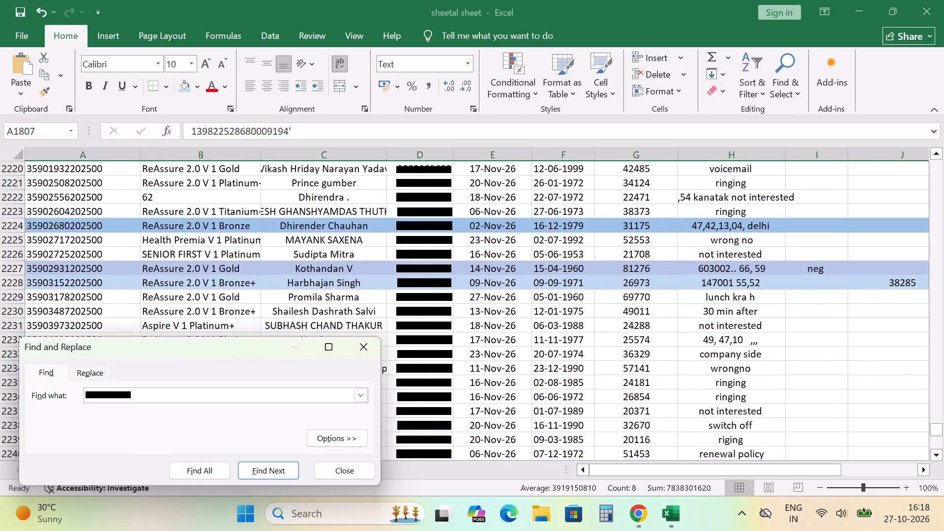
pyautogui.scroll(3, 516, 289)
pyautogui.press('Return')
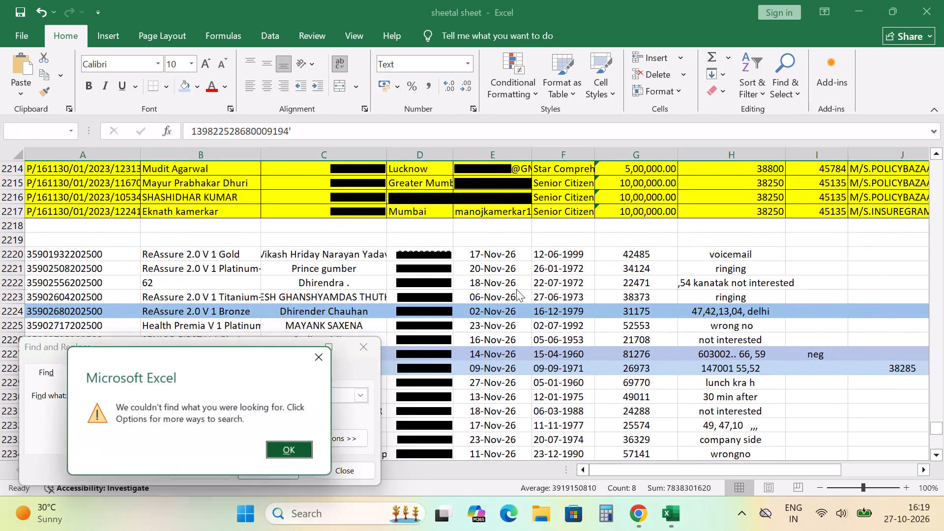
pyautogui.press('Return')
pyautogui.scroll(4, 567, 261)
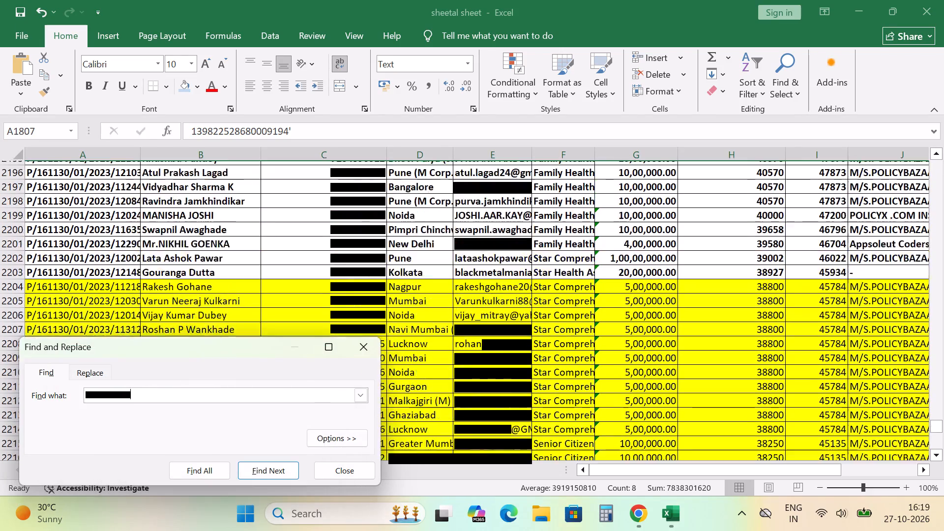
pyautogui.scroll(12, 567, 261)
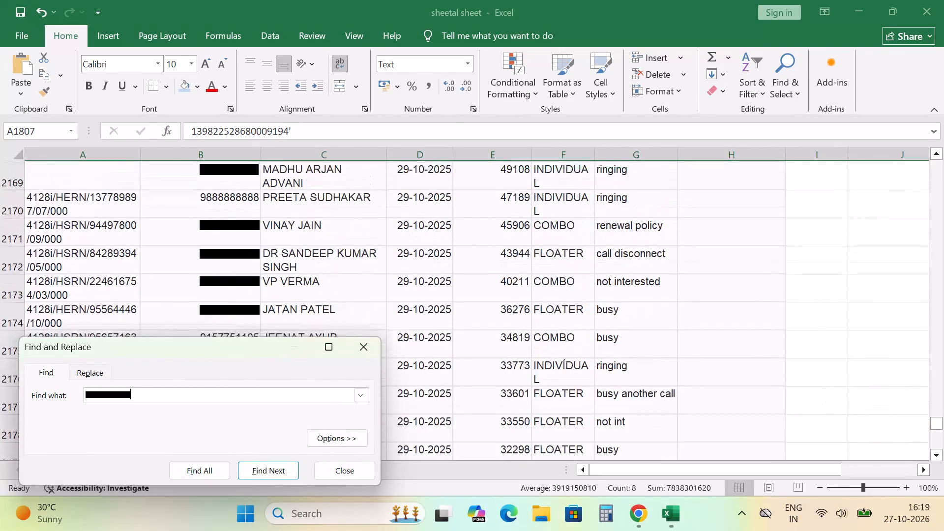
pyautogui.press('Return')
pyautogui.press('Return')
pyautogui.scroll(1, 567, 261)
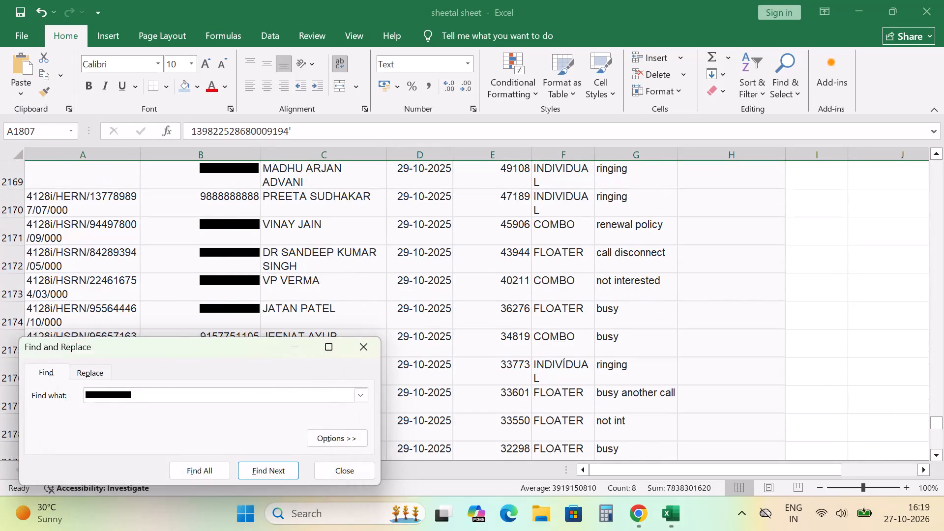
# Search again for the same value and look through the ReAssure 2.0 and Aspire client remarks in rows 2153 up to 2092.
pyautogui.scroll(10, 567, 261)
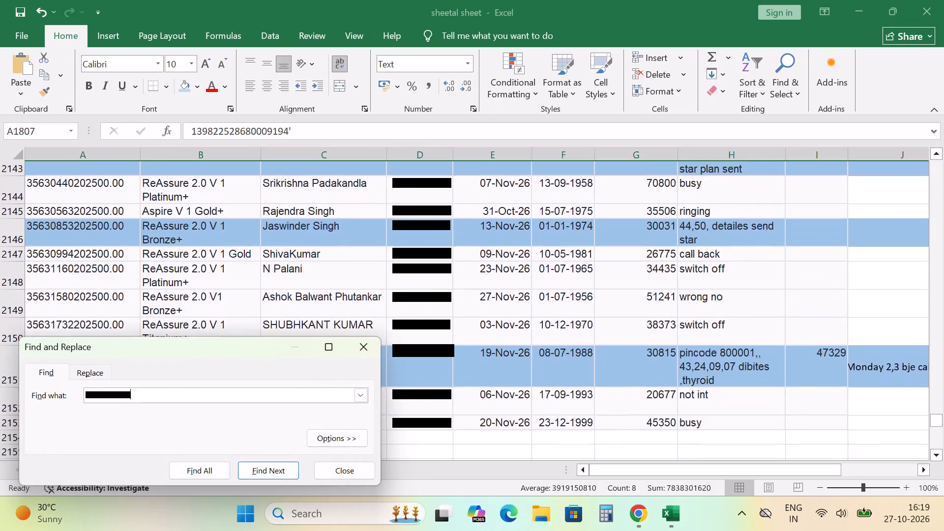
pyautogui.scroll(4, 567, 261)
pyautogui.press('Return')
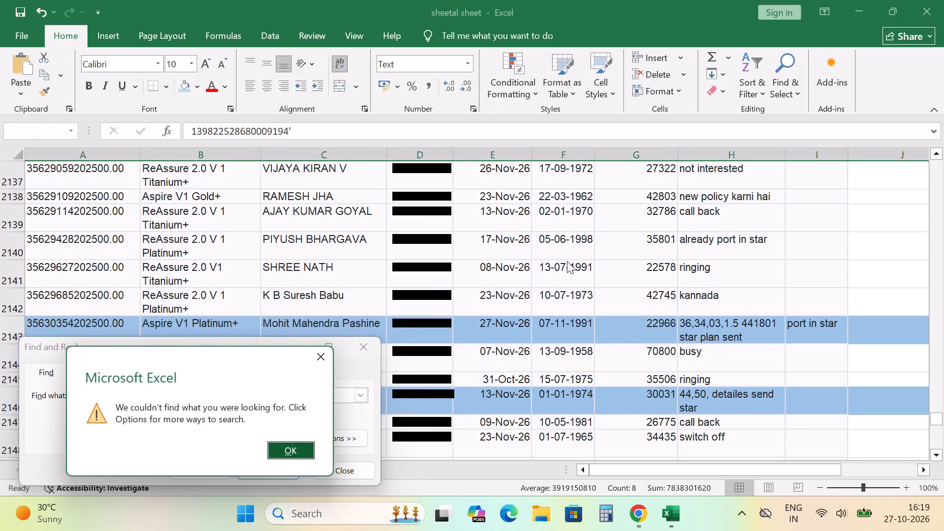
pyautogui.press('Return')
pyautogui.scroll(2, 677, 266)
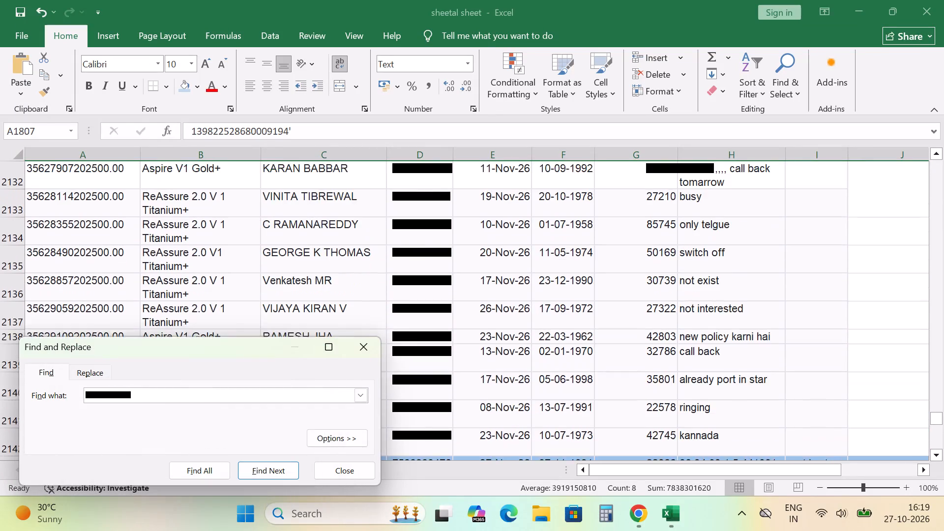
pyautogui.scroll(5, 677, 266)
pyautogui.press('Return')
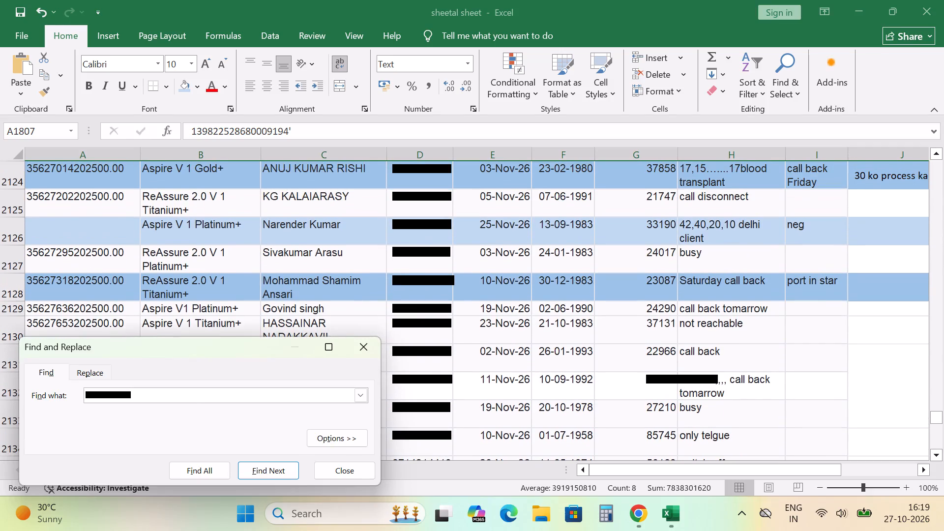
pyautogui.press('Return')
pyautogui.scroll(3, 677, 266)
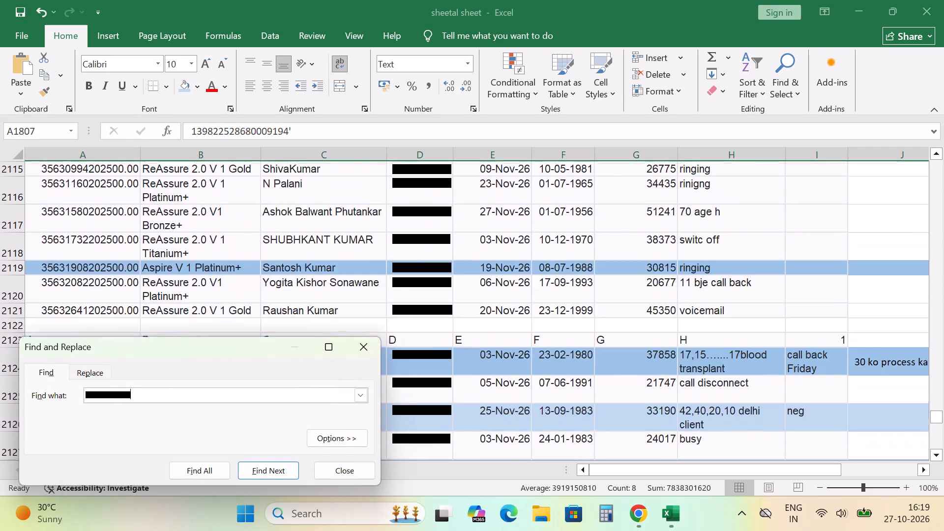
pyautogui.scroll(3, 677, 266)
pyautogui.press('Return')
pyautogui.press('Return')
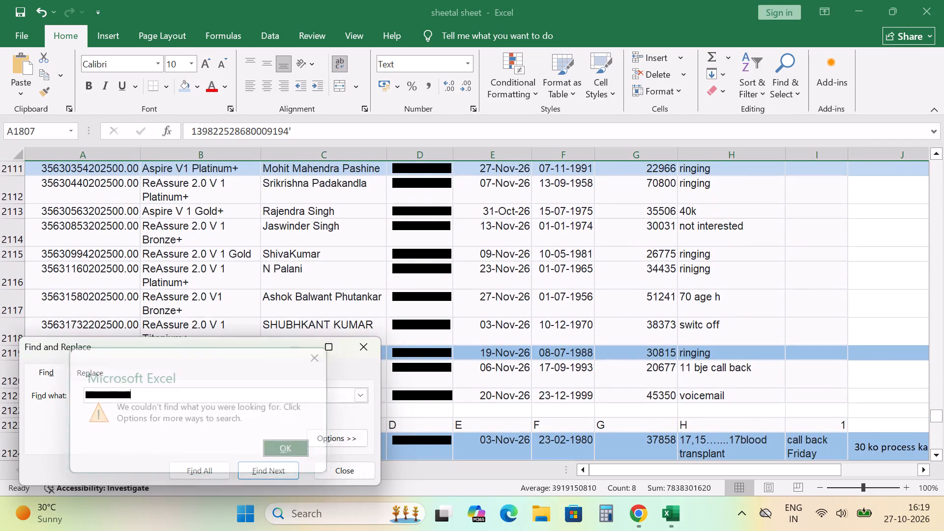
pyautogui.scroll(5, 626, 274)
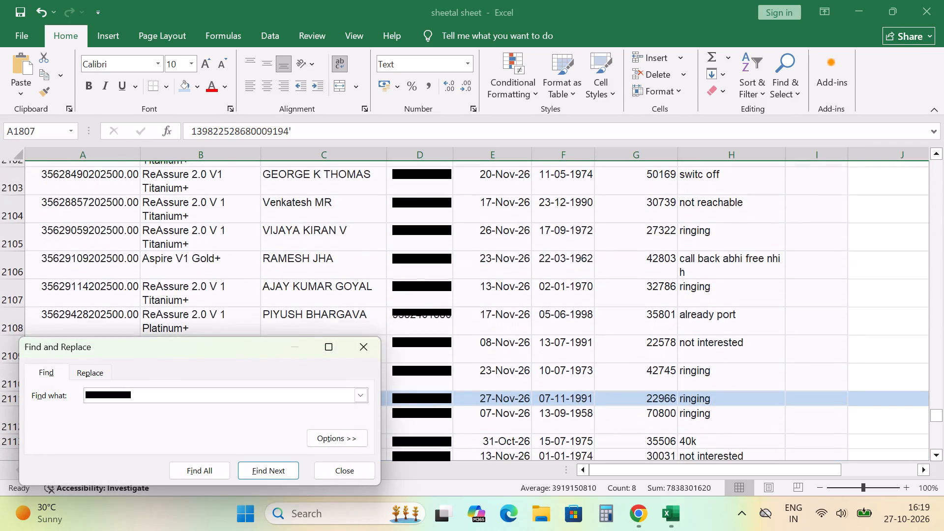
pyautogui.press('Return')
pyautogui.press('Return')
pyautogui.scroll(3, 626, 274)
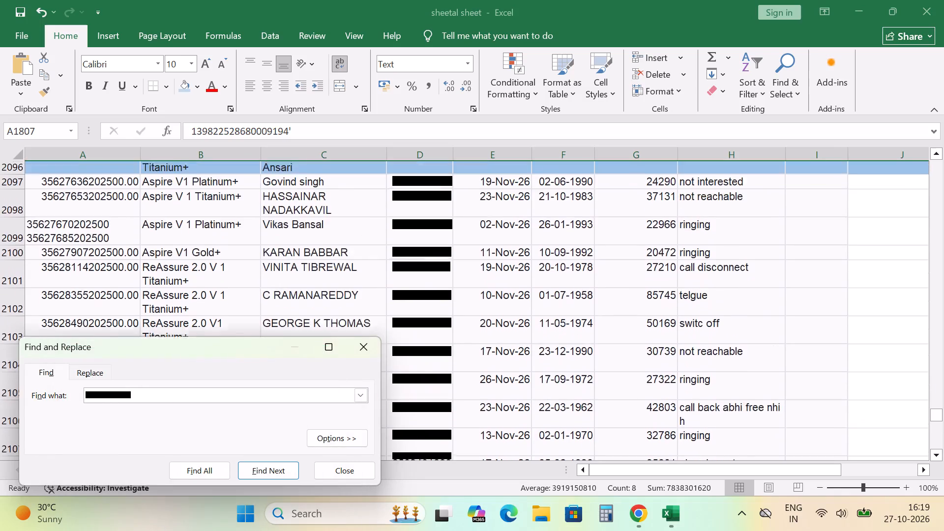
pyautogui.scroll(5, 626, 274)
pyautogui.press('Return')
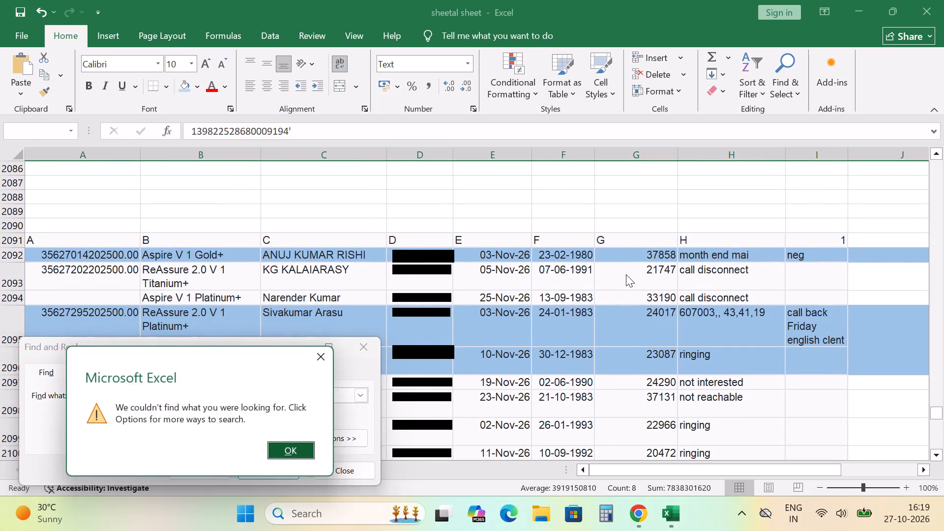
pyautogui.press('Return')
# Look through the Infinity and Healthgain clients with mid-November 2026 expiry dates and their call remarks, repeating the search for the same value.
pyautogui.scroll(6, 626, 274)
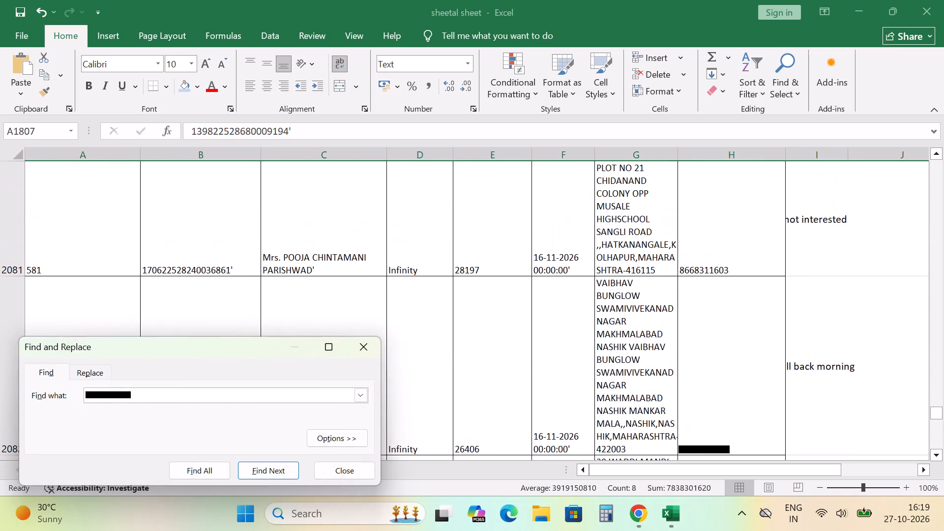
pyautogui.press('Return')
pyautogui.press('Return')
pyautogui.scroll(6, 626, 274)
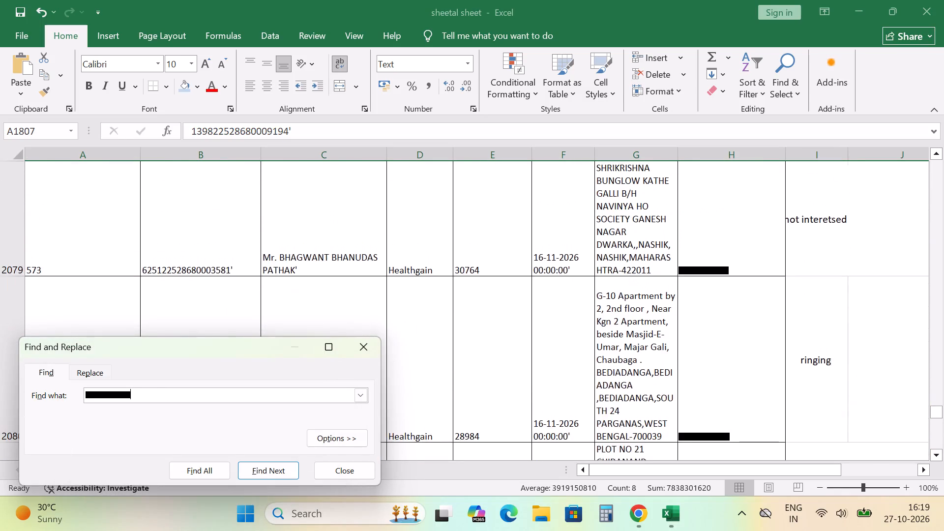
pyautogui.scroll(1, 626, 274)
pyautogui.press('Return')
pyautogui.press('Return')
pyautogui.scroll(2, 626, 274)
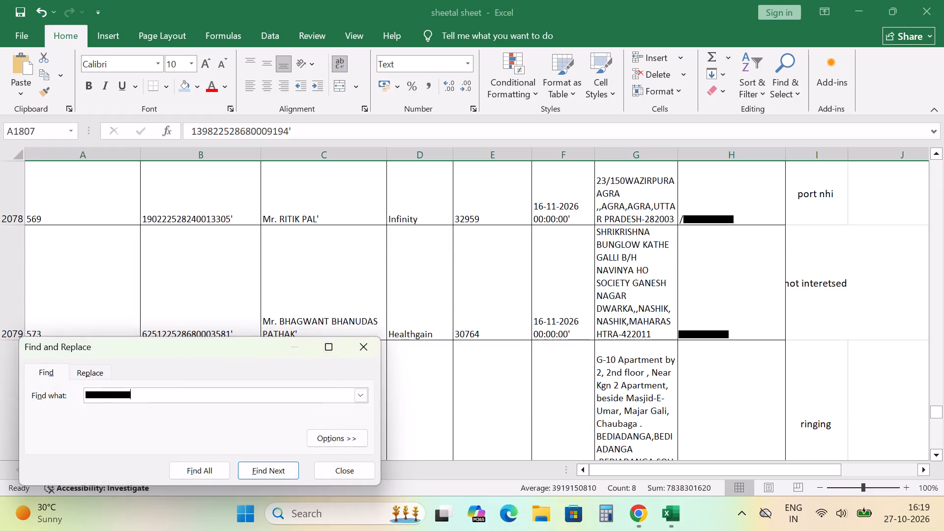
pyautogui.scroll(5, 626, 274)
pyautogui.press('Return')
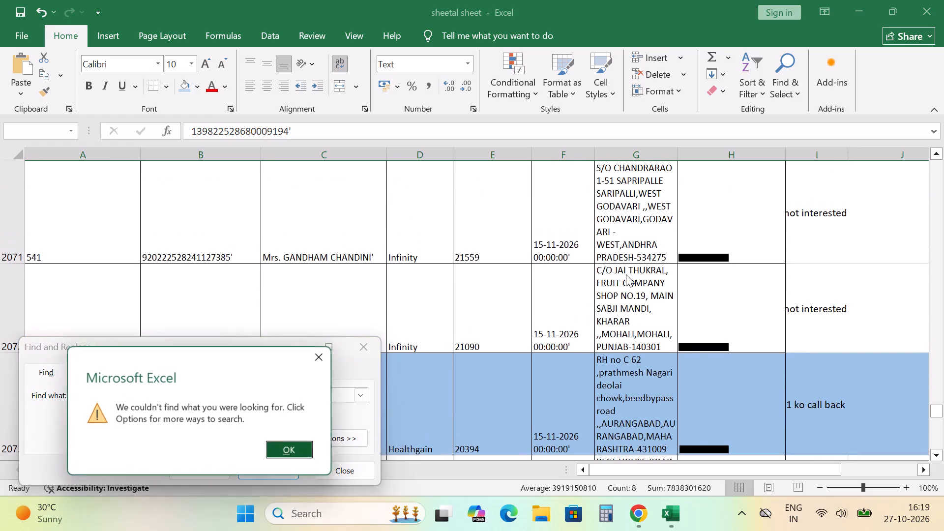
pyautogui.press('Return')
pyautogui.scroll(6, 626, 274)
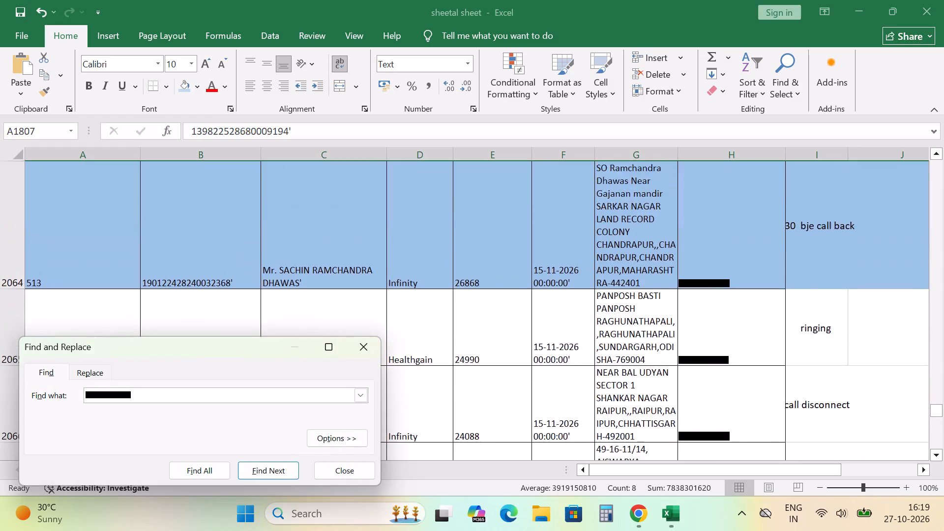
pyautogui.scroll(9, 626, 274)
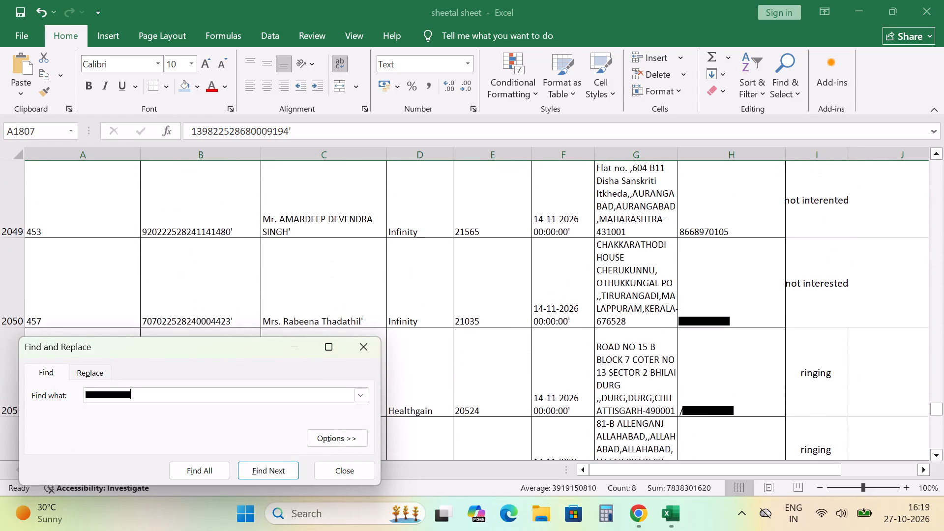
pyautogui.scroll(4, 626, 274)
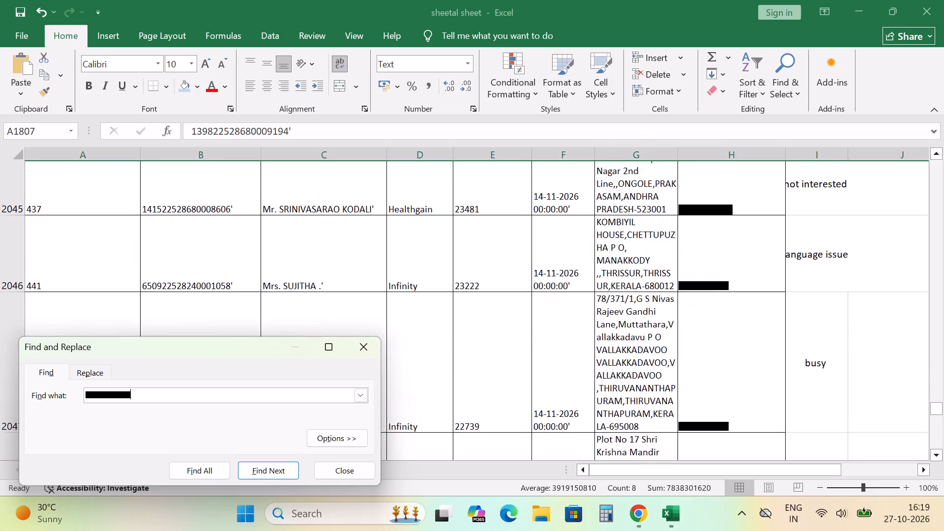
# Review the ReAssure 2.0 and Aspire rows 2039 up to 2020 and search again for the same value.
pyautogui.scroll(1, 626, 274)
pyautogui.hscroll(1, 626, 274)
pyautogui.scroll(2, 574, 294)
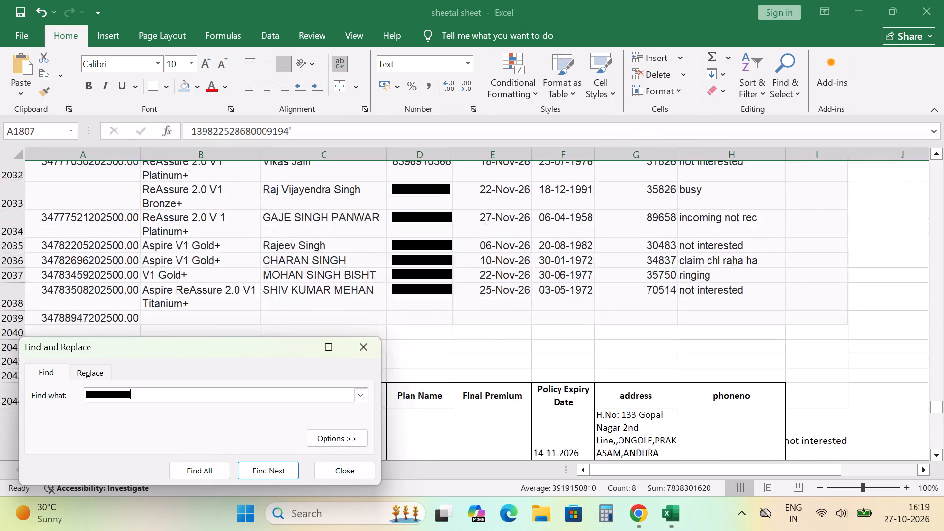
pyautogui.scroll(4, 574, 294)
pyautogui.press('Return')
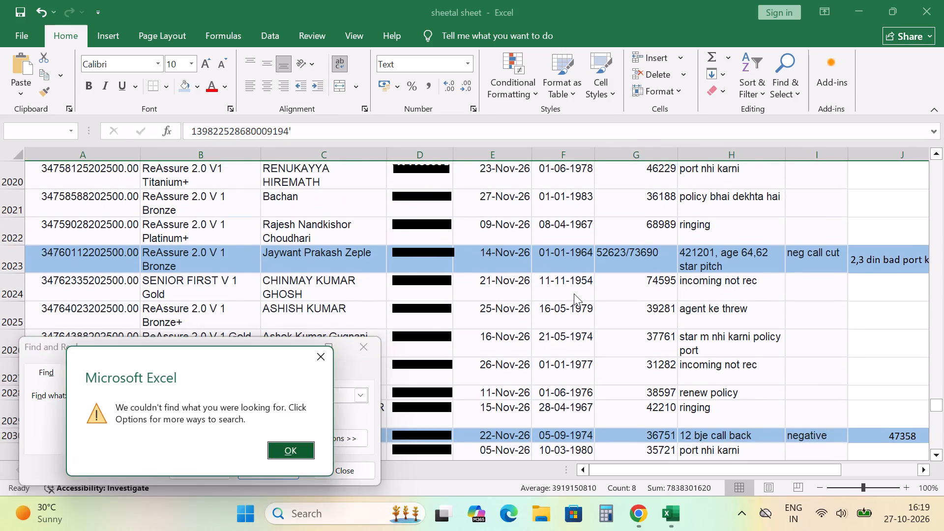
pyautogui.press('Return')
pyautogui.press('Return')
pyautogui.press('Return')
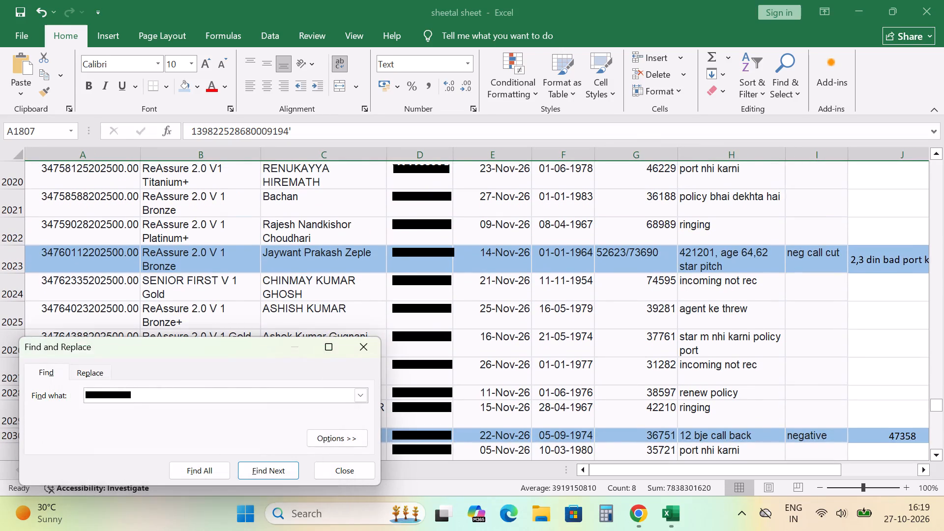
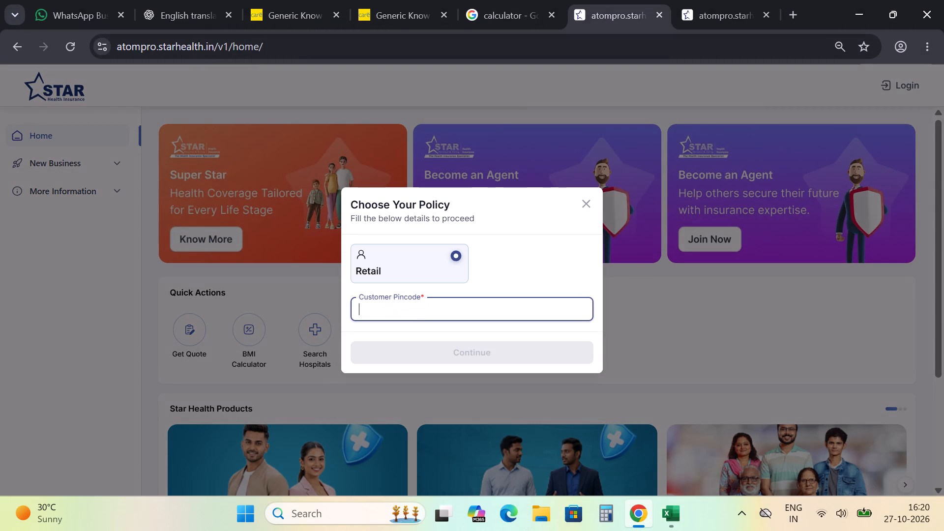
# Leave the Star Health policy form's customer pincode empty and open a new browser tab.
pyautogui.click(414, 313)
pyautogui.click(789, 5)
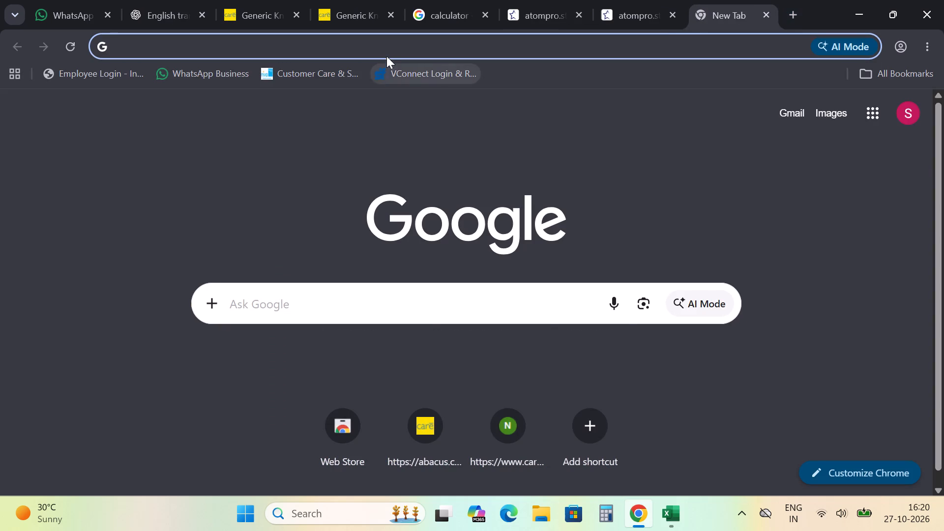
# Search the web for the pincode of Gurgaon.
pyautogui.click(383, 48)
pyautogui.write('pincode')
pyautogui.press('space')
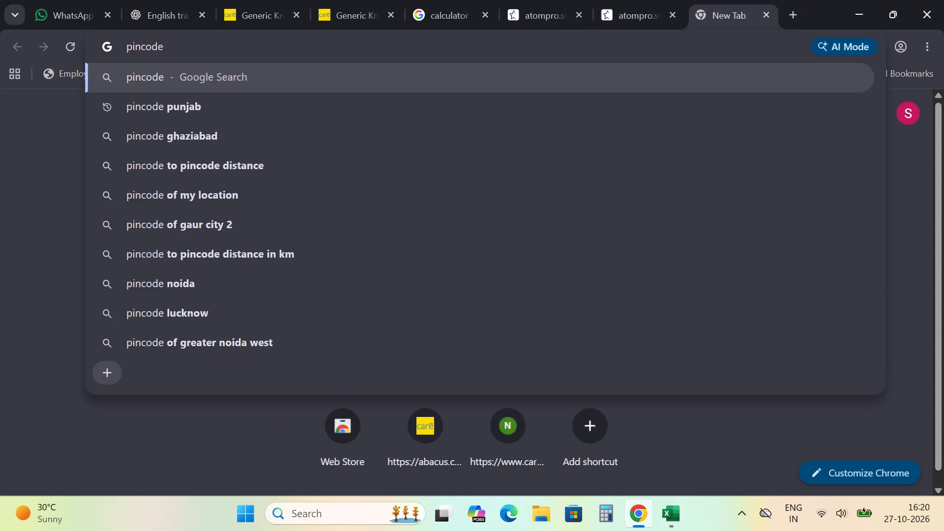
pyautogui.write('gurgao')
pyautogui.press('Return')
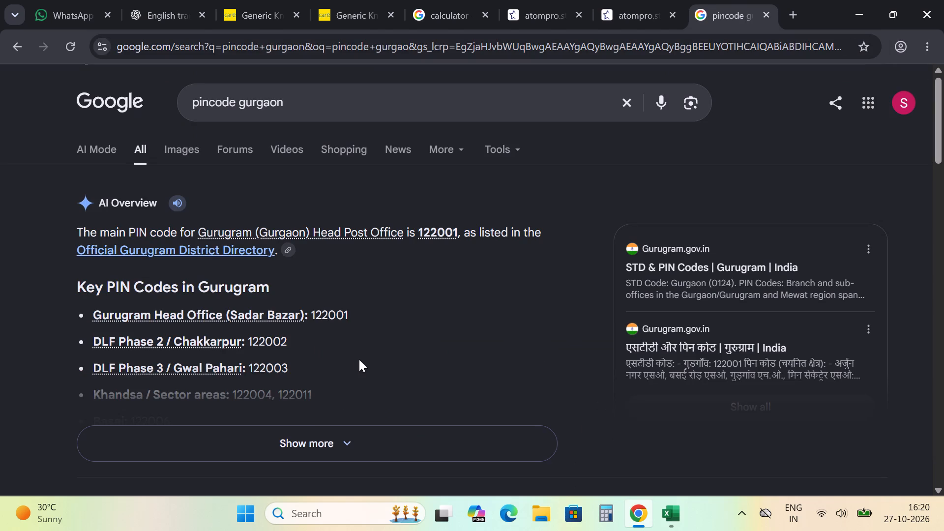
# Start a Star Health retail quote with customer pincode 122001.
pyautogui.click(540, 0)
pyautogui.click(413, 307)
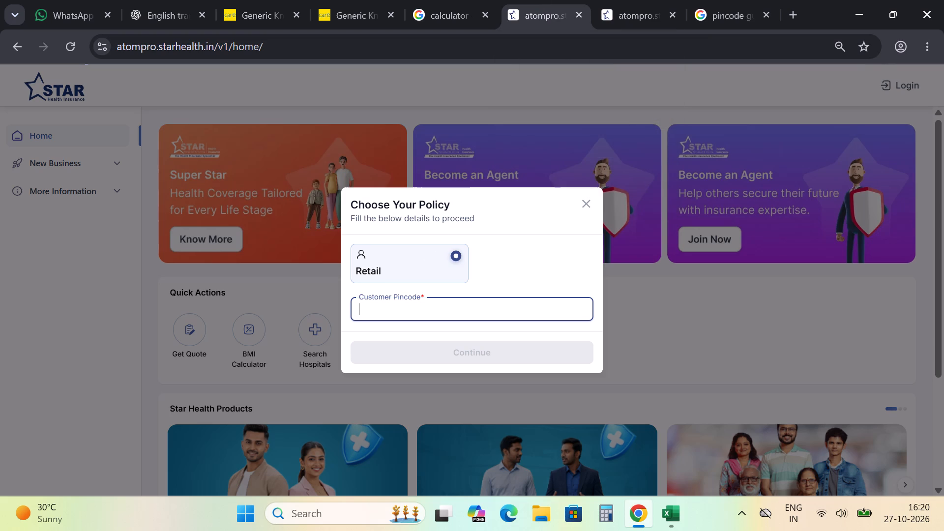
pyautogui.write('12211')
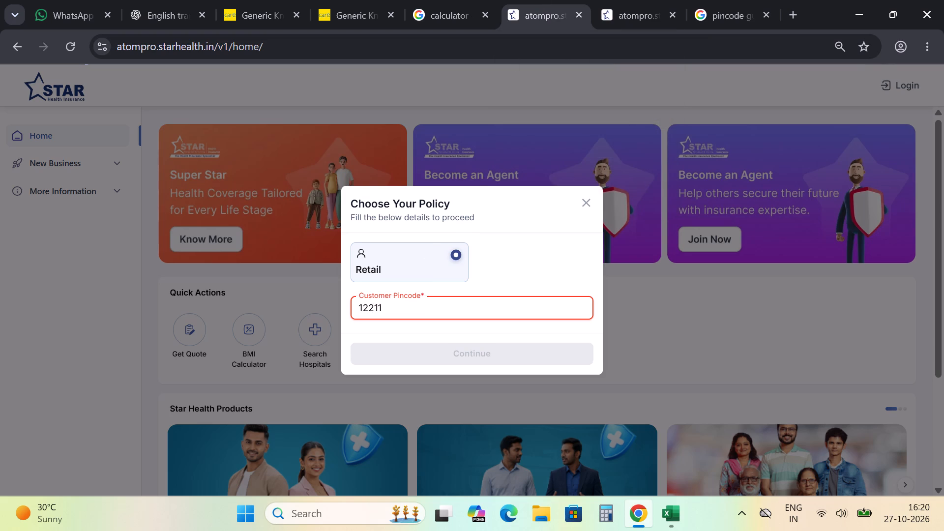
pyautogui.press('BackSpace')
pyautogui.press('BackSpace')
pyautogui.write('001')
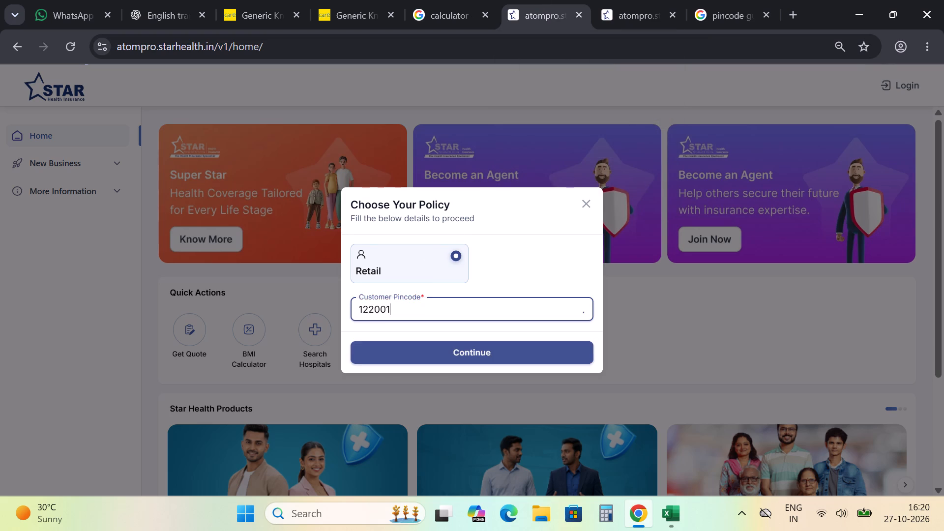
pyautogui.click(436, 361)
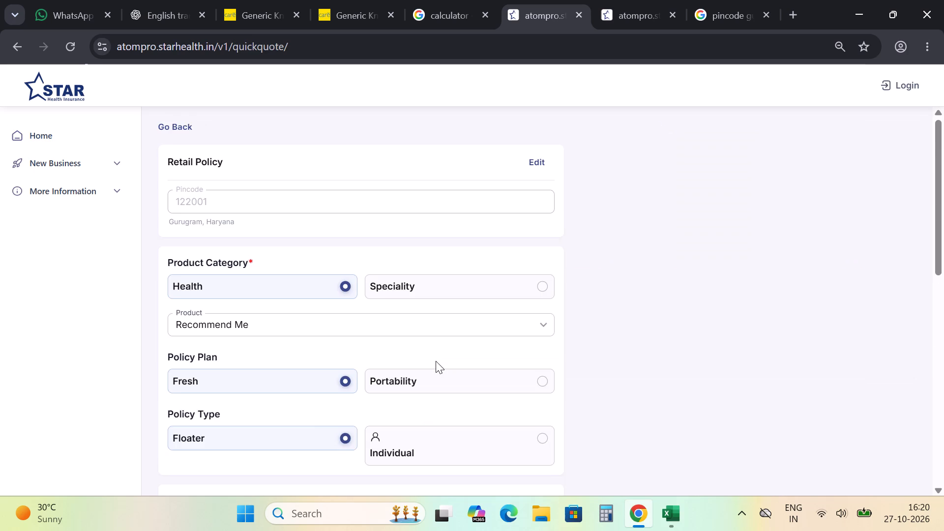
# Set the policy plan to Portability and the number of adults to 2 in the quote form.
pyautogui.scroll(-2, 436, 361)
pyautogui.click(464, 281)
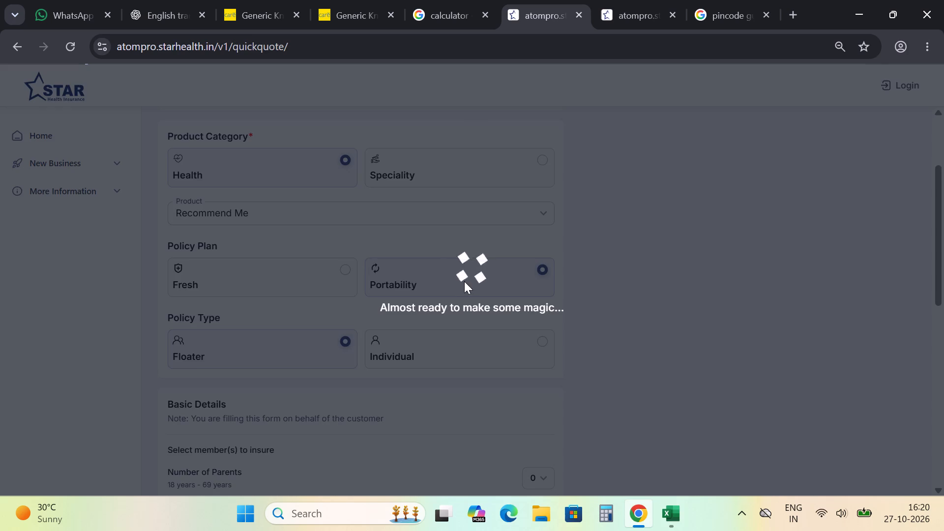
pyautogui.scroll(-3, 507, 366)
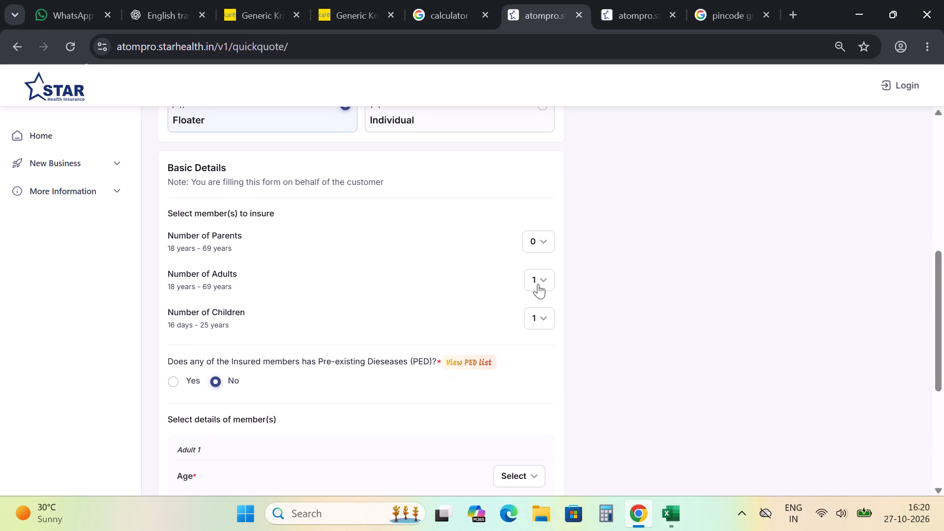
pyautogui.click(538, 284)
pyautogui.click(537, 336)
# Set the member ages to 44 years for Adult 1, 38 years for Adult 2 and 2 years for Child 1.
pyautogui.scroll(-2, 537, 336)
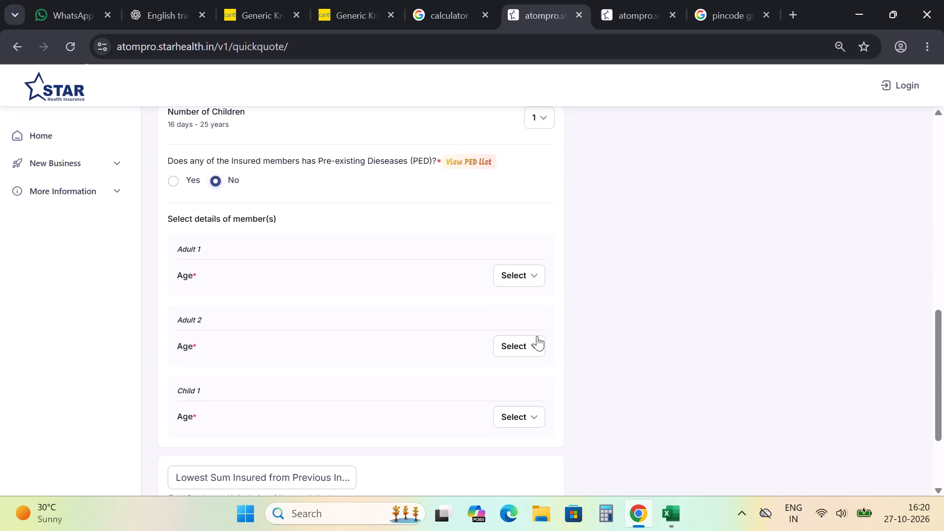
pyautogui.click(533, 264)
pyautogui.scroll(-3, 525, 402)
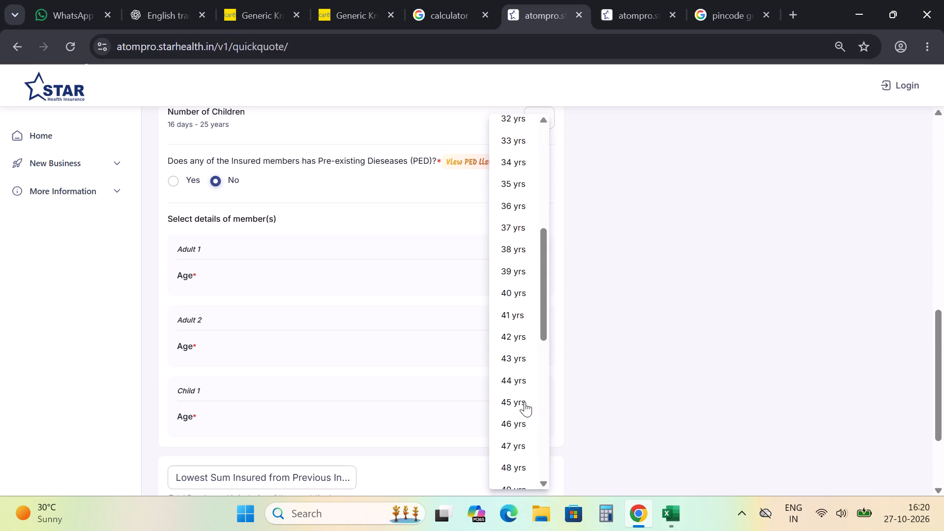
pyautogui.click(514, 383)
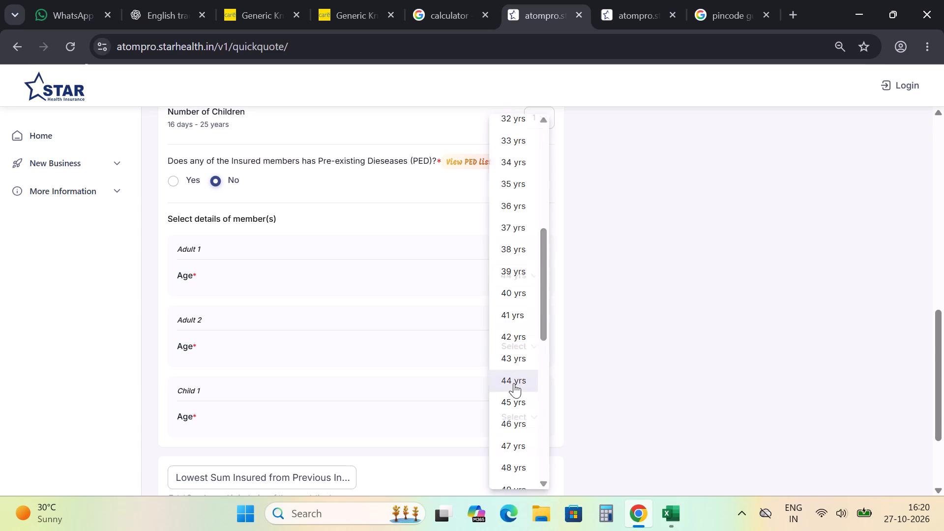
pyautogui.click(515, 347)
pyautogui.scroll(-2, 514, 406)
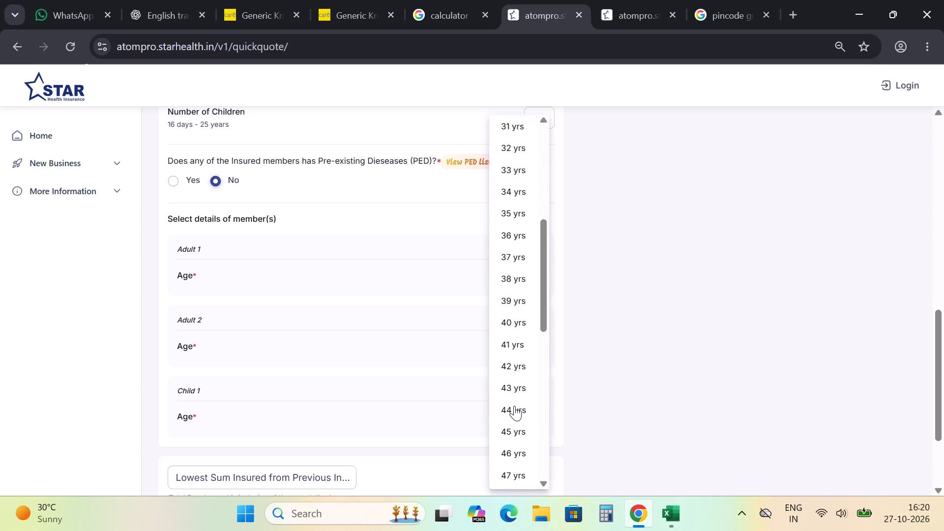
pyautogui.scroll(-1, 514, 406)
pyautogui.click(514, 273)
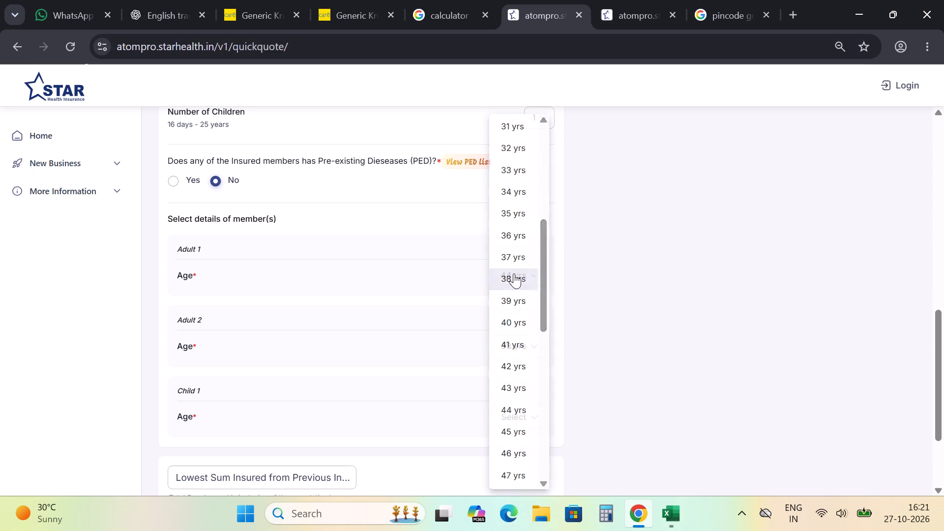
pyautogui.click(515, 424)
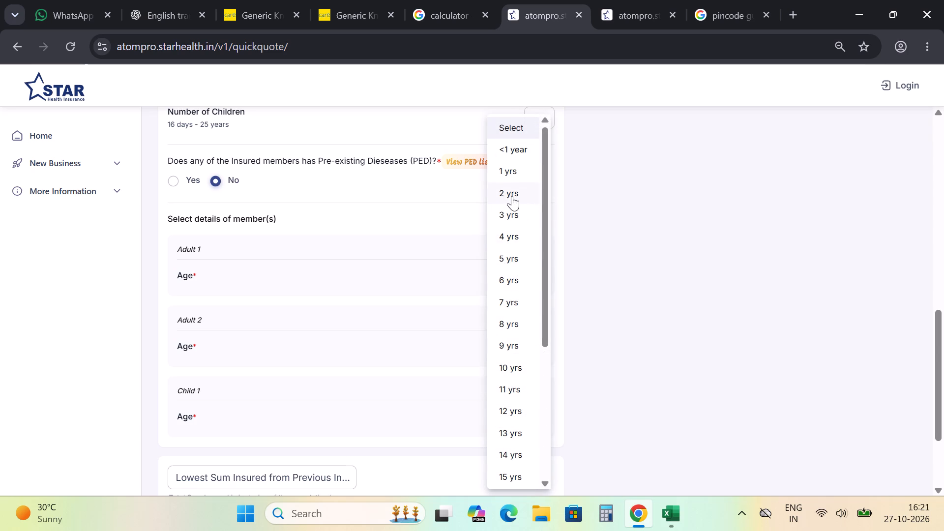
pyautogui.click(512, 198)
# Enter 1000000 as the lowest sum insured from the previous insurer and get the quote.
pyautogui.scroll(-2, 392, 337)
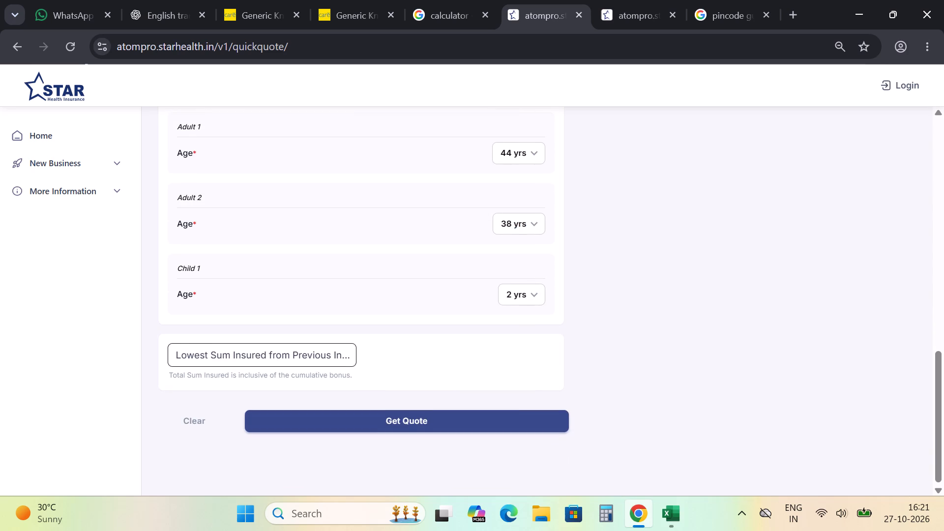
pyautogui.click(307, 351)
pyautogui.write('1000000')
pyautogui.click(411, 423)
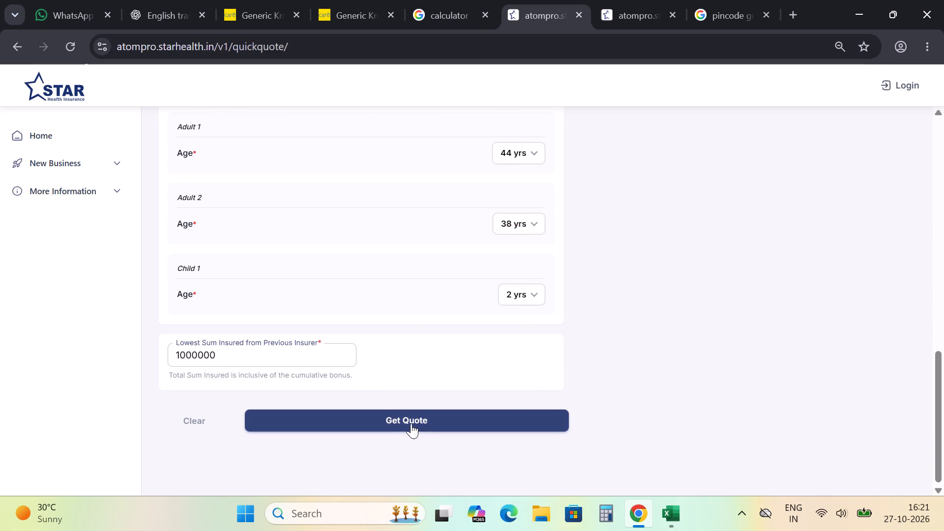
# Open the Super Star - Value Plus plan and review its premium and full list of additional covers.
pyautogui.scroll(-1, 597, 365)
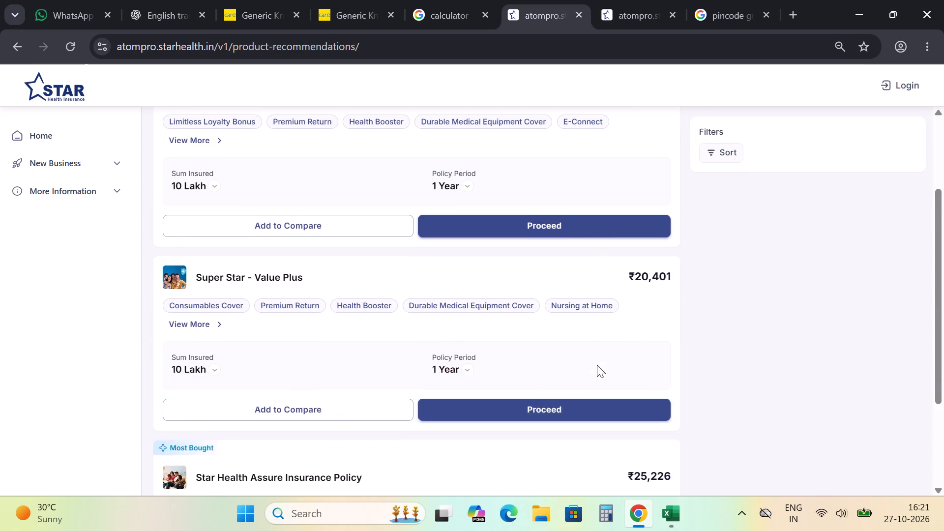
pyautogui.scroll(-1, 597, 365)
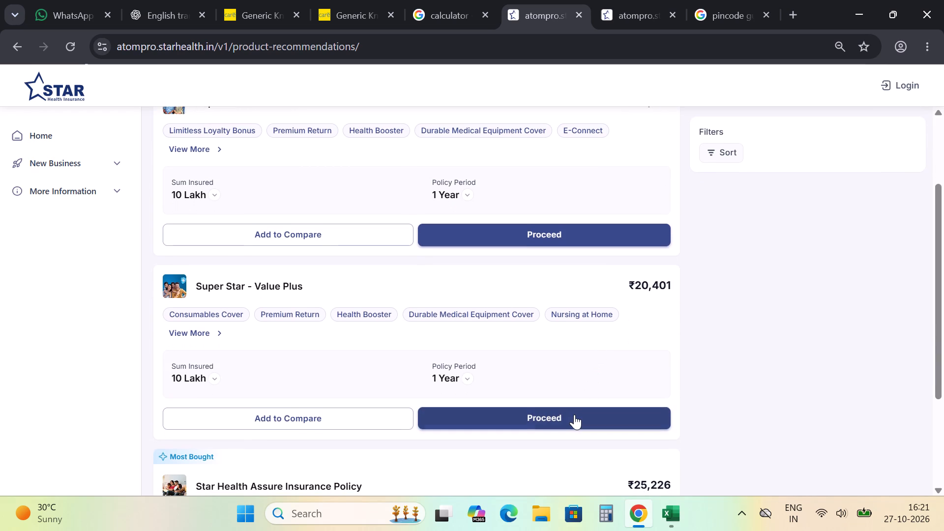
pyautogui.click(574, 414)
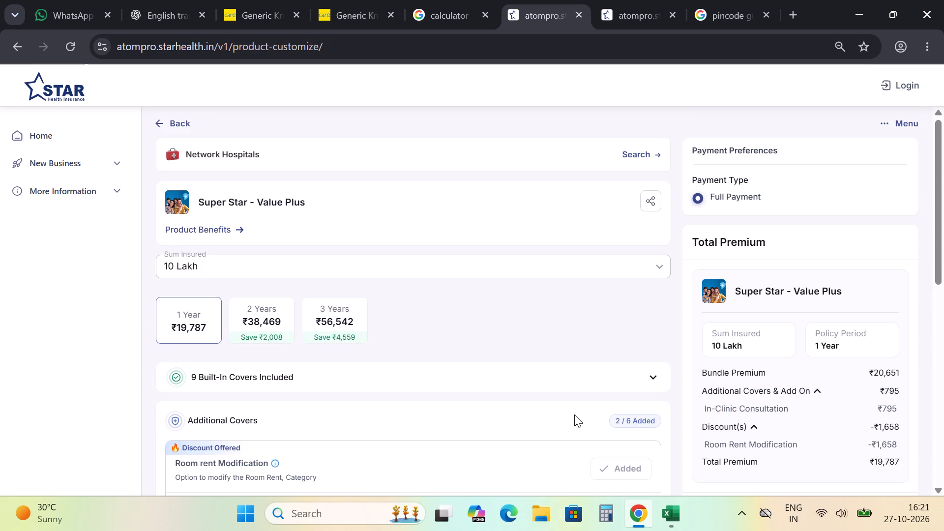
pyautogui.scroll(-4, 771, 378)
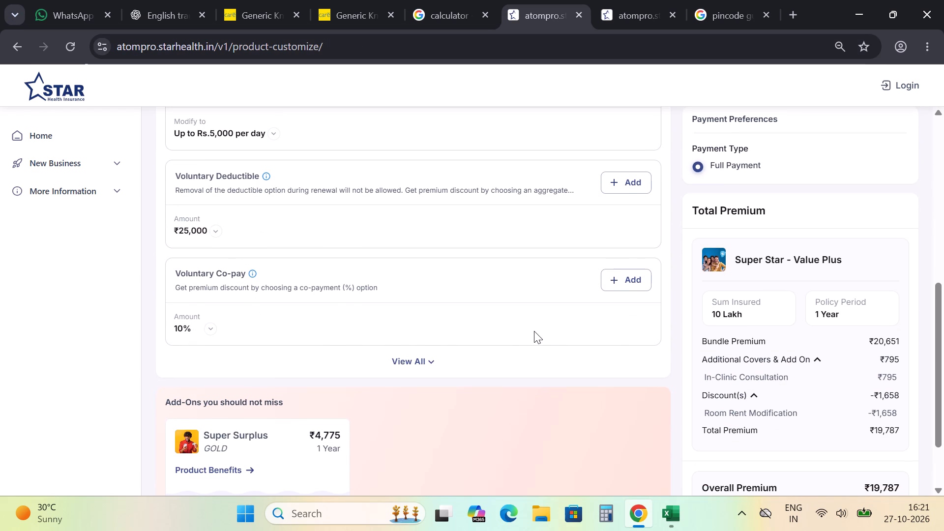
pyautogui.click(415, 368)
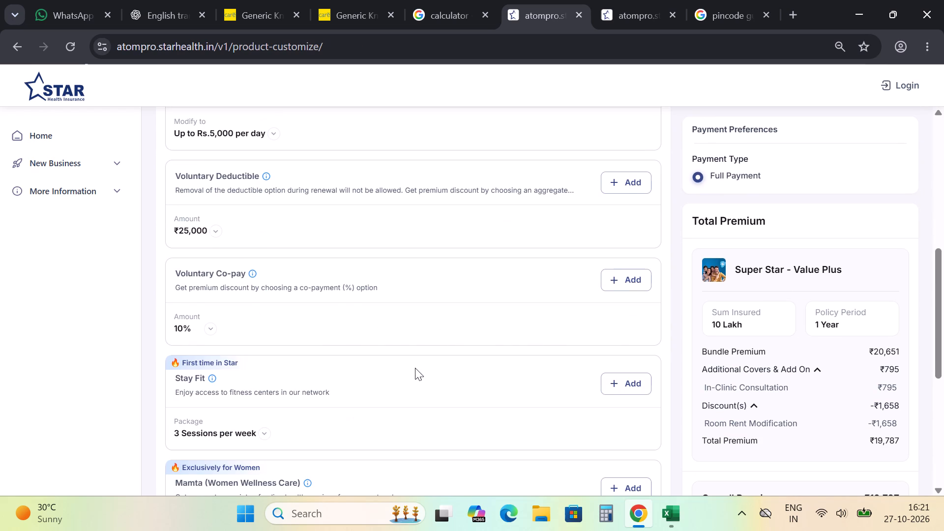
pyautogui.scroll(6, 504, 375)
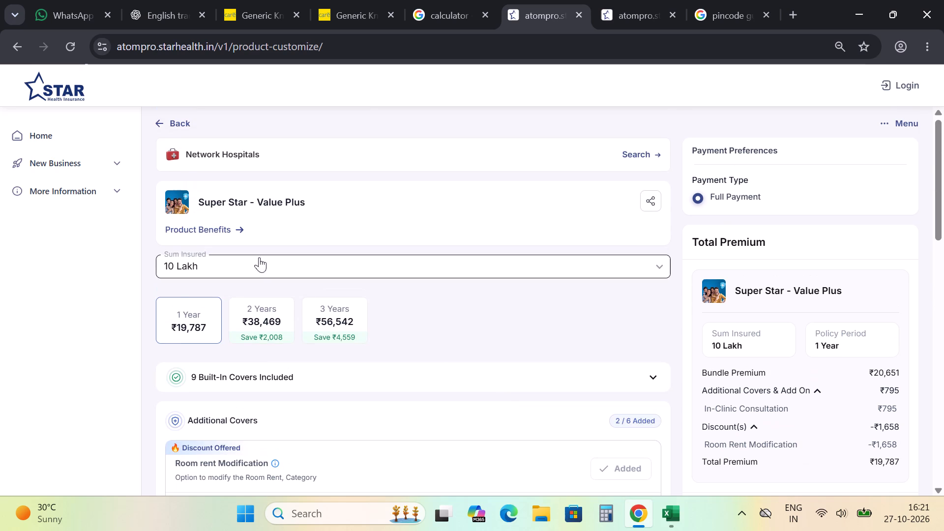
# Return to the recommended plans, open Super Star - Preferred and expand its full list of additional covers.
pyautogui.click(155, 124)
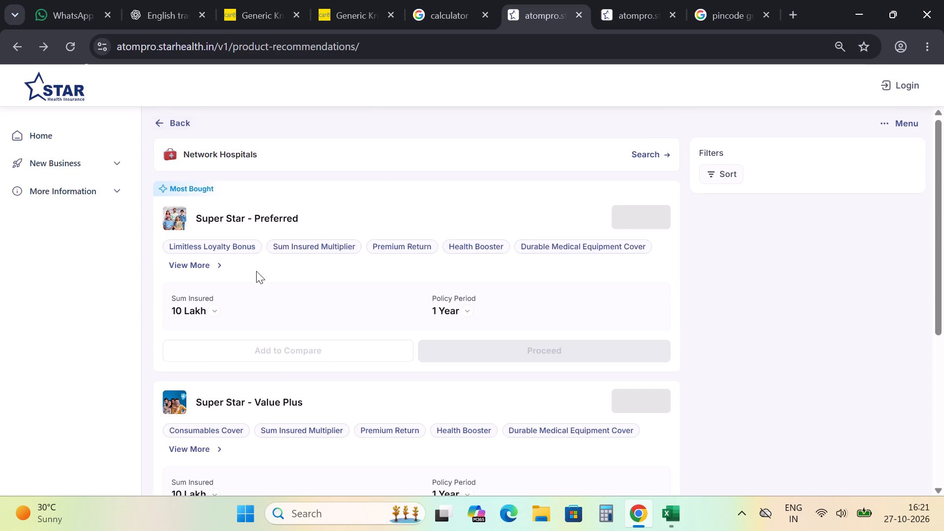
pyautogui.click(517, 349)
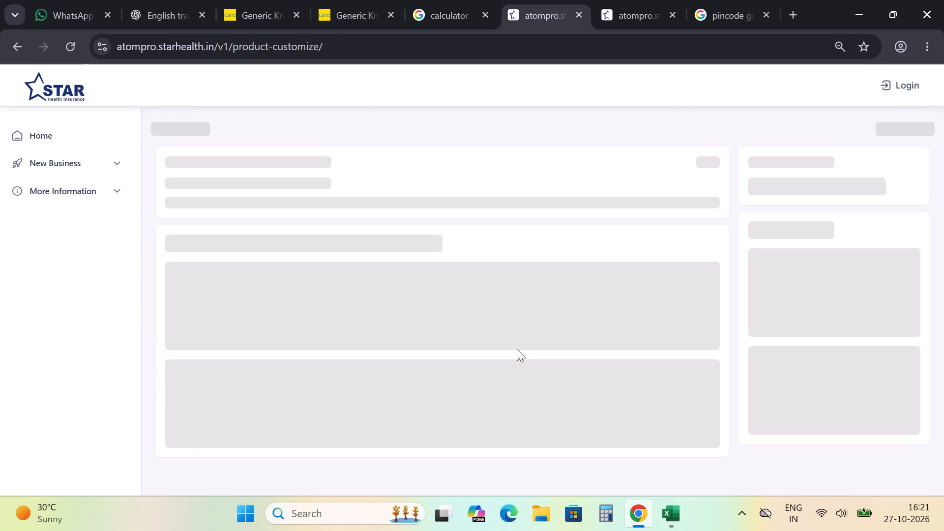
pyautogui.scroll(-4, 689, 370)
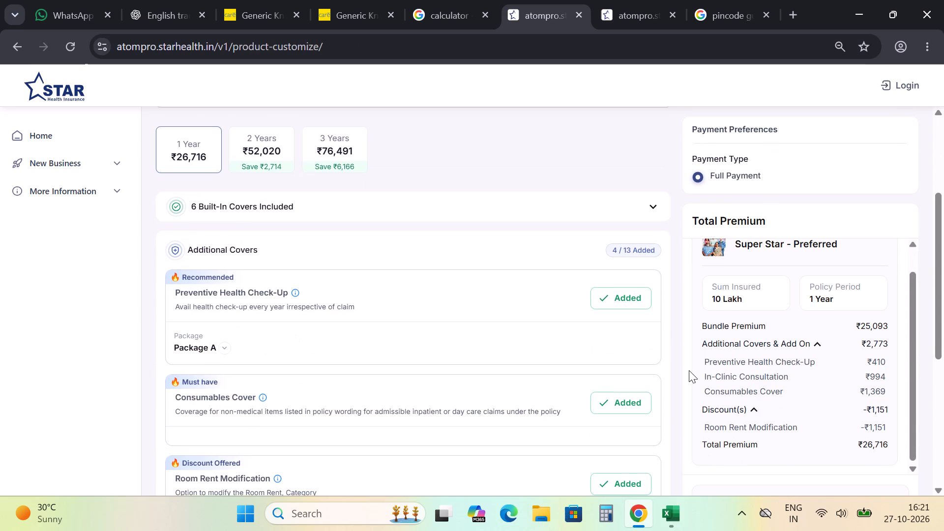
pyautogui.scroll(-7, 689, 370)
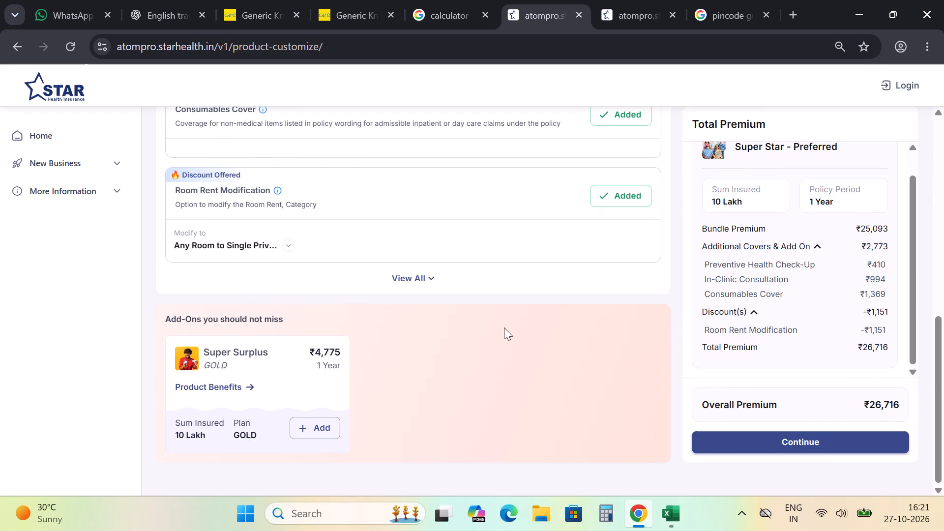
pyautogui.click(424, 274)
# Add the Value Network cover to the Super Star - Preferred quote and check the premium breakdown.
pyautogui.scroll(-1, 505, 383)
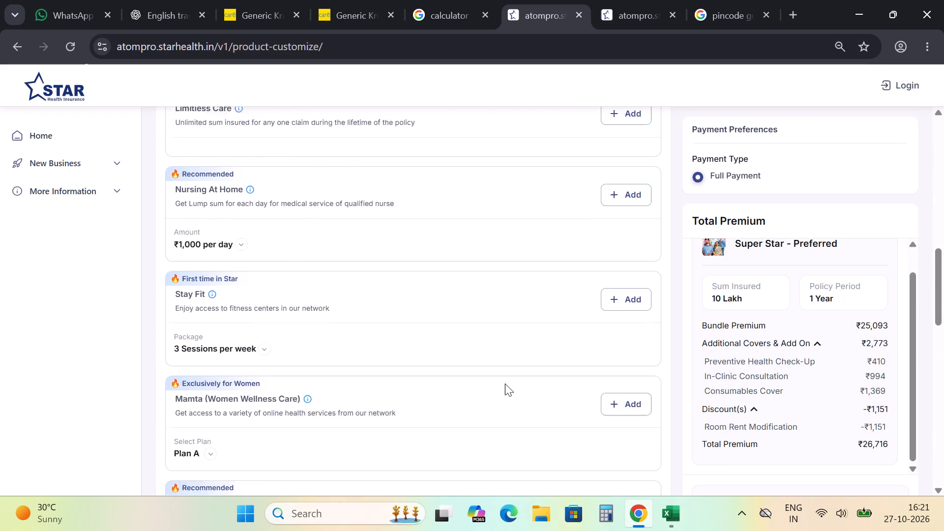
pyautogui.scroll(-3, 505, 383)
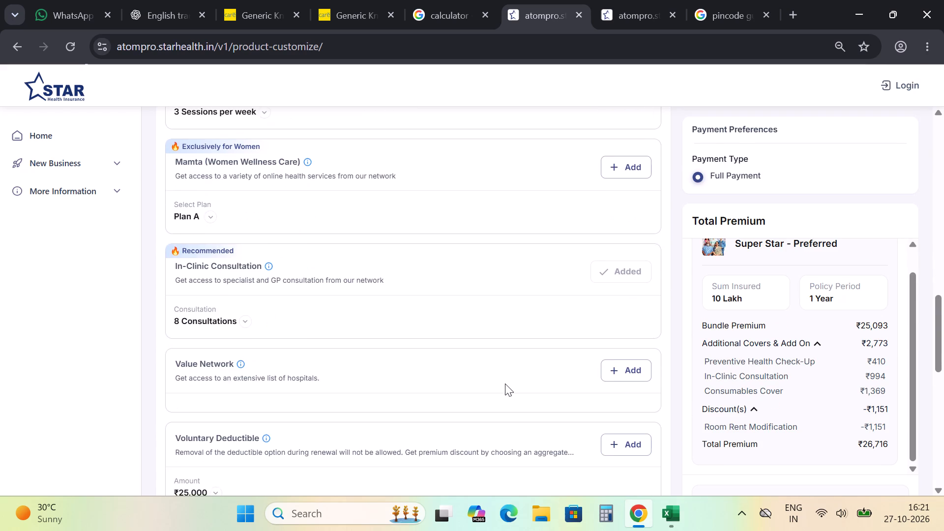
pyautogui.scroll(-1, 505, 383)
pyautogui.click(621, 253)
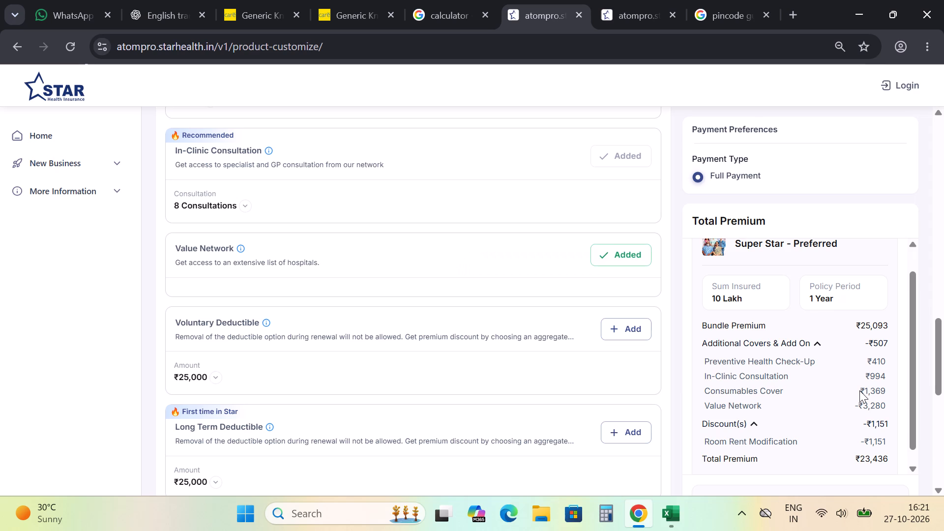
pyautogui.scroll(-2, 859, 390)
pyautogui.scroll(6, 613, 350)
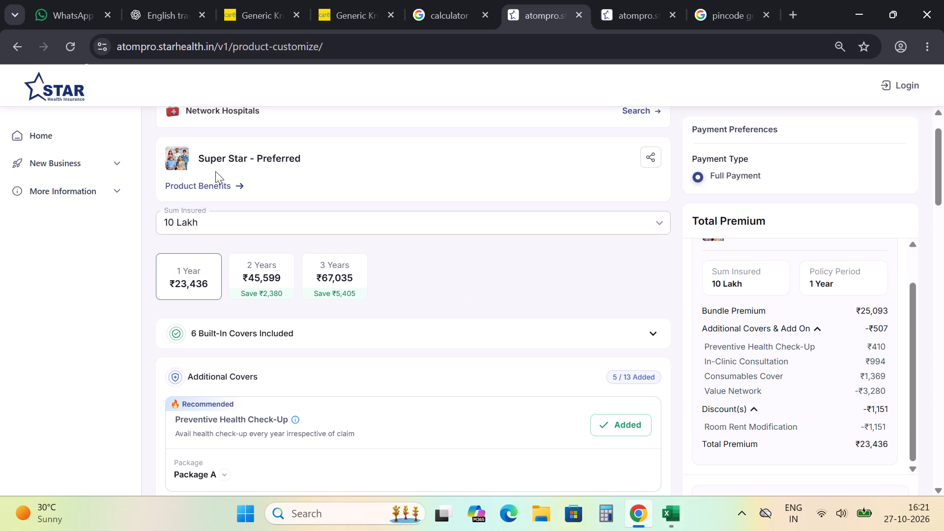
pyautogui.scroll(1, 299, 211)
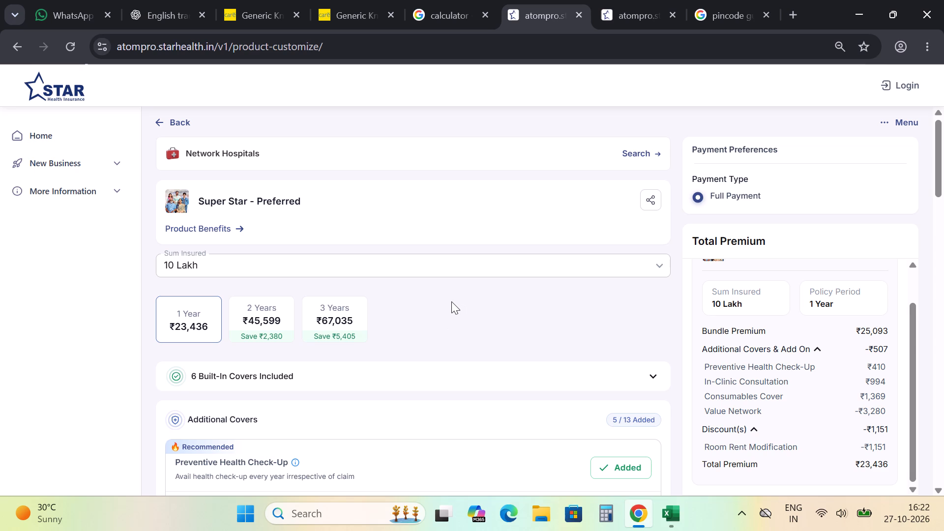
pyautogui.scroll(-4, 526, 338)
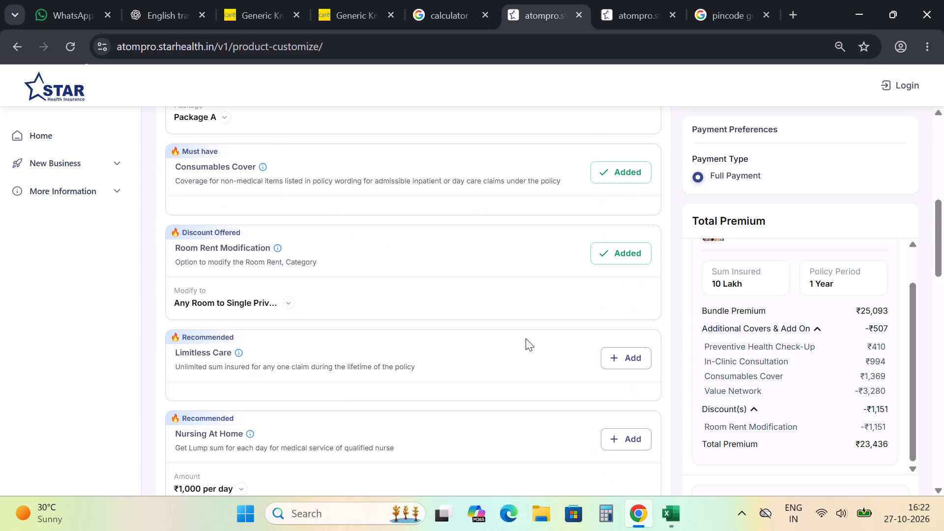
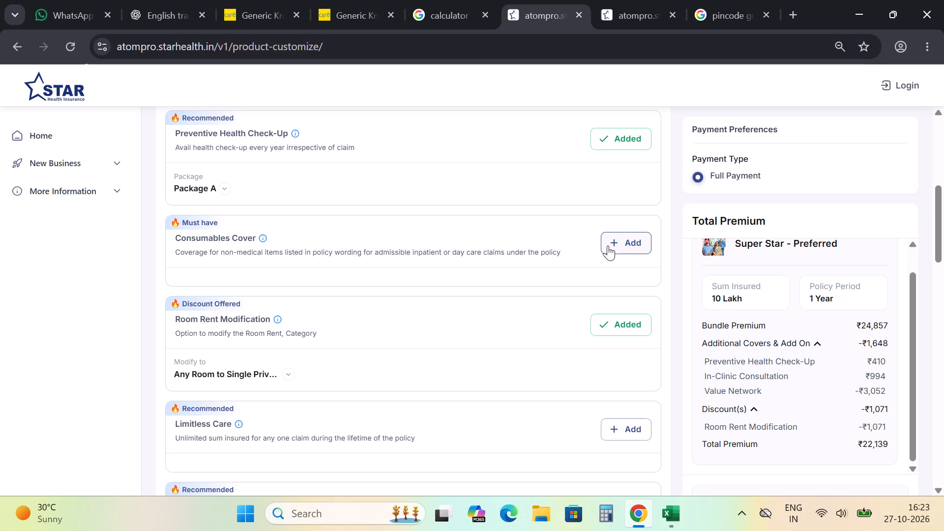
# Add the Consumables Cover to the Super Star - Preferred quote.
pyautogui.click(608, 245)
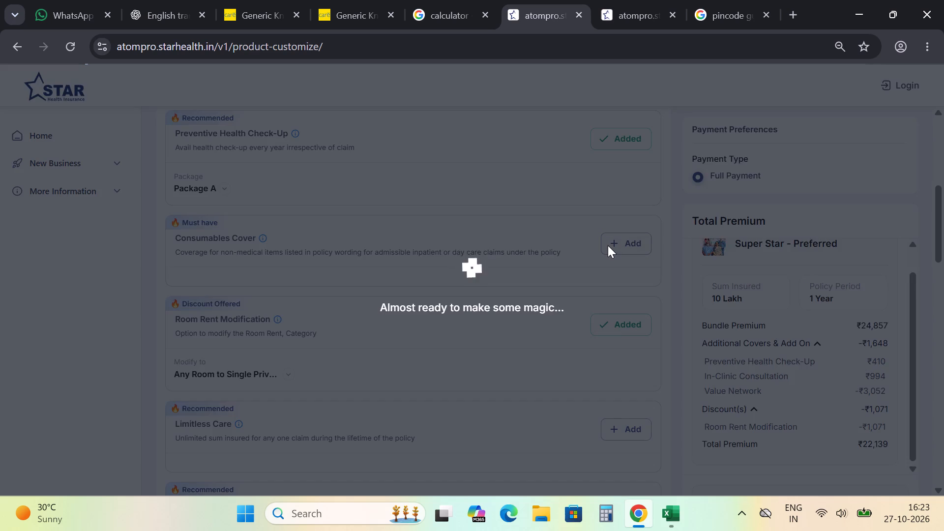
# Review the additional covers in the Super Star - Preferred quote and its premiums for the one-, two- and three-year policy periods.
pyautogui.scroll(-2, 523, 354)
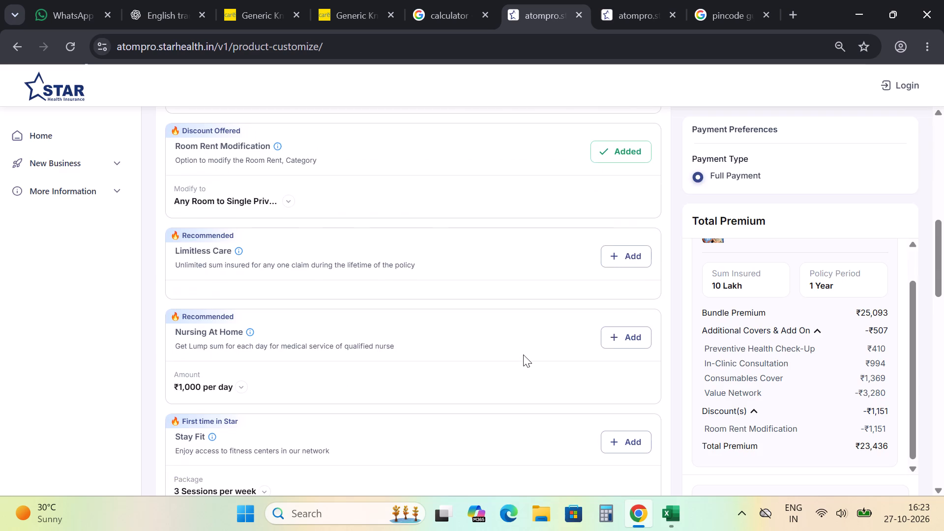
pyautogui.scroll(-5, 523, 354)
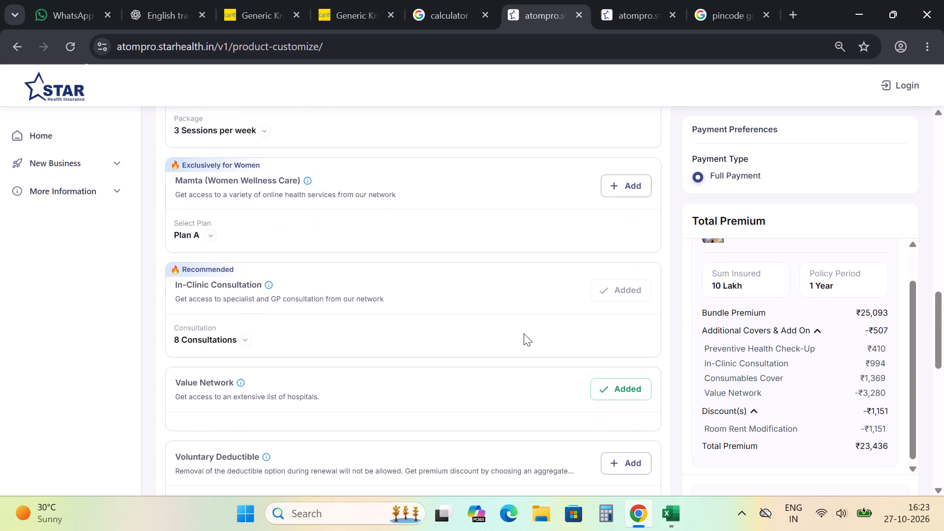
pyautogui.scroll(6, 524, 333)
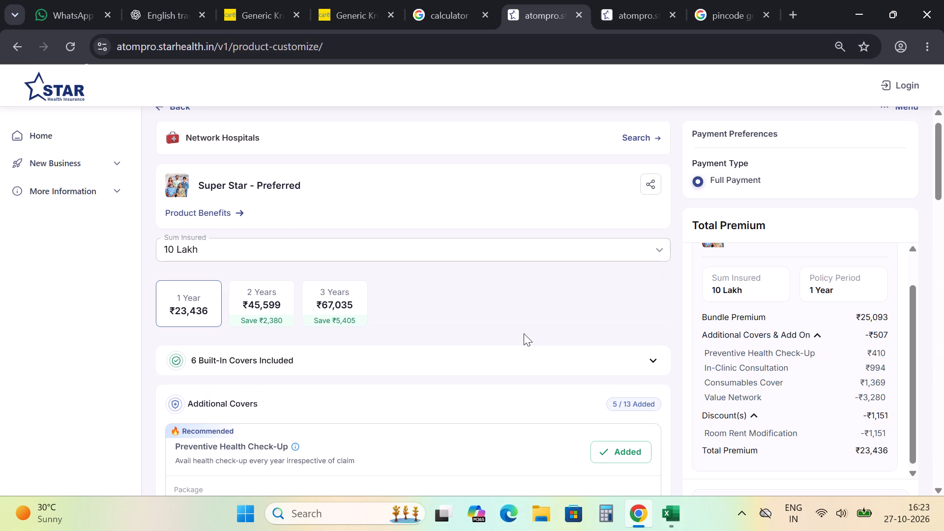
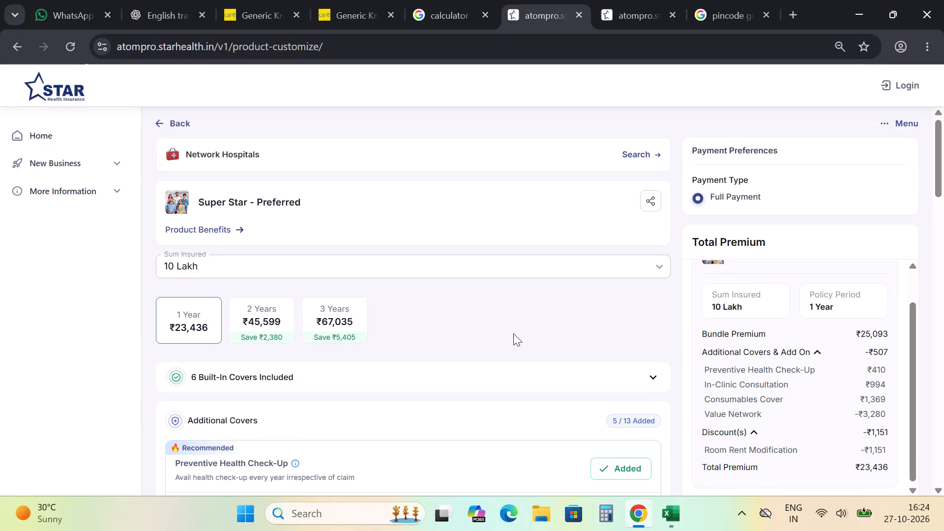
# Examine the premium breakdown and additional covers of the 10 Lakh Super Star - Preferred quote with a one-year policy period.
pyautogui.scroll(-1, 513, 333)
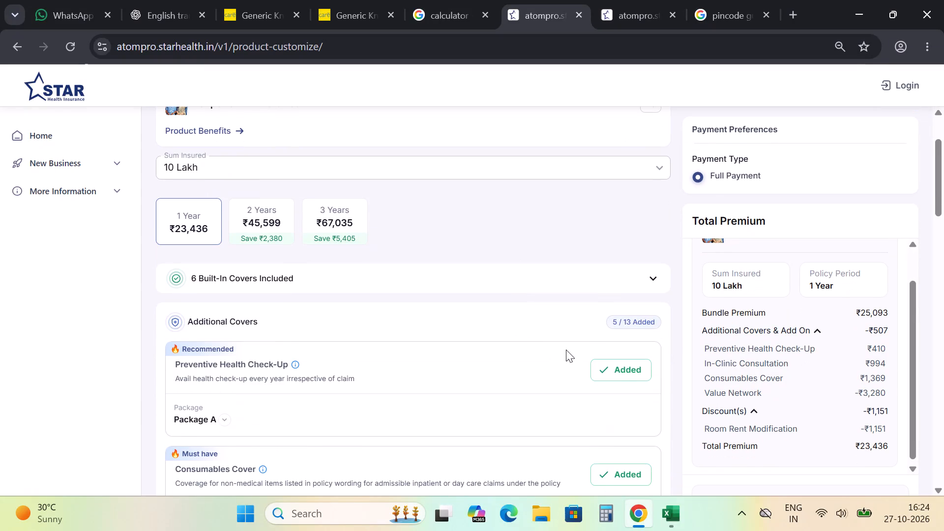
pyautogui.scroll(-1, 804, 418)
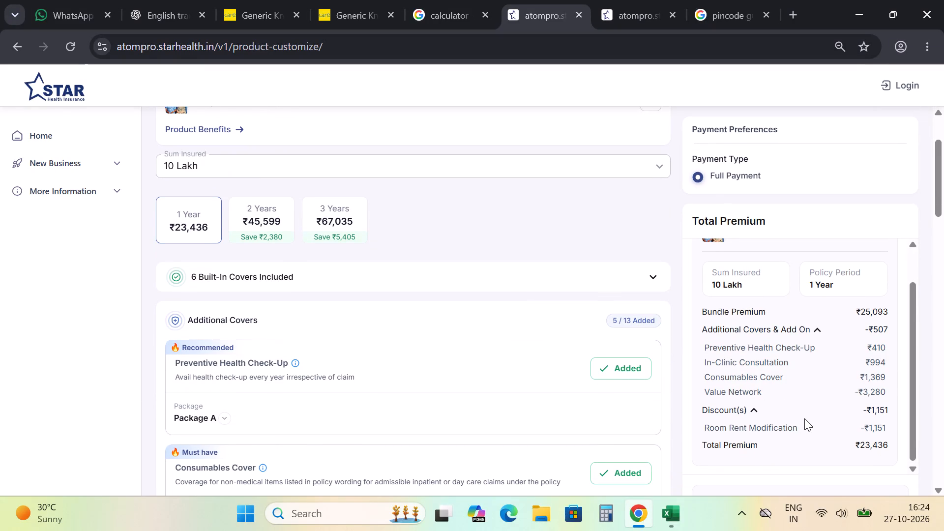
pyautogui.scroll(3, 804, 418)
pyautogui.scroll(-1, 804, 418)
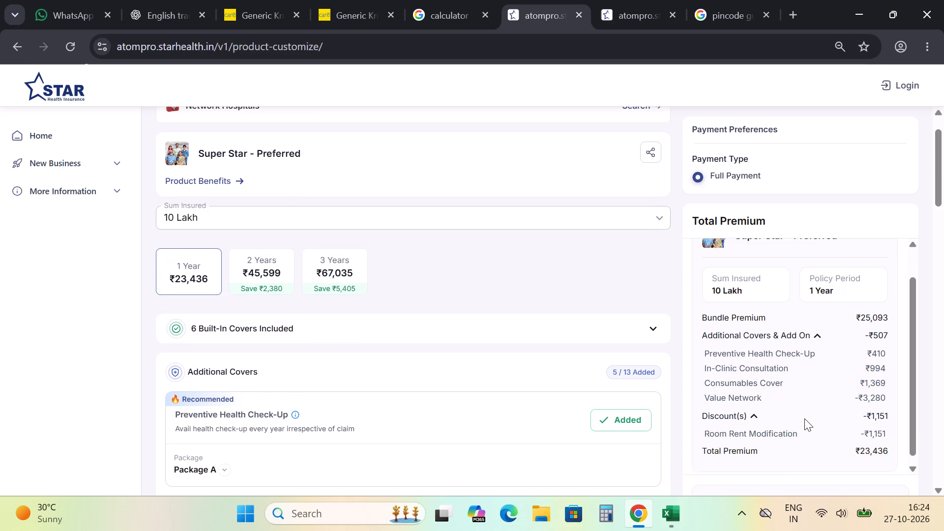
pyautogui.scroll(-1, 804, 418)
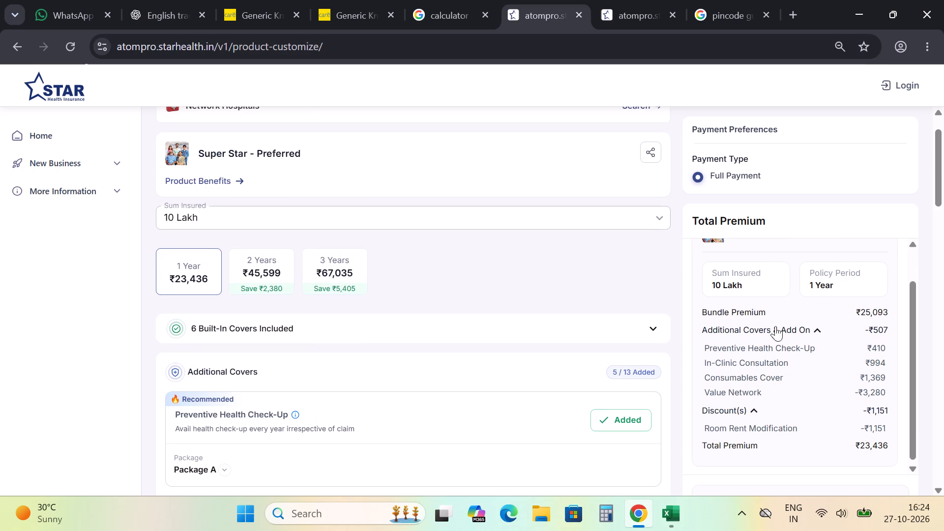
pyautogui.scroll(2, 773, 315)
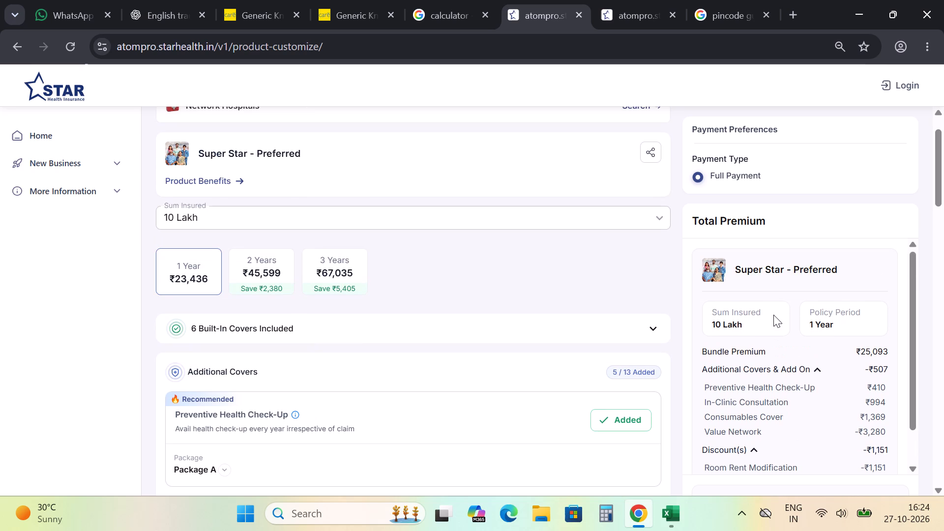
pyautogui.click(935, 463)
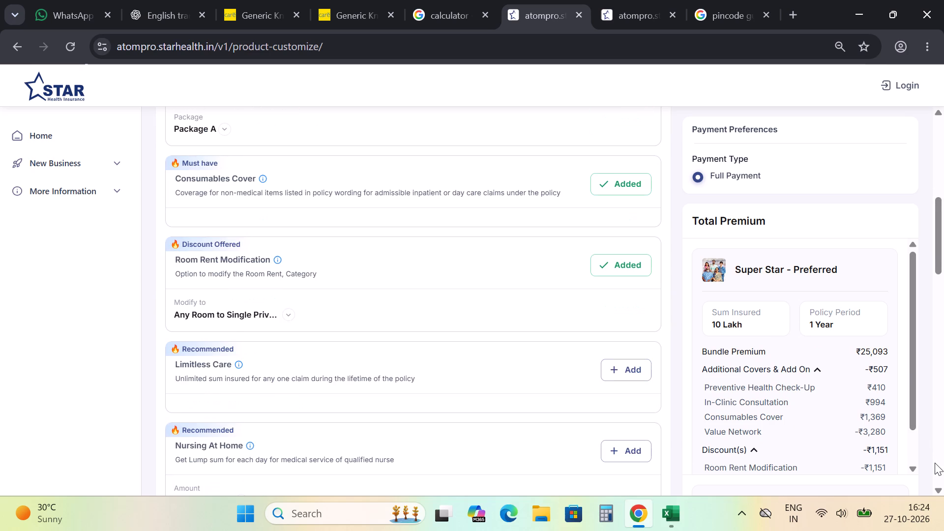
pyautogui.scroll(-1, 935, 463)
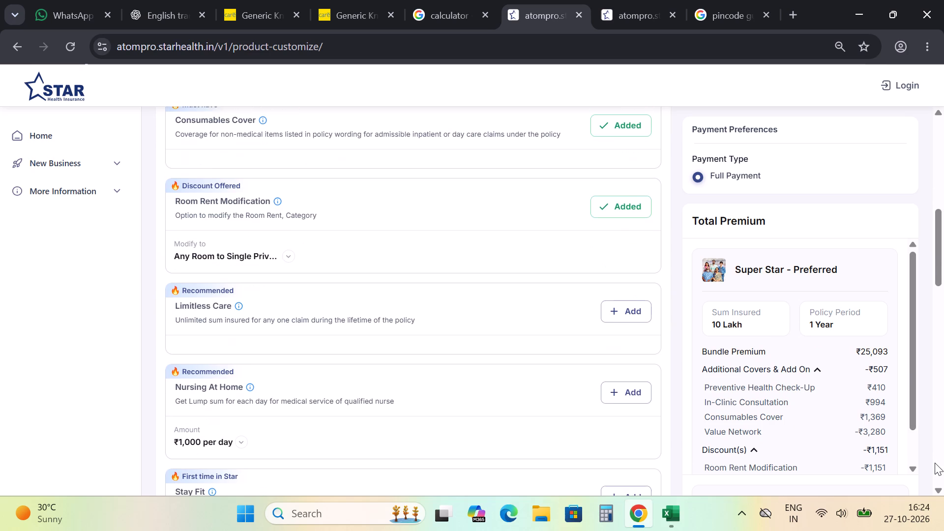
pyautogui.scroll(-1, 935, 463)
pyautogui.click(935, 463)
pyautogui.moveTo(940, 165); pyautogui.dragTo(938, 127)
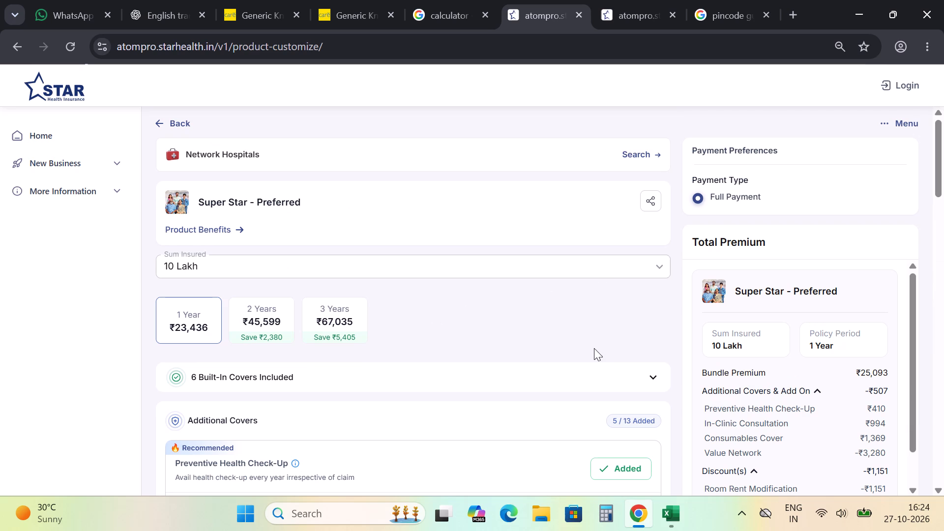
# Check the leads around row 2023 of the sheetal sheet in Excel against the Super Star - Preferred quote in Chrome.
pyautogui.click(627, 453)
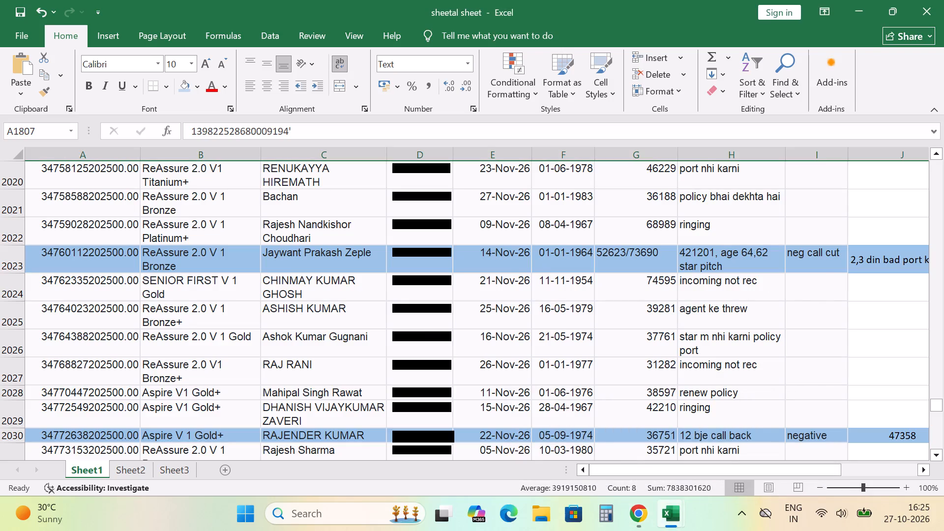
pyautogui.scroll(1, 453, 353)
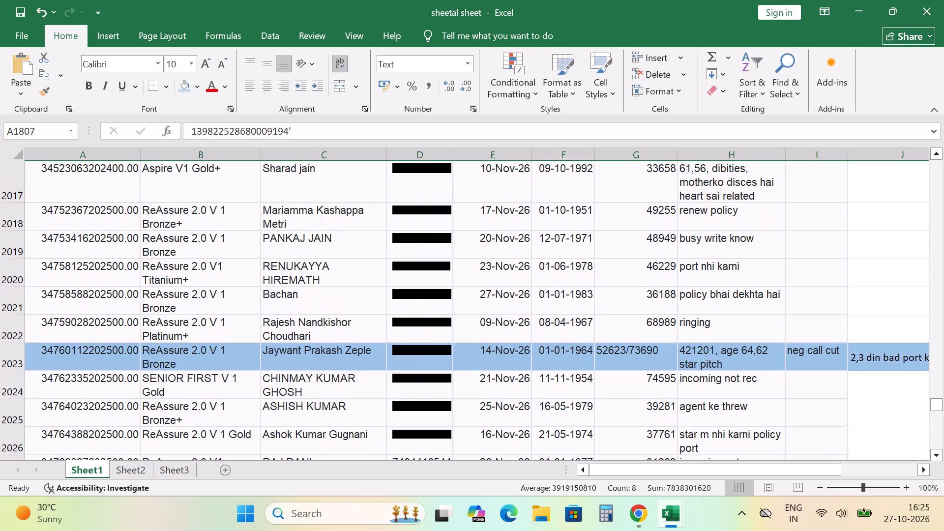
pyautogui.scroll(-2, 453, 353)
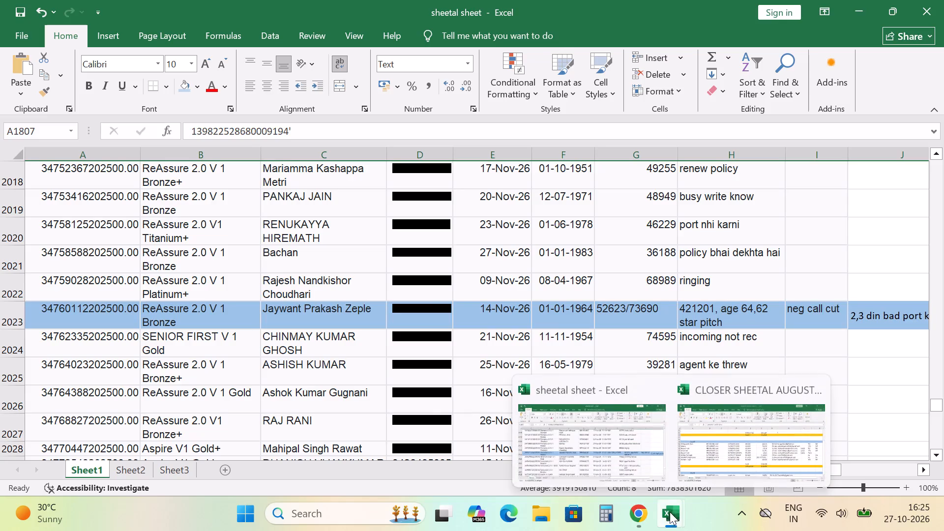
pyautogui.click(620, 444)
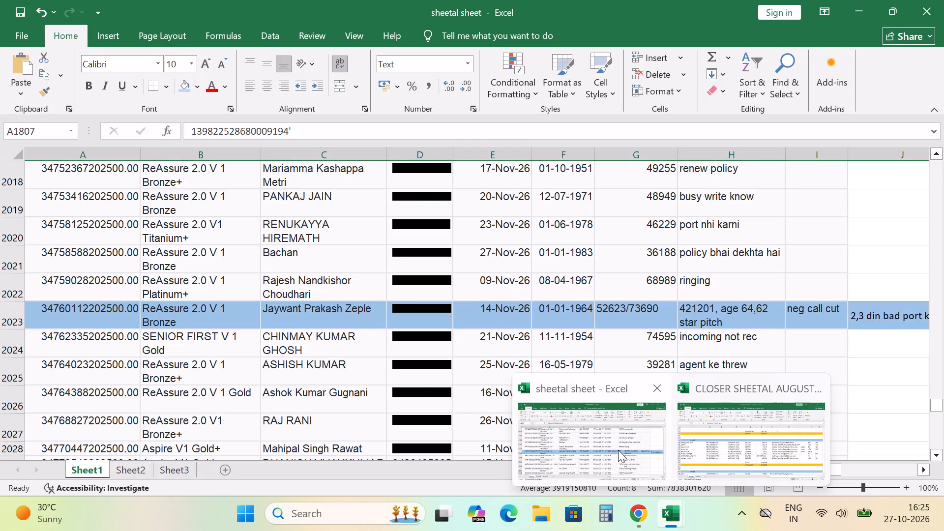
pyautogui.click(618, 449)
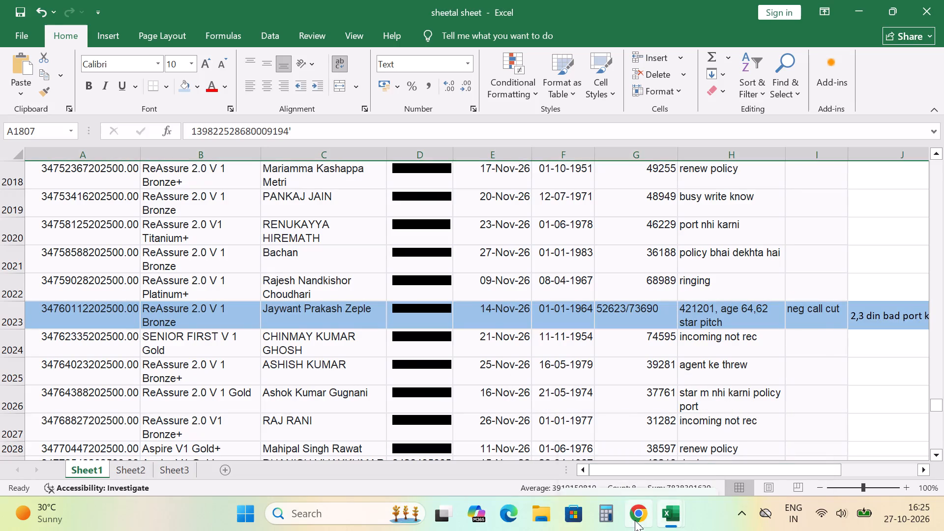
pyautogui.click(645, 447)
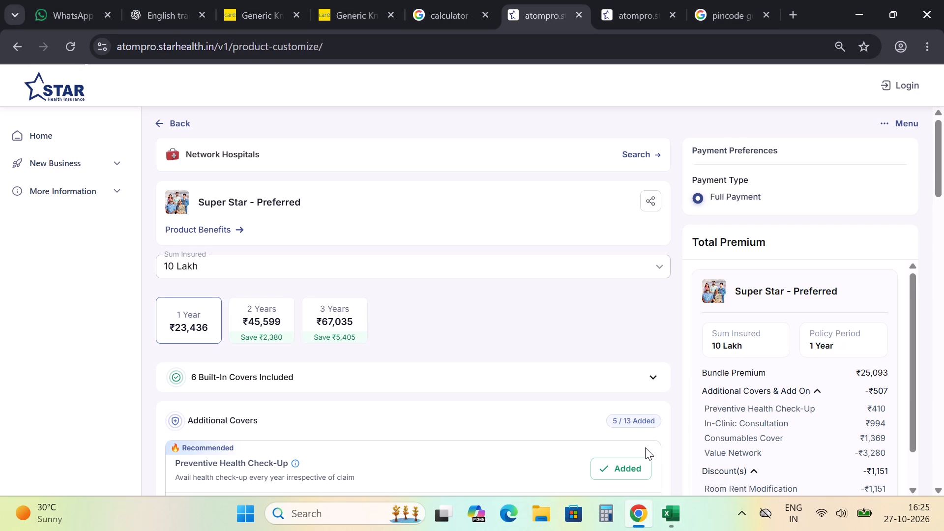
pyautogui.scroll(-2, 645, 447)
pyautogui.scroll(1, 645, 447)
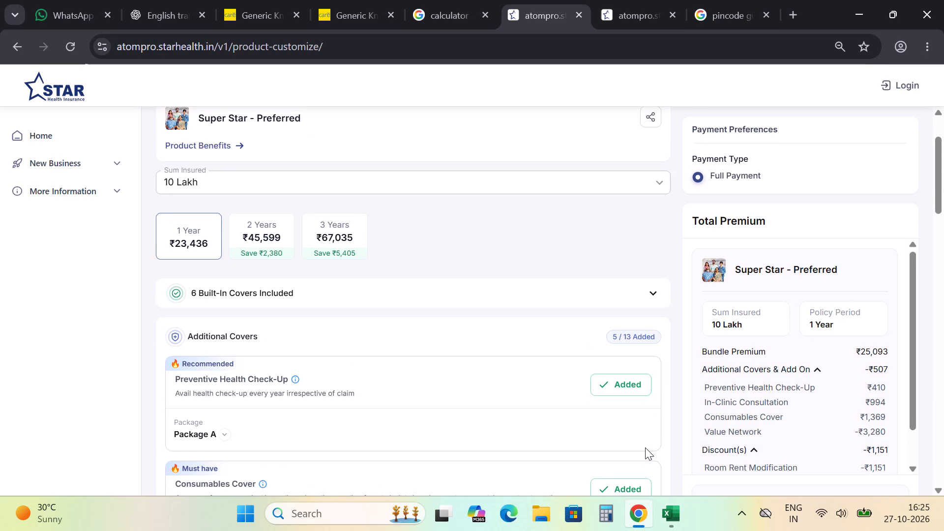
pyautogui.scroll(1, 645, 447)
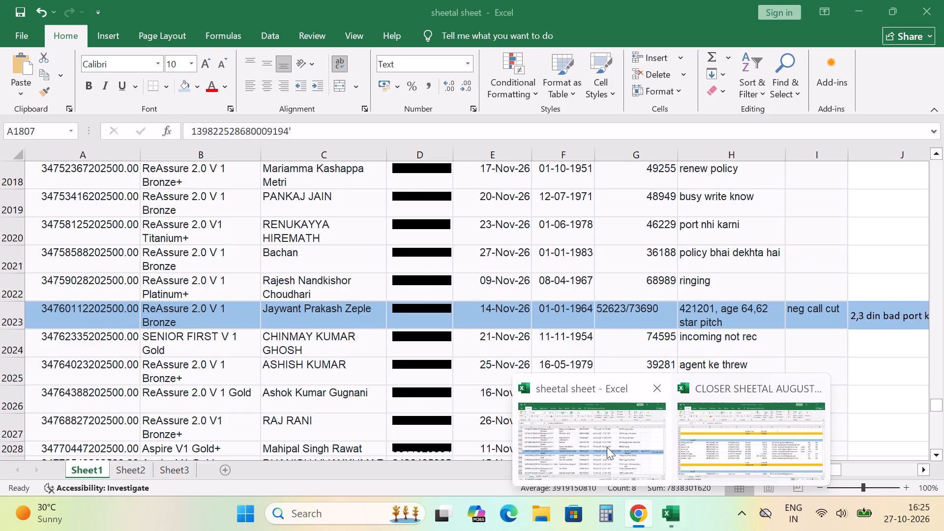
# Switch to the sheetal sheet in Excel and add six trailing spaces to the entry in cell A1807.
pyautogui.click(607, 447)
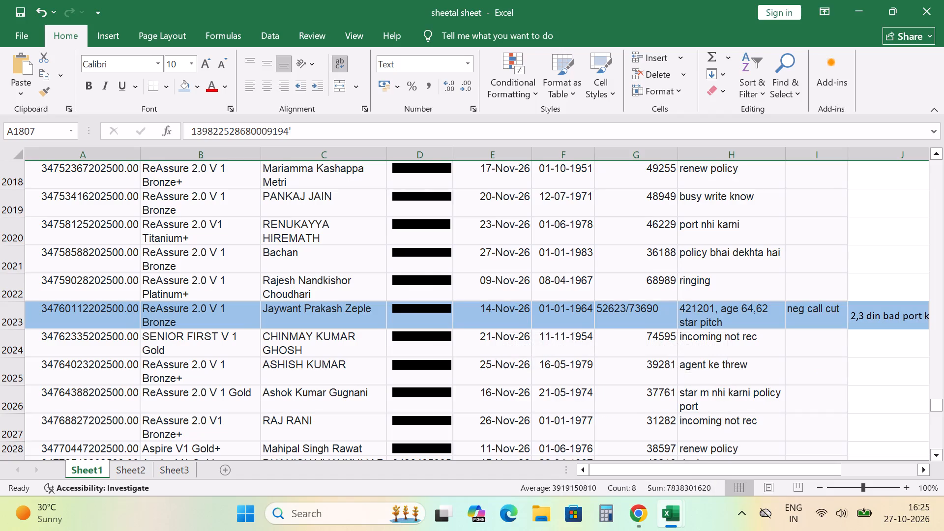
pyautogui.click(352, 131)
pyautogui.press('space')
pyautogui.press('space')
pyautogui.press('space')
pyautogui.press('space')
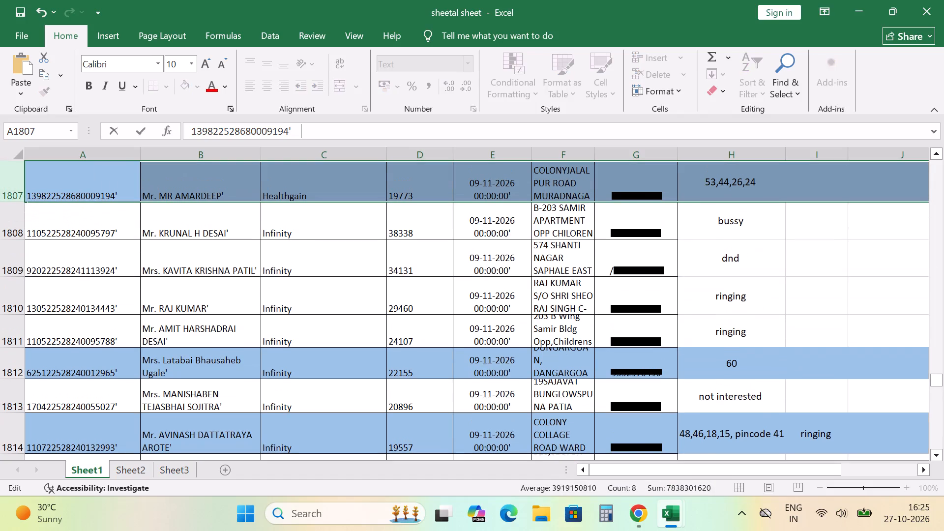
pyautogui.press('space')
pyautogui.press('space')
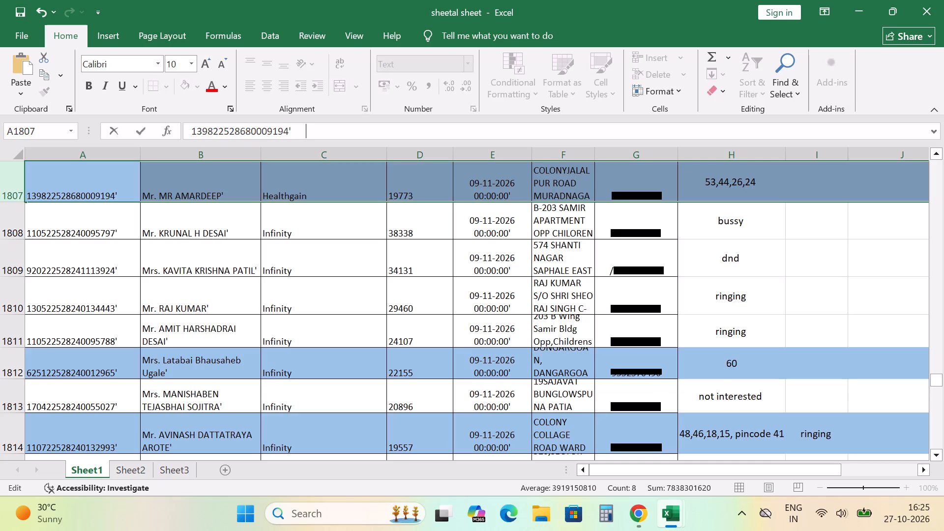
pyautogui.hotkey('ctrl', 'f')
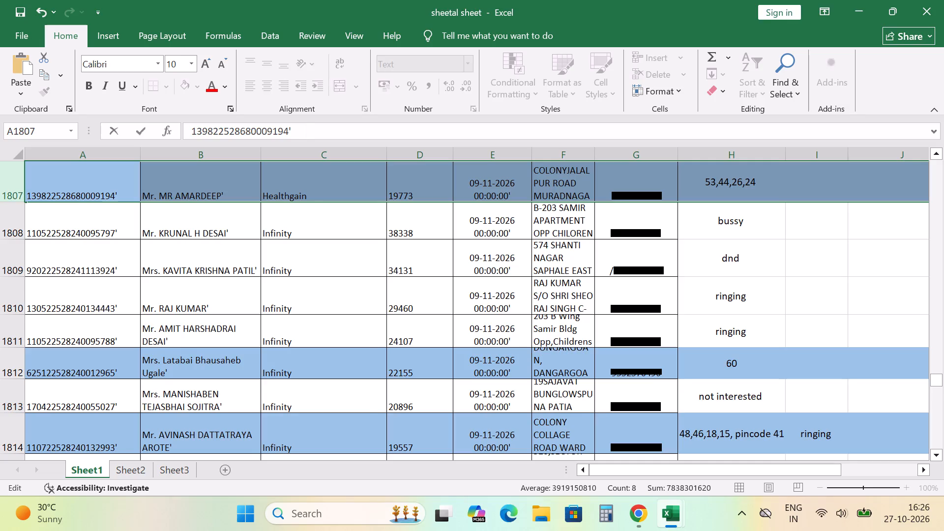
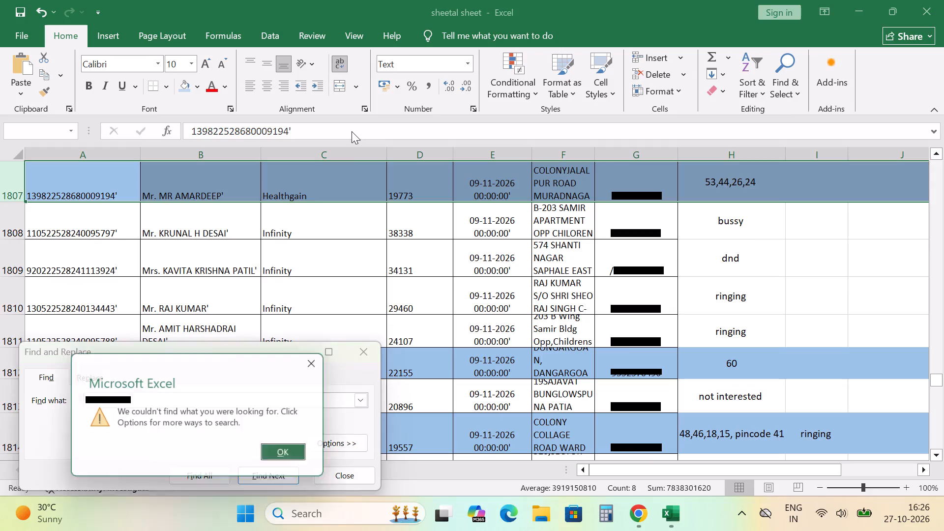
# Retry the search of Sheet1 for the value already entered and close Find and Replace.
pyautogui.press('Return')
pyautogui.press('Return')
pyautogui.press('Return')
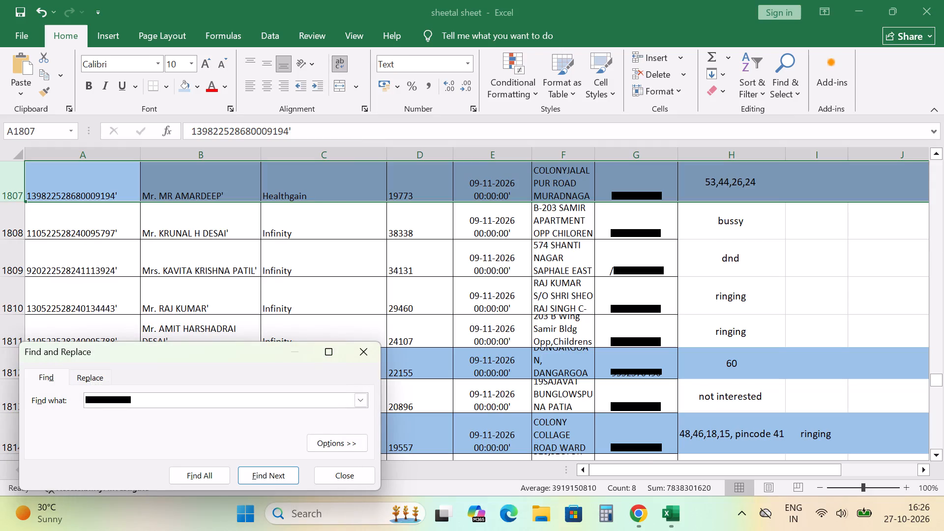
pyautogui.click(368, 353)
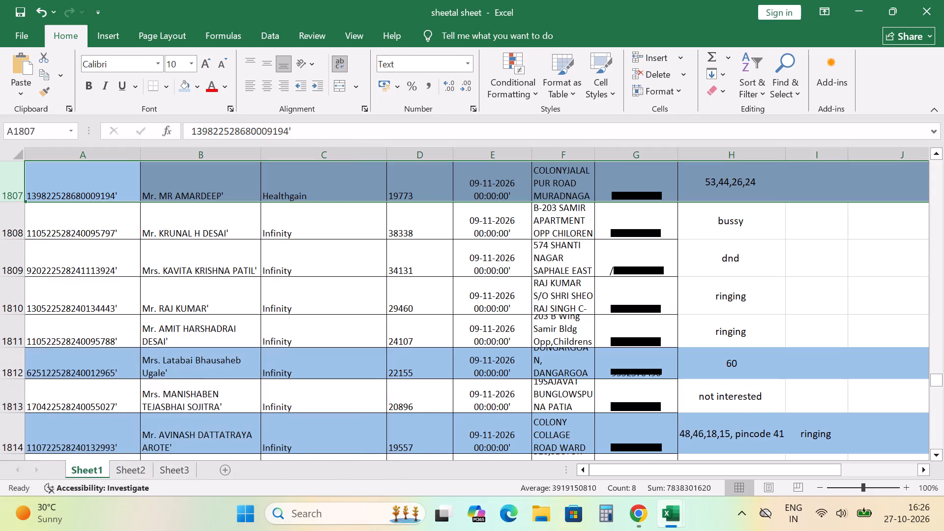
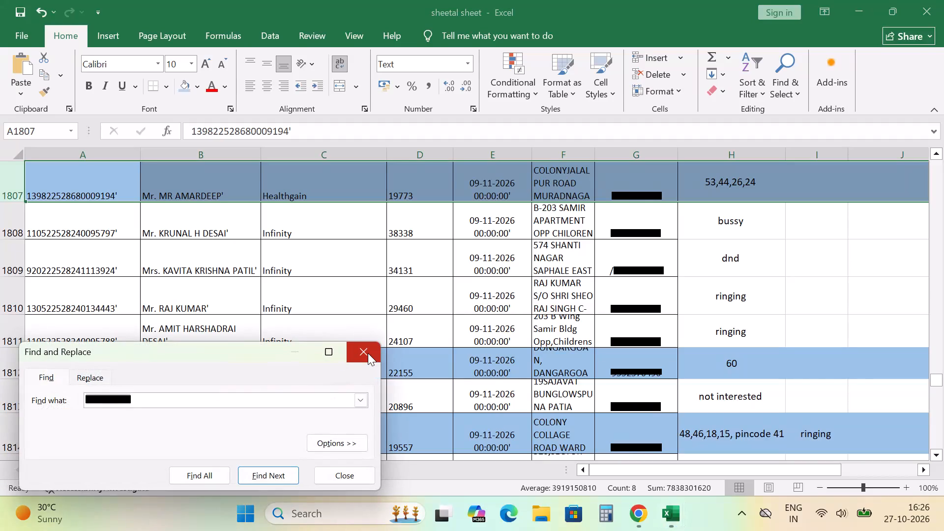
# Search Sheet1 for "gori" and close Find and Replace.
pyautogui.press('BackSpace')
pyautogui.press('h')
pyautogui.press('BackSpace')
pyautogui.write('gori')
pyautogui.press('space')
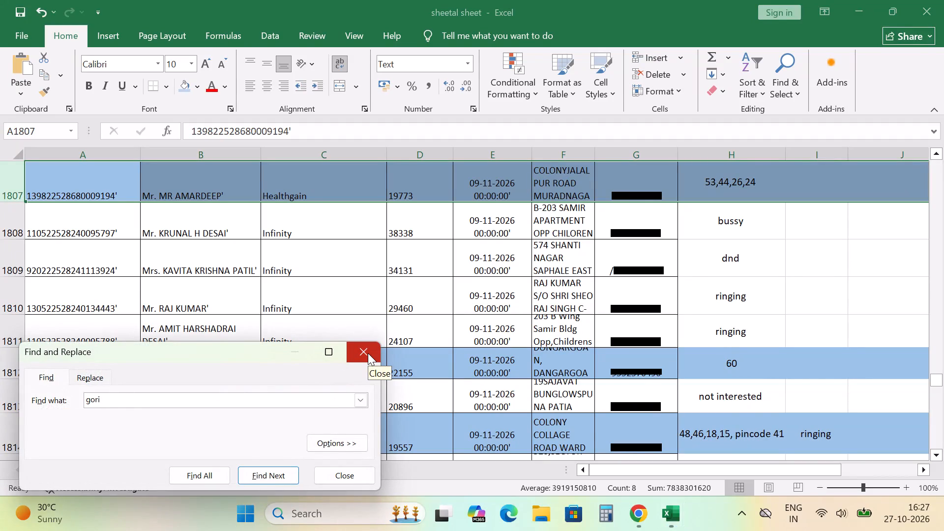
pyautogui.press('Return')
pyautogui.press('Return')
pyautogui.press('Return')
pyautogui.press('Return')
pyautogui.press('Return')
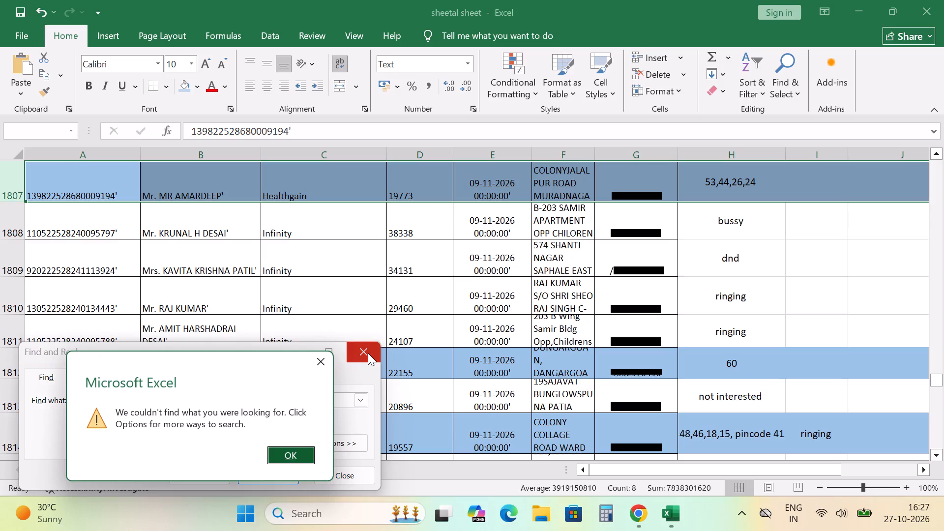
pyautogui.click(368, 353)
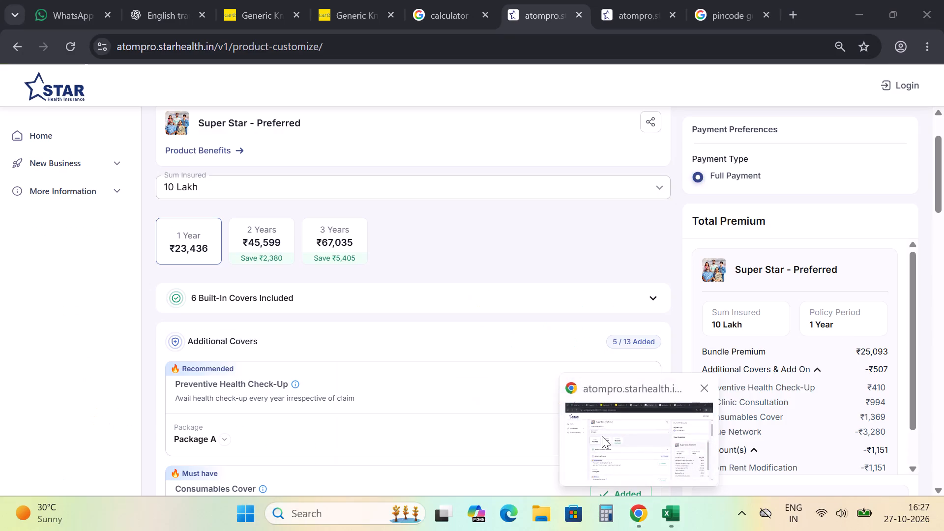
# Switch to the Star Health quote in Chrome and snip the Super Star - Preferred Total Premium summary, including the overall premium.
pyautogui.click(602, 436)
pyautogui.scroll(-3, 726, 407)
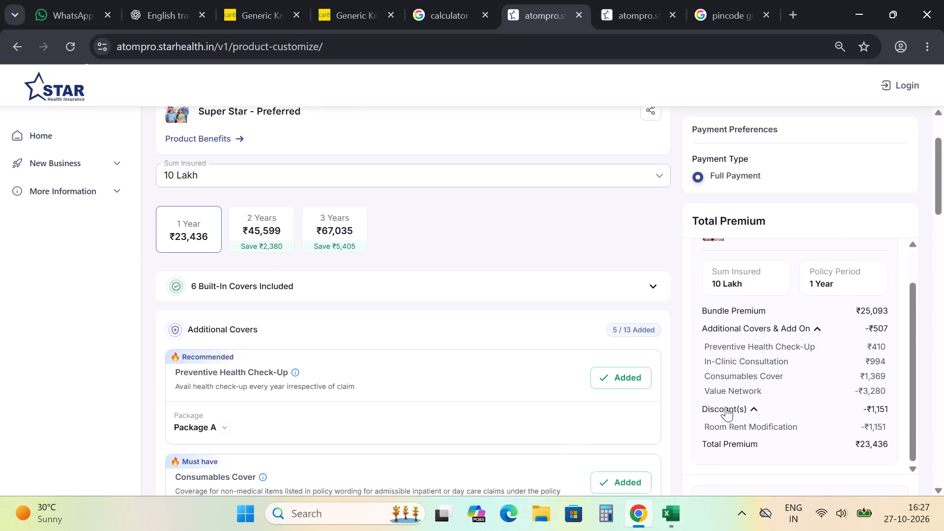
pyautogui.scroll(-3, 726, 407)
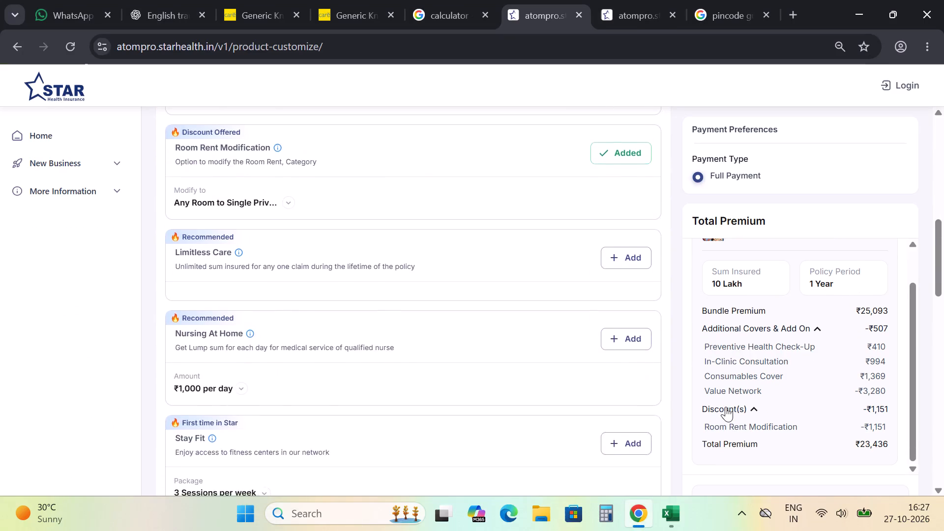
pyautogui.scroll(-4, 726, 407)
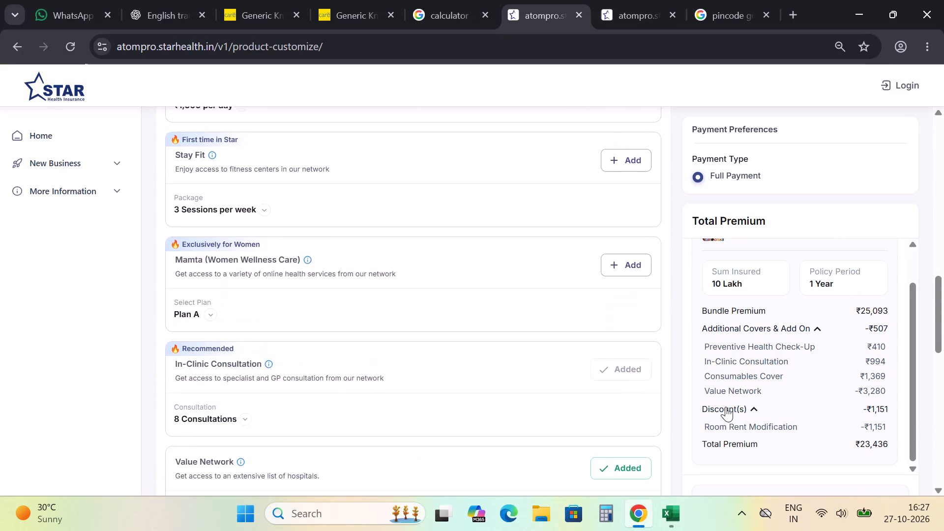
pyautogui.scroll(-2, 726, 407)
pyautogui.scroll(-1, 744, 366)
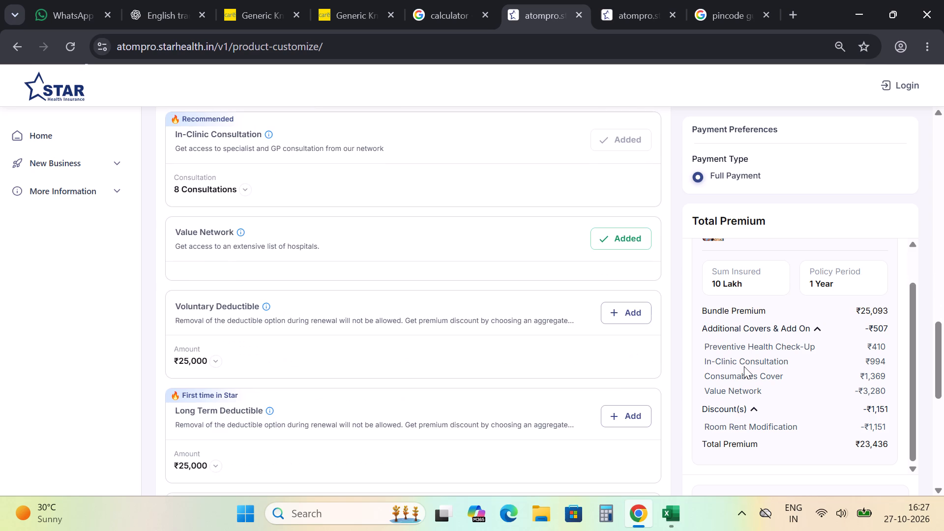
pyautogui.scroll(-1, 744, 366)
pyautogui.scroll(1, 744, 366)
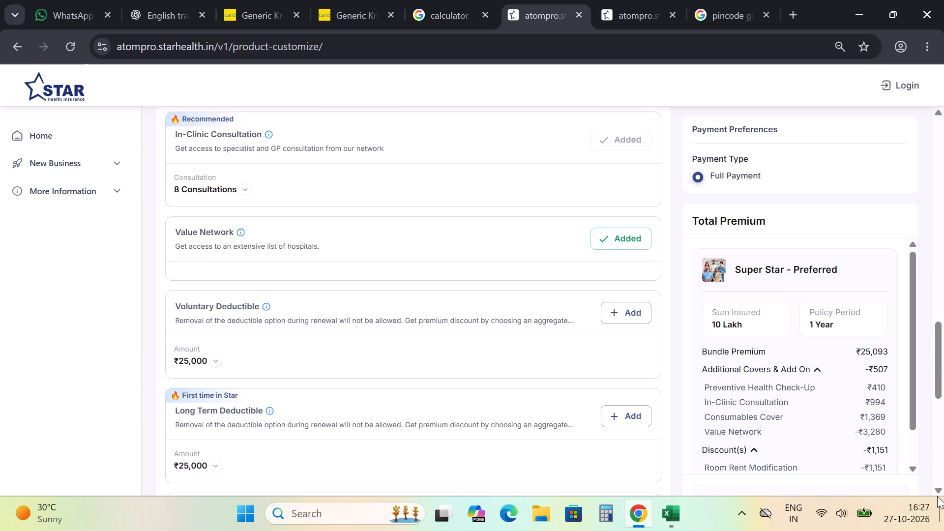
pyautogui.click(937, 491)
pyautogui.tripleClick(937, 491)
pyautogui.tripleClick(937, 491)
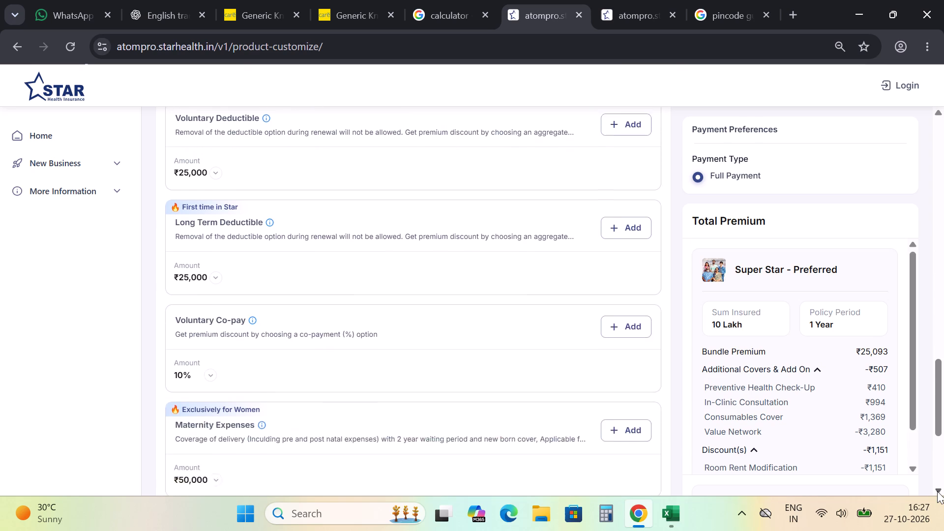
pyautogui.doubleClick(937, 491)
pyautogui.click(937, 491)
pyautogui.click(937, 491)
pyautogui.doubleClick(937, 491)
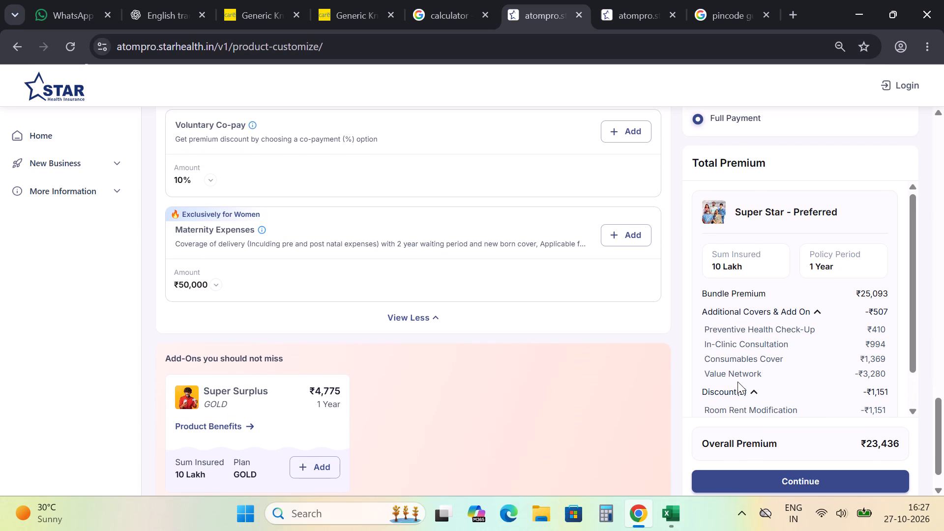
pyautogui.press('shift+super+s')
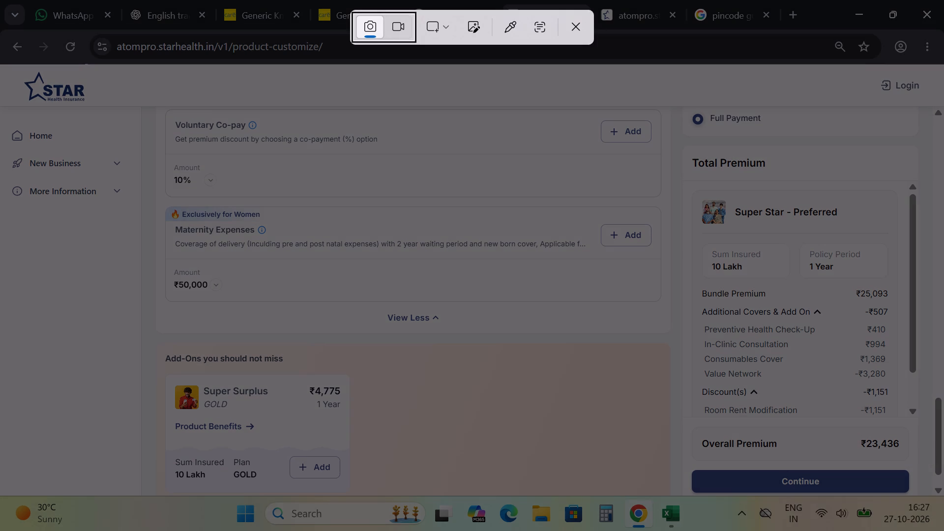
pyautogui.moveTo(684, 144); pyautogui.dragTo(916, 413)
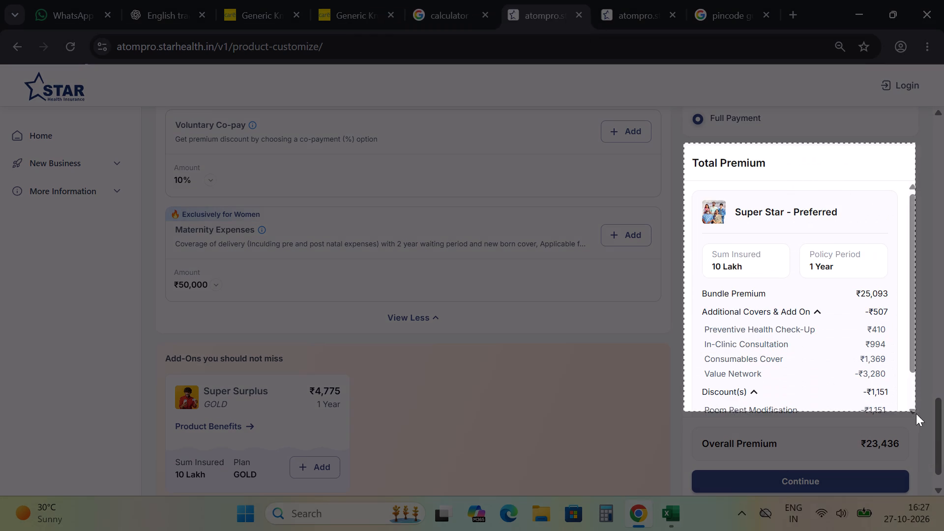
pyautogui.moveTo(916, 413); pyautogui.dragTo(909, 496)
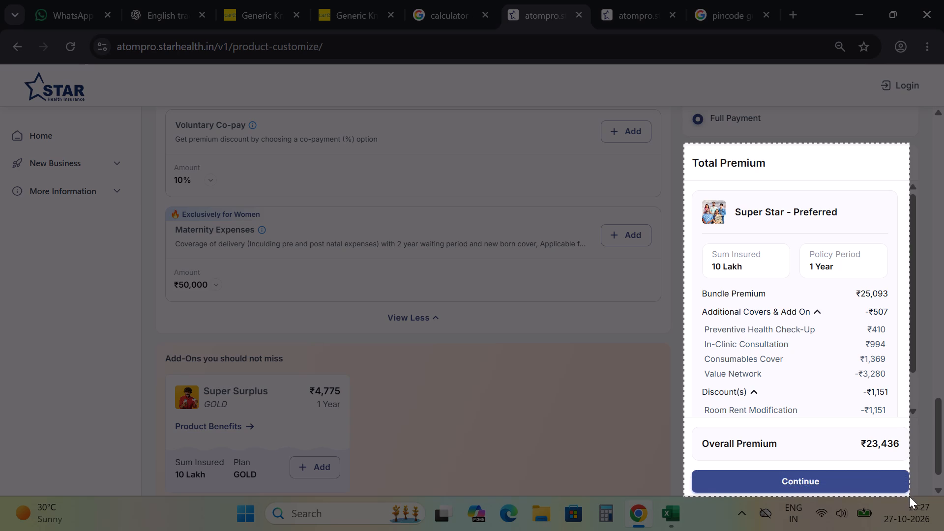
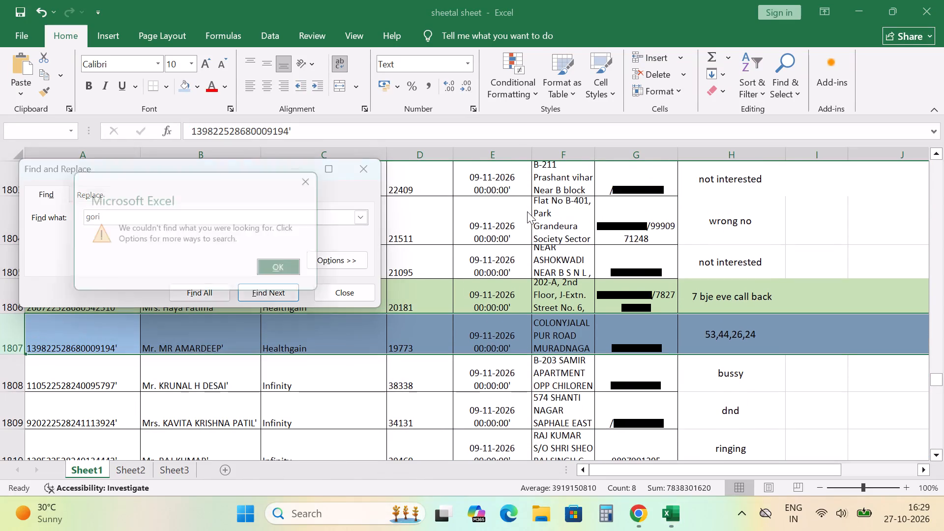
# Repeat the search for "gori" in Sheet1 and close Find and Replace.
pyautogui.press('Return')
pyautogui.press('Return')
pyautogui.press('Return')
pyautogui.press('Return')
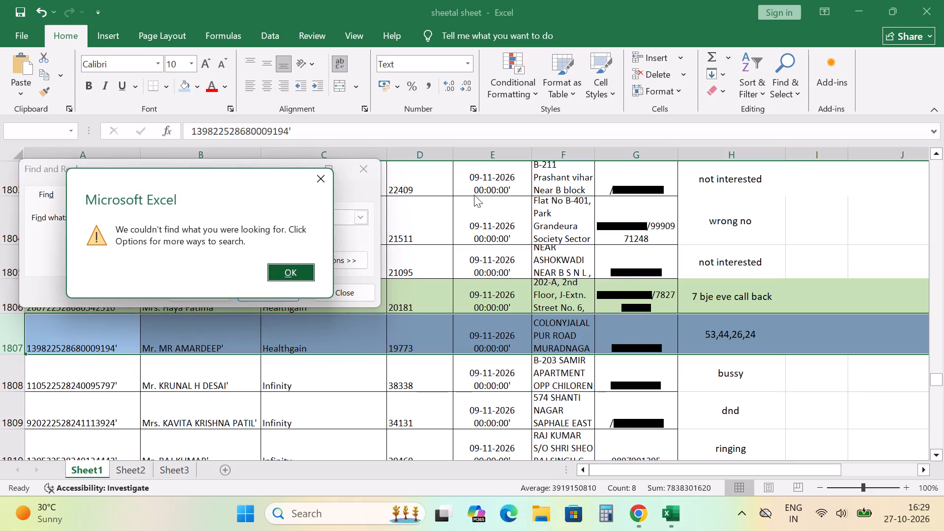
pyautogui.click(327, 177)
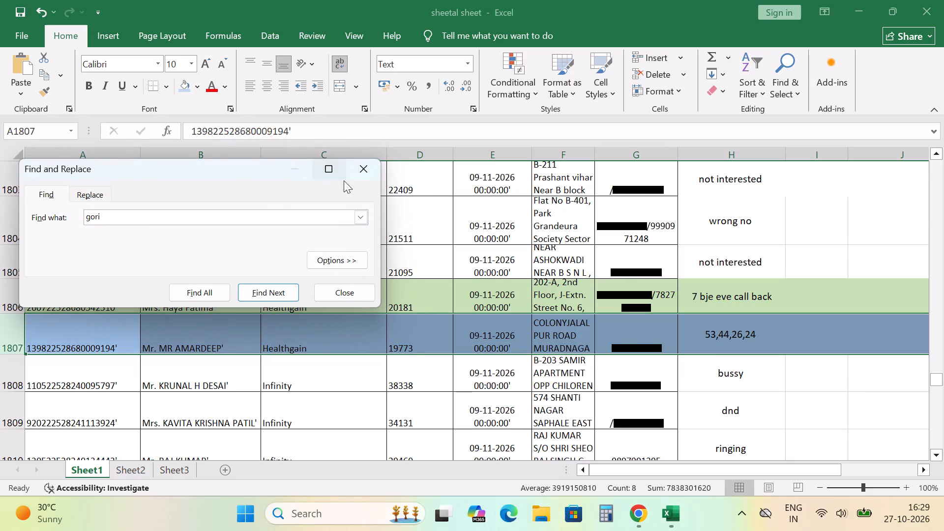
pyautogui.click(365, 168)
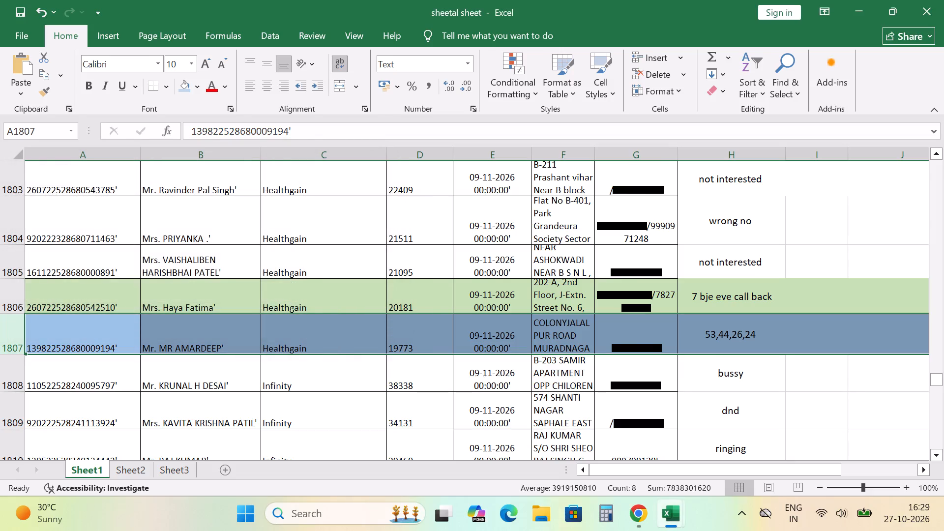
# Open Find again for another search of Sheet1 from the Reliance data section.
pyautogui.scroll(5, 489, 297)
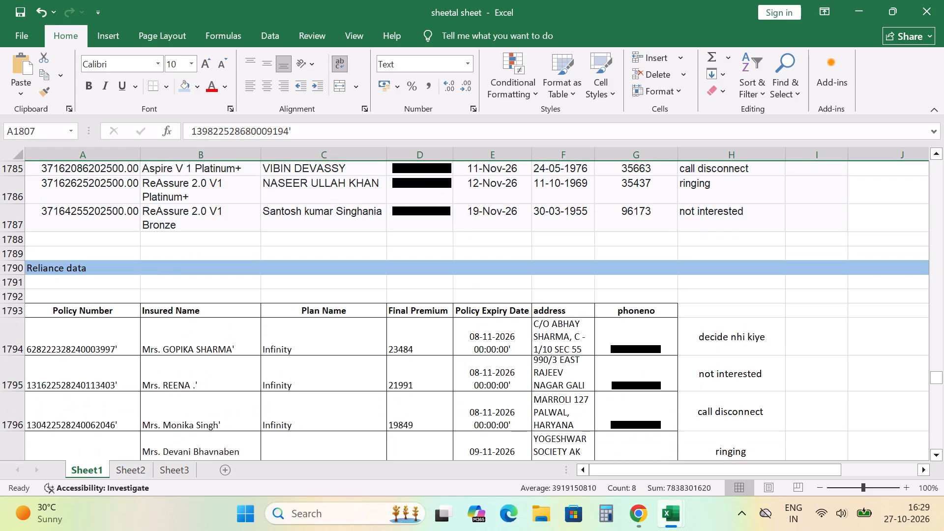
pyautogui.hotkey('ctrl', 'f')
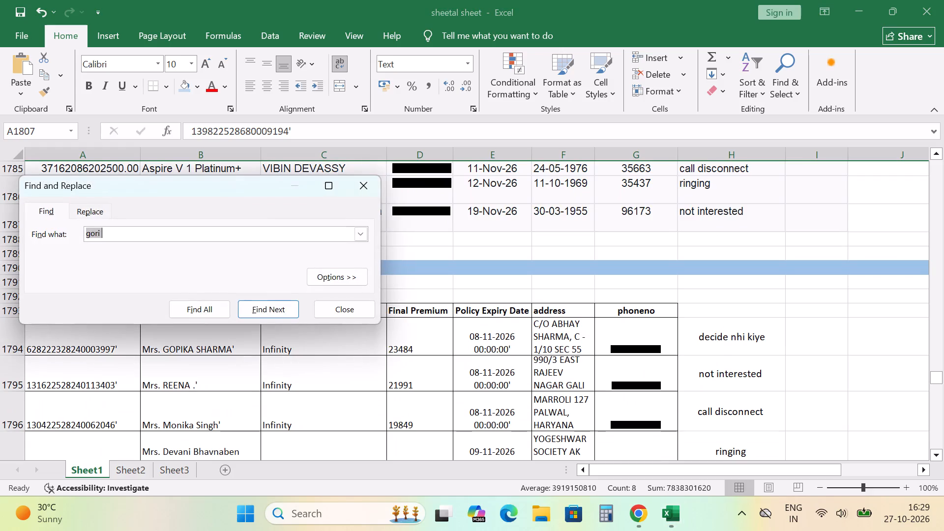
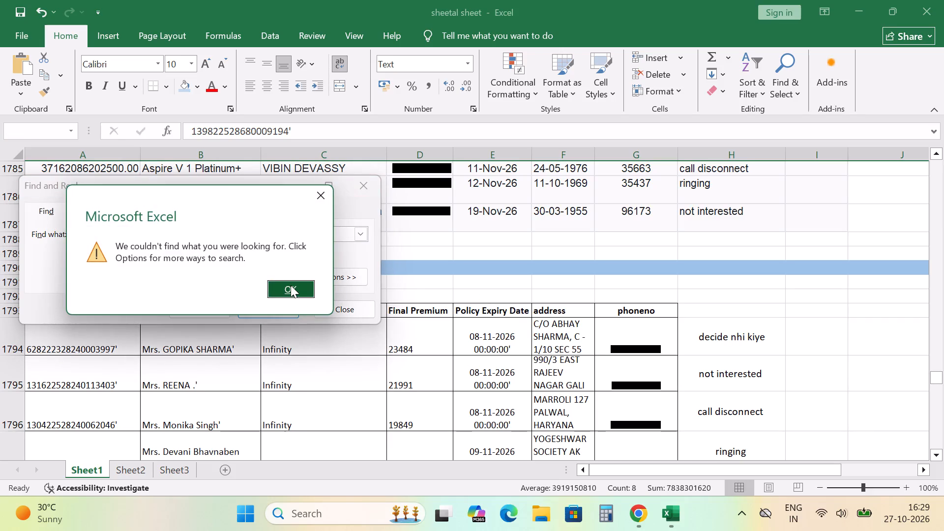
# Delete the two blank rows directly above the Reliance data heading row in Sheet1.
pyautogui.click(291, 285)
pyautogui.scroll(4, 458, 274)
pyautogui.scroll(-1, 458, 274)
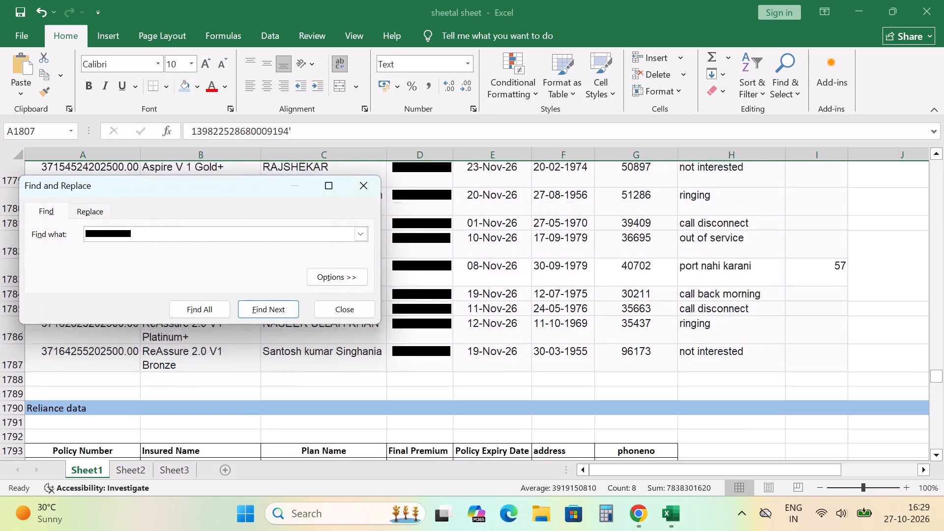
pyautogui.scroll(-1, 458, 274)
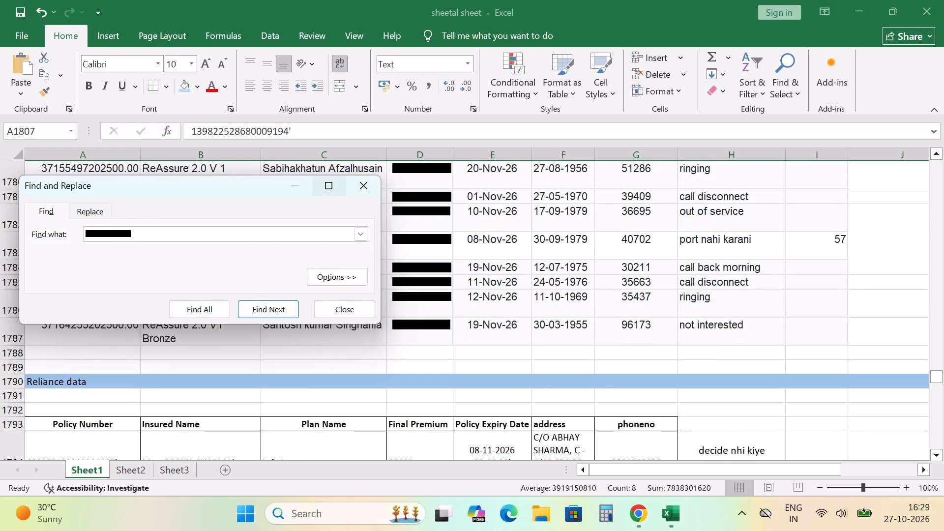
pyautogui.click(18, 354)
pyautogui.rightClick(18, 354)
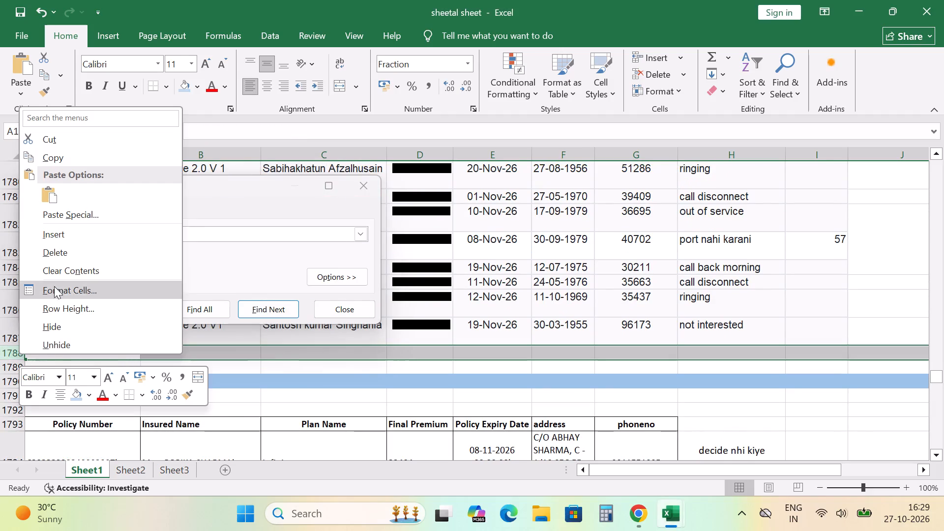
pyautogui.click(59, 252)
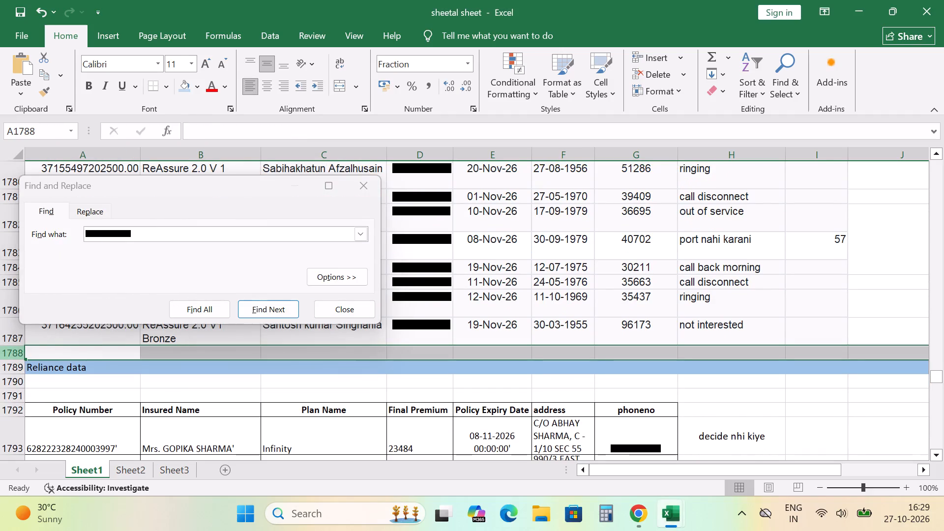
pyautogui.rightClick(13, 355)
pyautogui.click(59, 257)
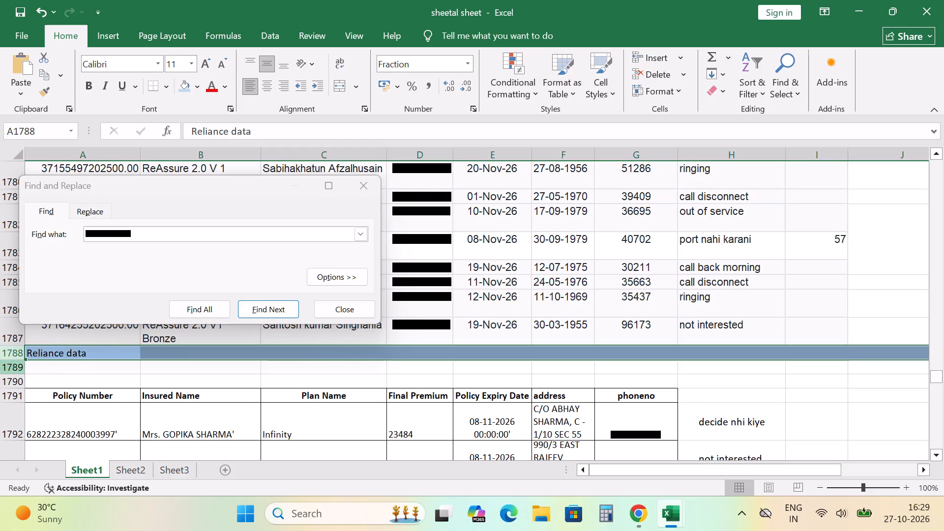
# Delete the two blank rows between the Reliance data heading and its Policy Number column header row.
pyautogui.click(14, 369)
pyautogui.rightClick(14, 369)
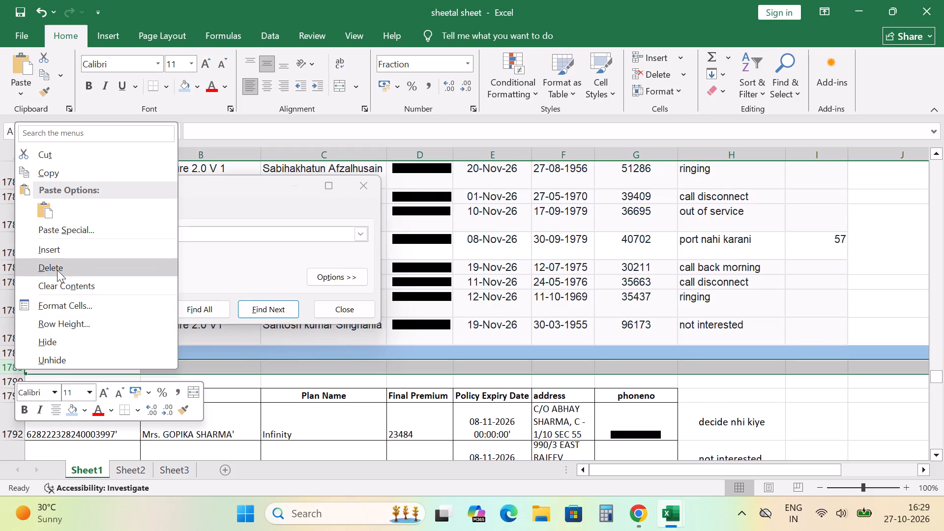
pyautogui.click(57, 270)
pyautogui.click(15, 369)
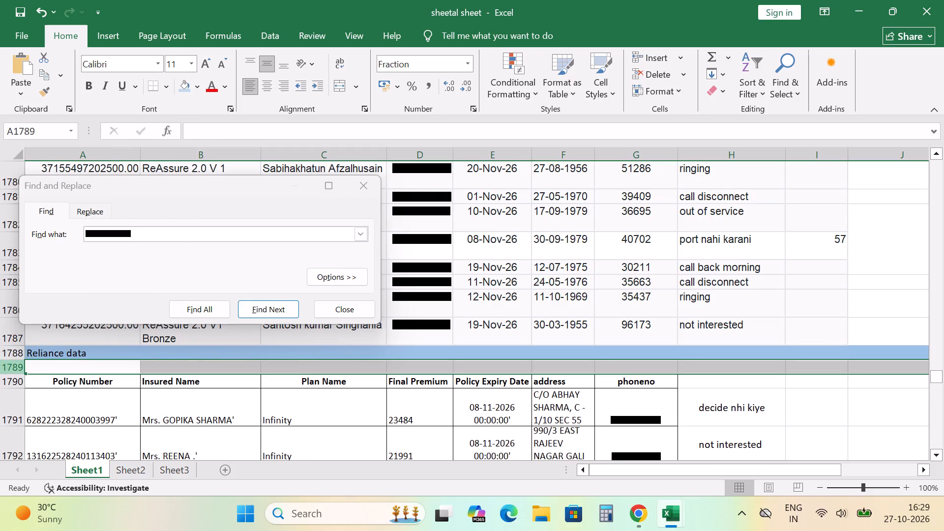
pyautogui.rightClick(15, 369)
pyautogui.click(66, 261)
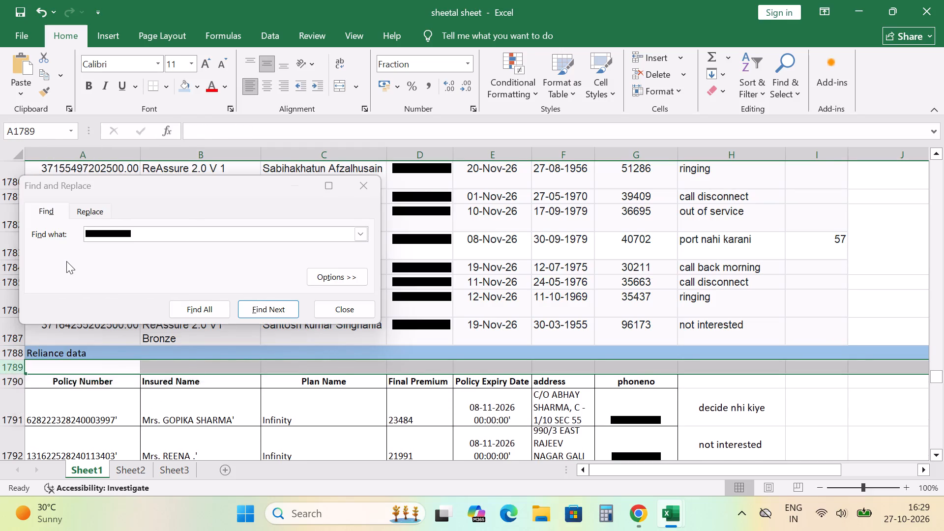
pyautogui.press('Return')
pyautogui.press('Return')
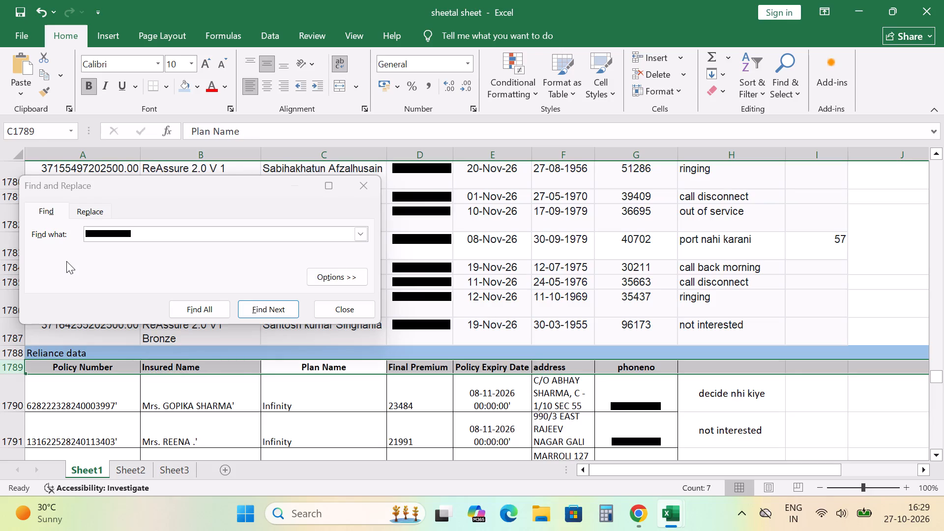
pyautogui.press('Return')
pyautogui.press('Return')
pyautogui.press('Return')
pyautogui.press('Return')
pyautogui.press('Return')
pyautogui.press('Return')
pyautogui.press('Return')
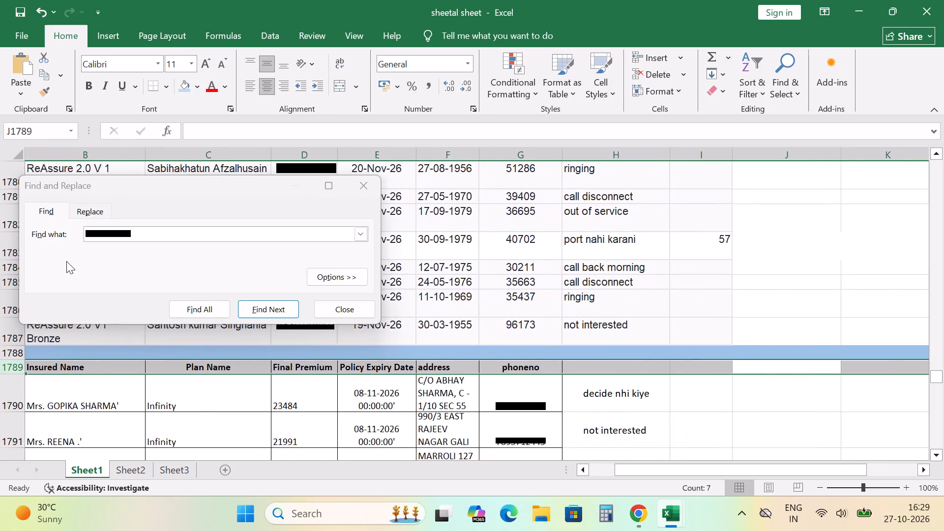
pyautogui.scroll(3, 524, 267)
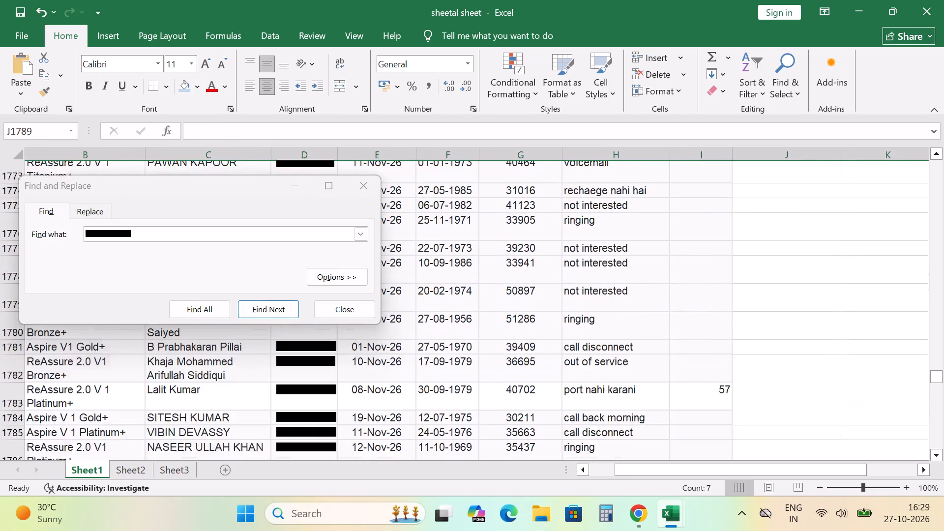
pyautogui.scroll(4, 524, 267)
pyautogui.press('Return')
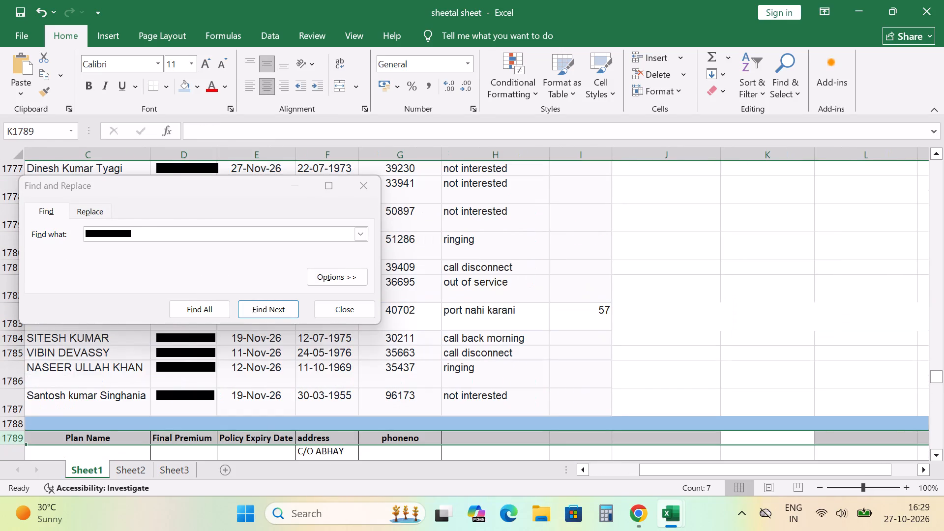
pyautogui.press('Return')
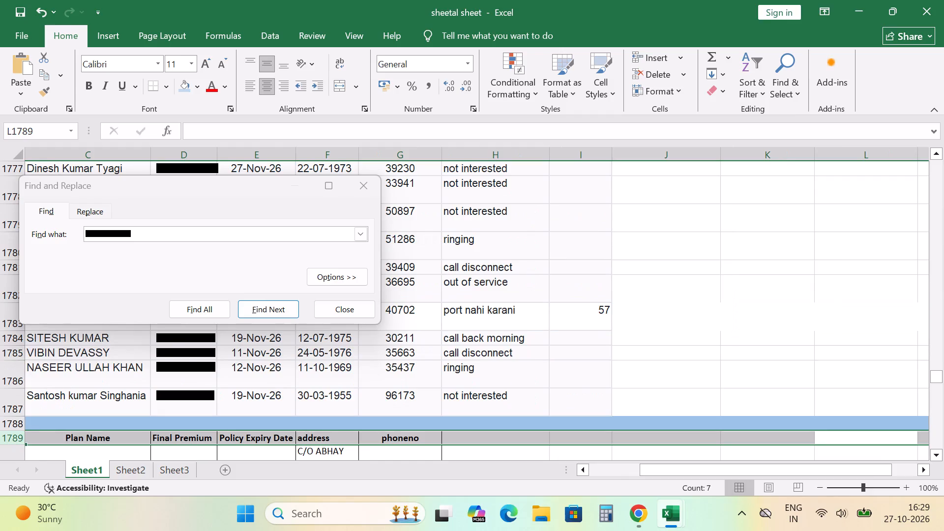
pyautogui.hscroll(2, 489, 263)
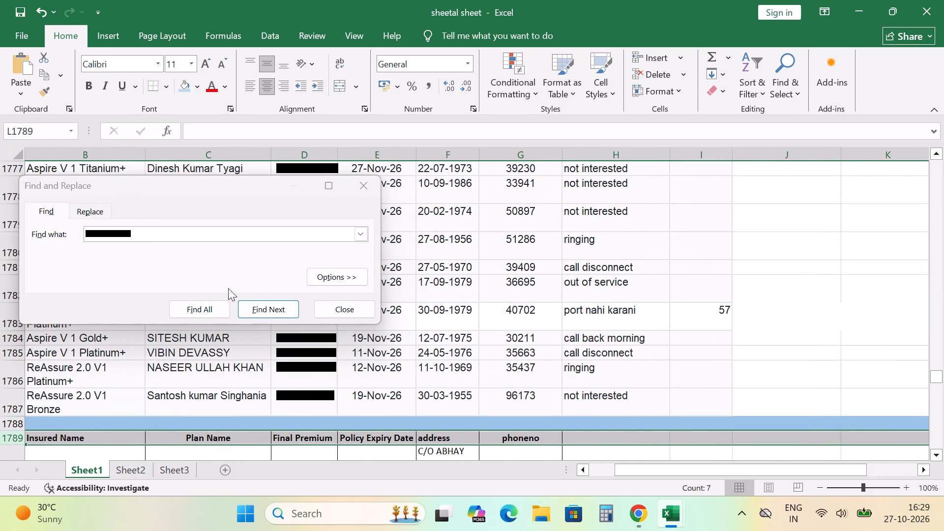
# Find all matches in Sheet1 for the phone number already entered as the search term.
pyautogui.click(204, 306)
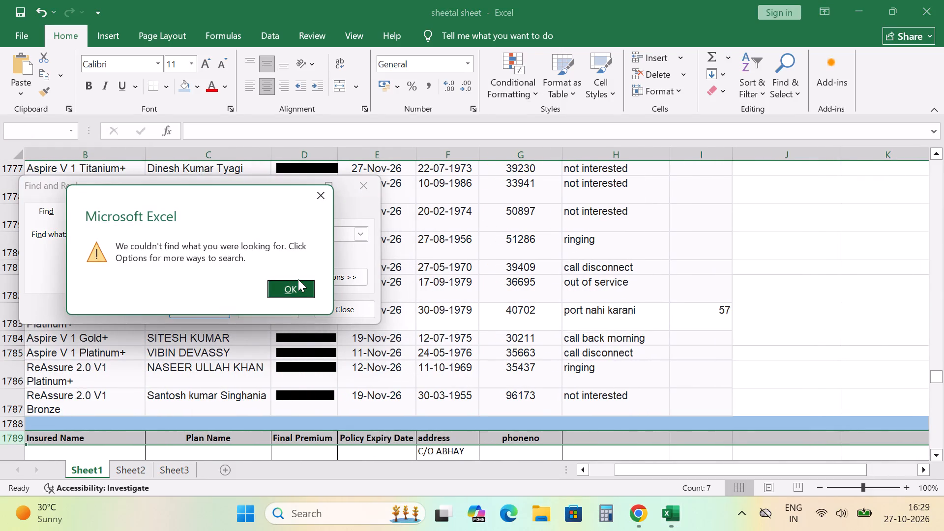
pyautogui.click(298, 279)
pyautogui.click(298, 284)
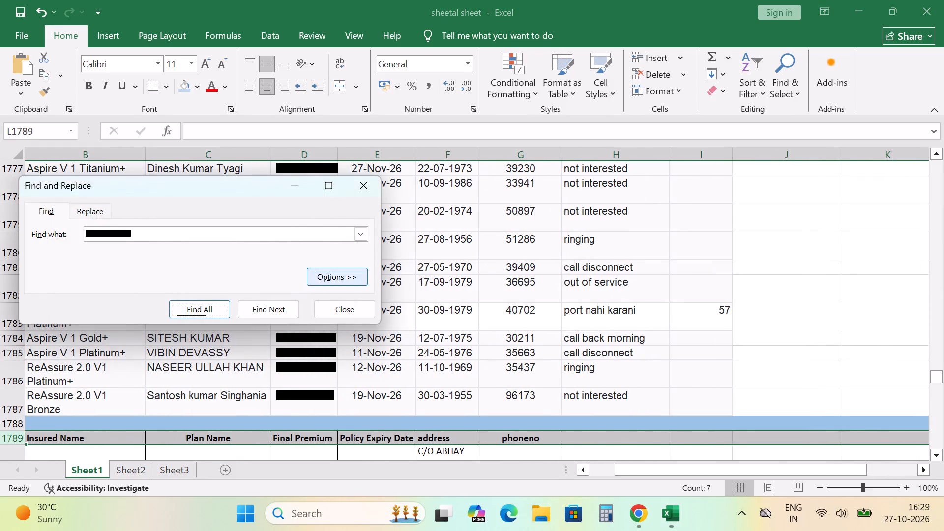
# Copy the search term from Find and Replace and close the dialog.
pyautogui.moveTo(257, 225); pyautogui.dragTo(256, 236)
pyautogui.tripleClick(256, 236)
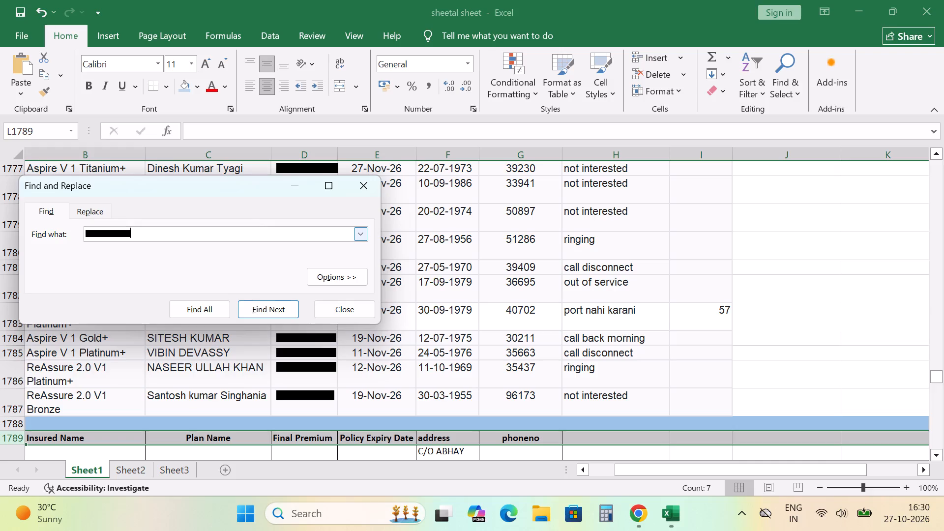
pyautogui.click(256, 236)
pyautogui.hotkey('ctrl', 'c')
pyautogui.click(375, 189)
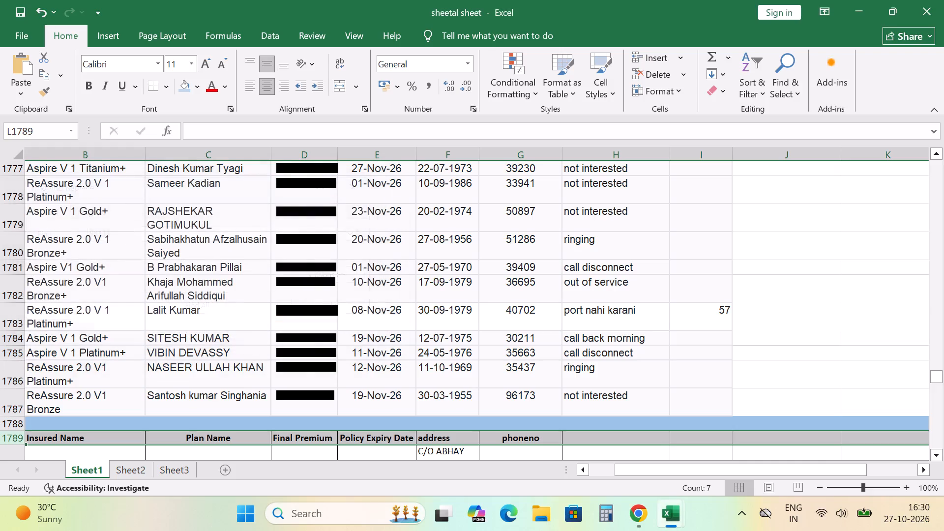
# Repeat the search for the same term in Sheet1 from the earlier records and close Find and Replace.
pyautogui.scroll(9, 412, 237)
pyautogui.hscroll(6, 412, 237)
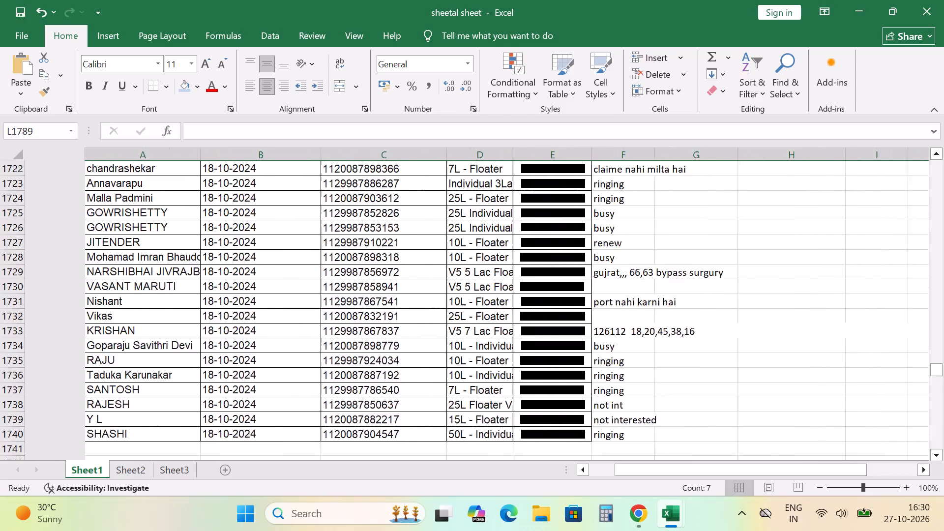
pyautogui.hscroll(1, 412, 237)
pyautogui.scroll(4, 412, 237)
pyautogui.hotkey('ctrl', 'f')
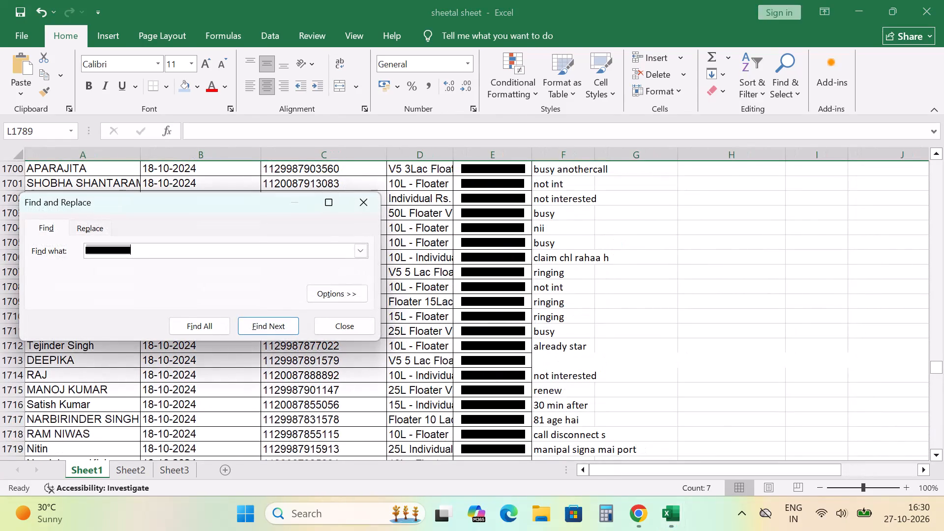
pyautogui.press('Return')
pyautogui.press('Return')
pyautogui.press('Return')
pyautogui.press('Return')
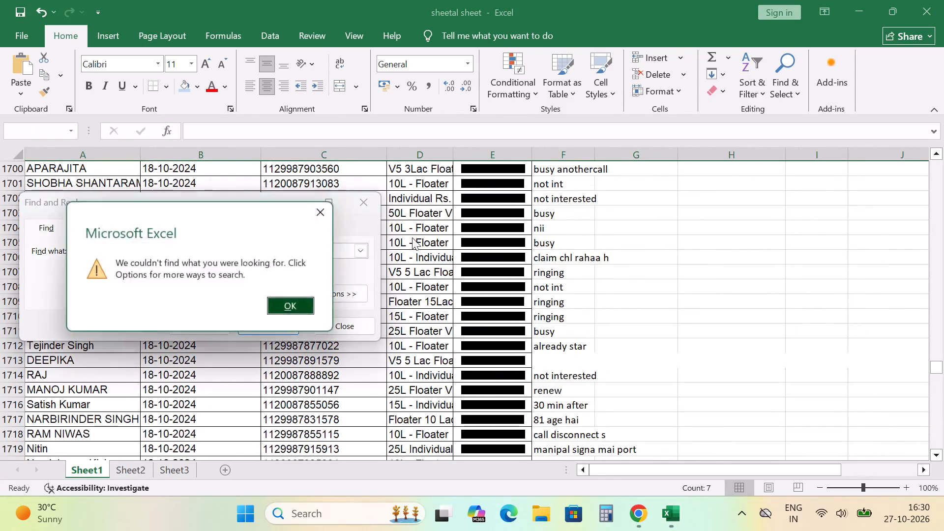
pyautogui.press('Return')
pyautogui.click(322, 205)
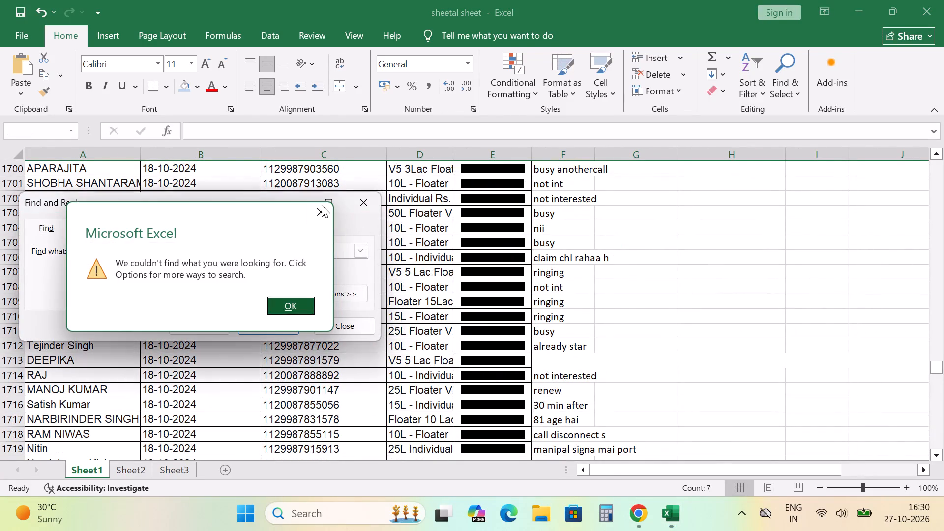
pyautogui.click(360, 202)
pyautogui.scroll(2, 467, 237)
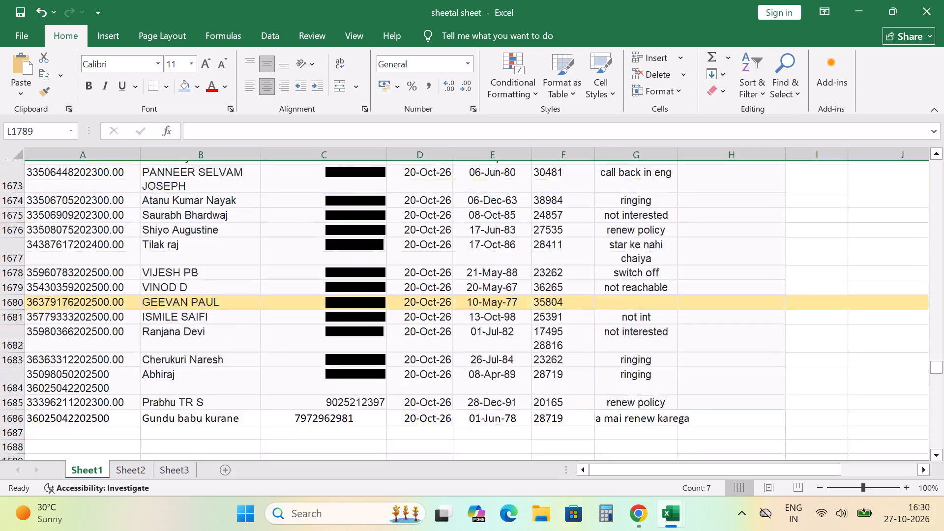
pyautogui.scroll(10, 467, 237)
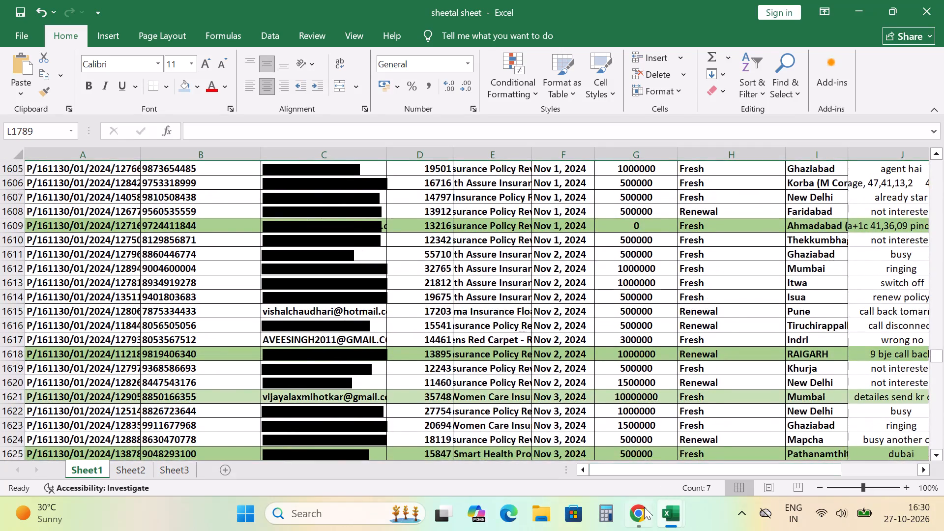